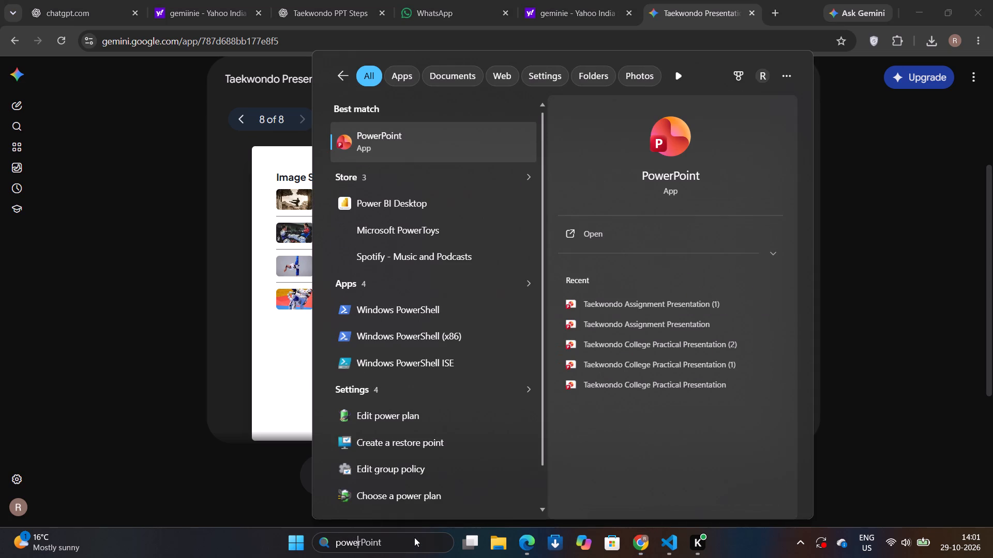
double_click(455, 145)
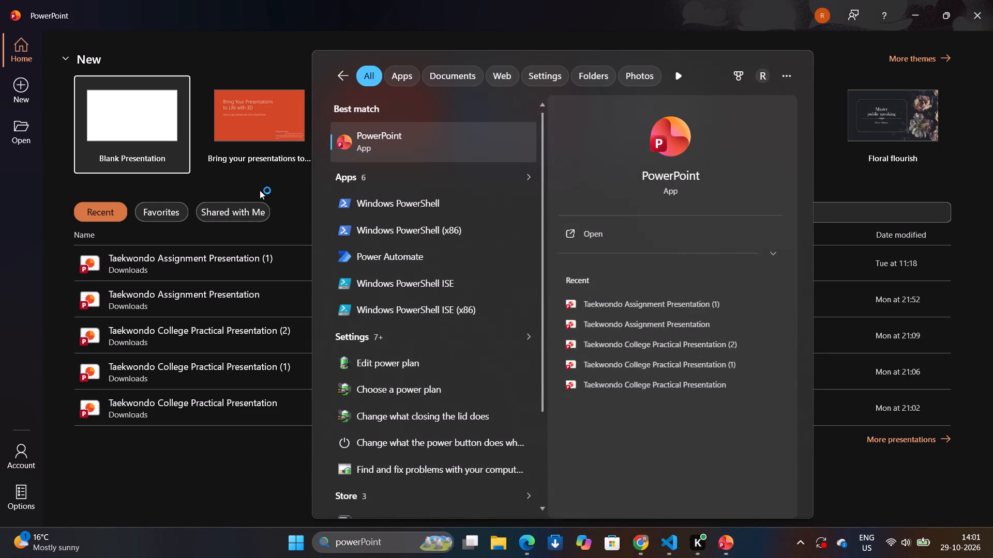
click(260, 190)
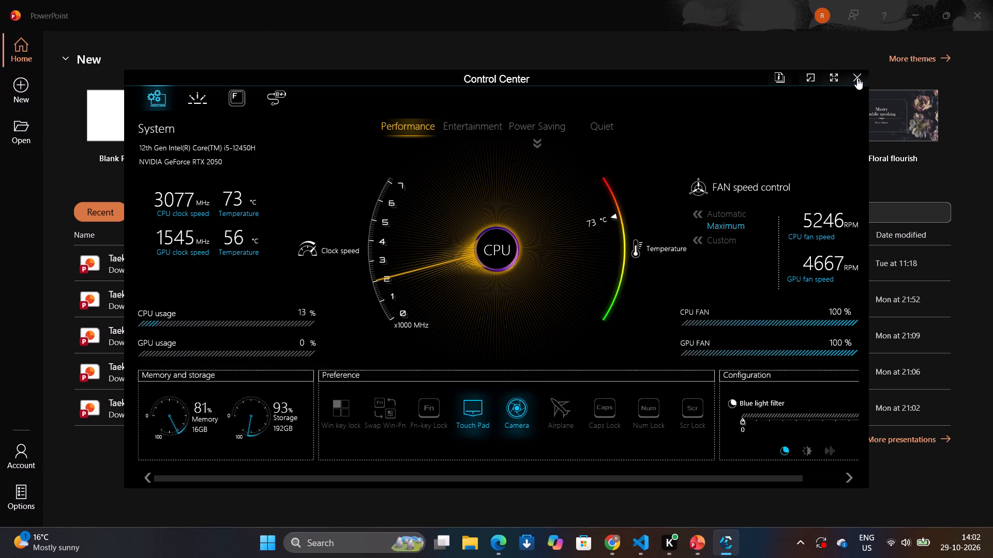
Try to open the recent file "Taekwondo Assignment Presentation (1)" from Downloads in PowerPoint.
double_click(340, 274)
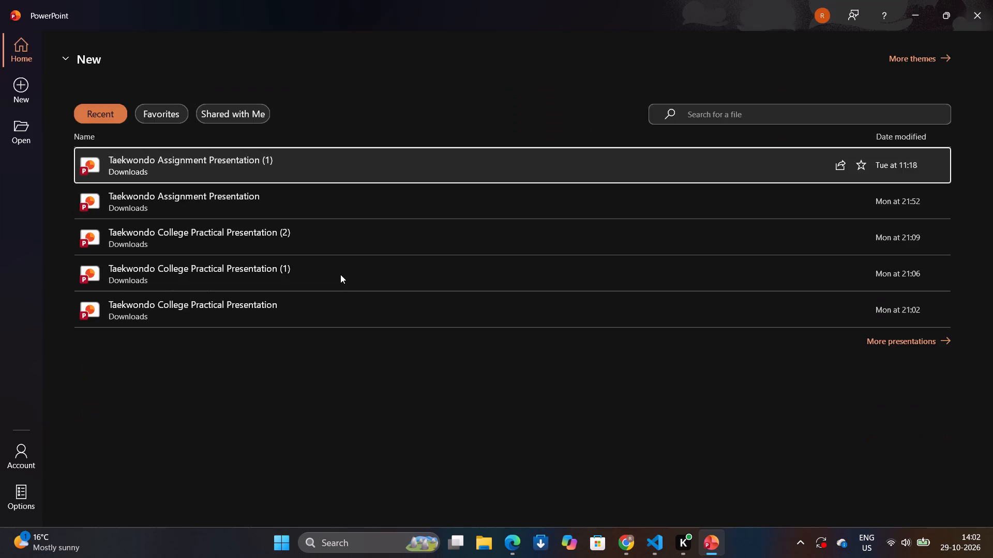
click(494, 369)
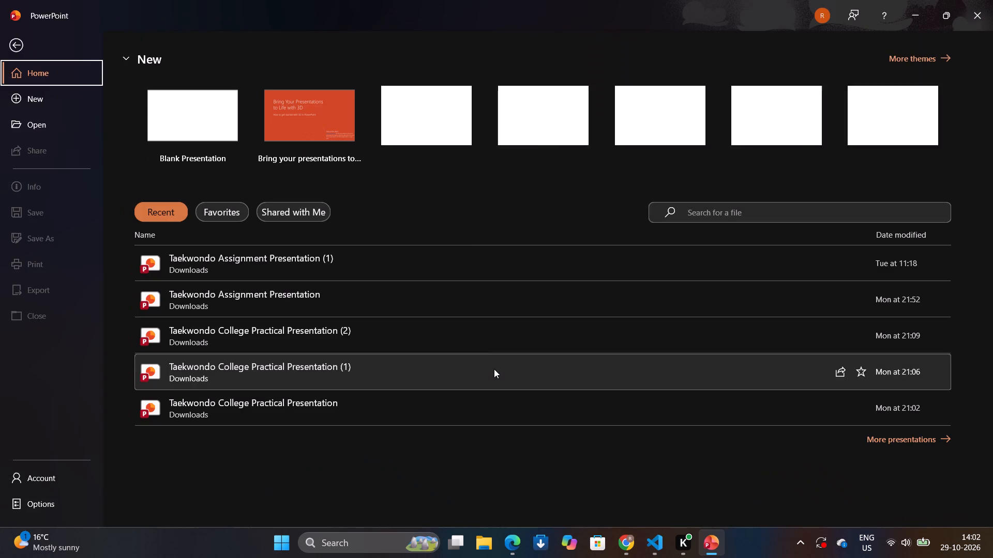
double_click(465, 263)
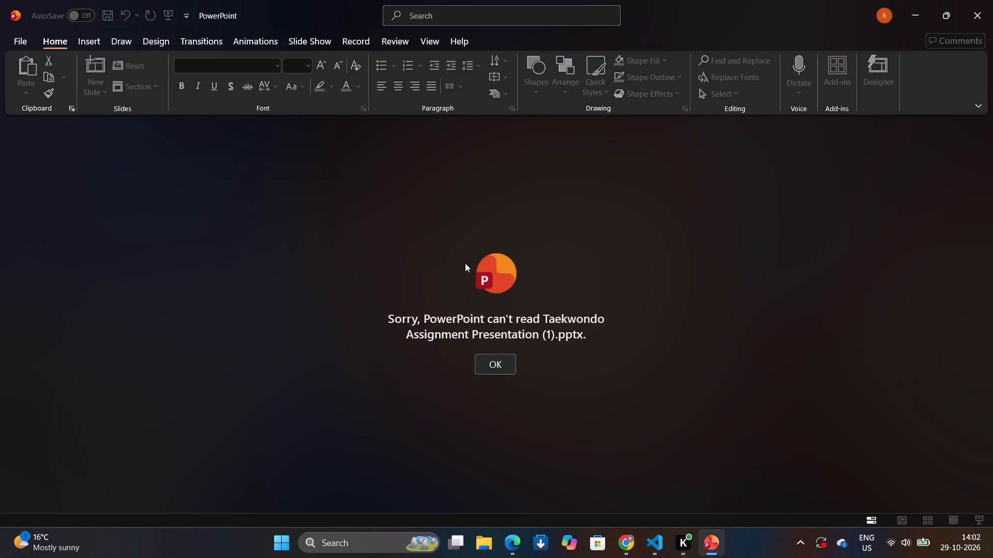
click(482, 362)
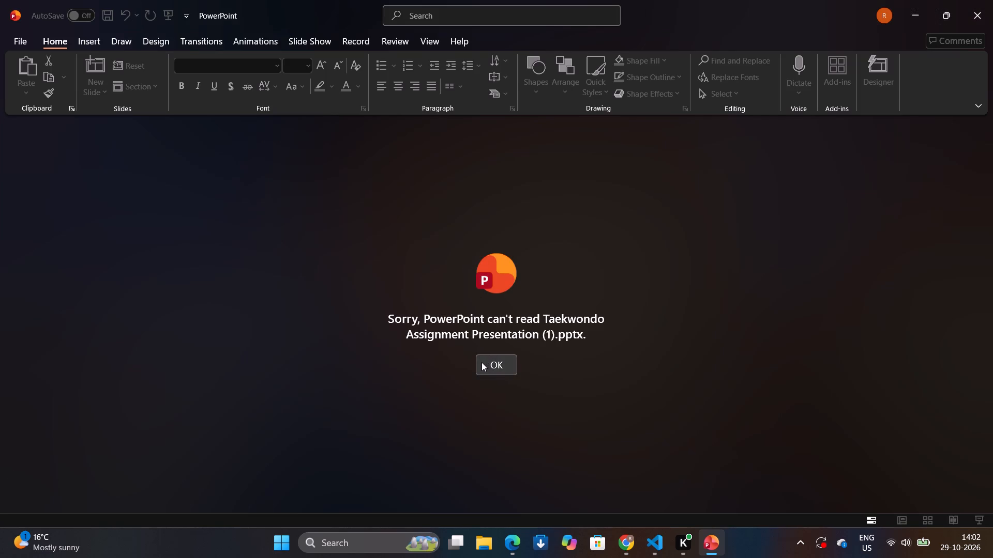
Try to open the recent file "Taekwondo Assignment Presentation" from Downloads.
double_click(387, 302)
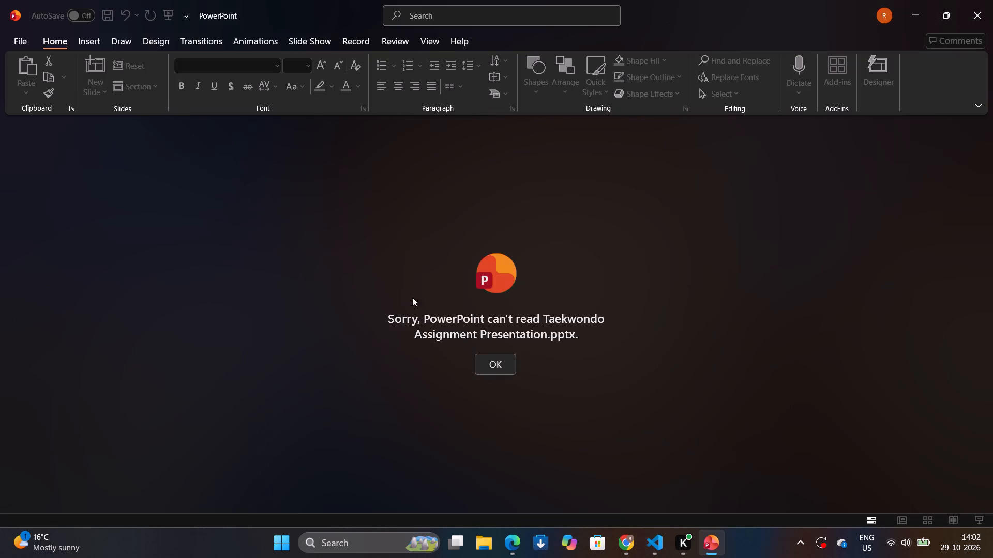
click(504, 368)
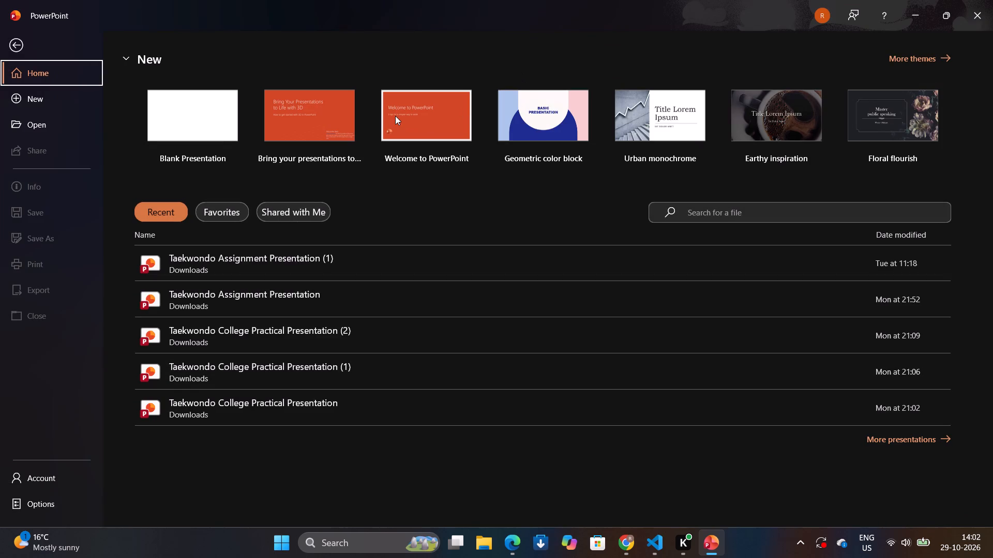
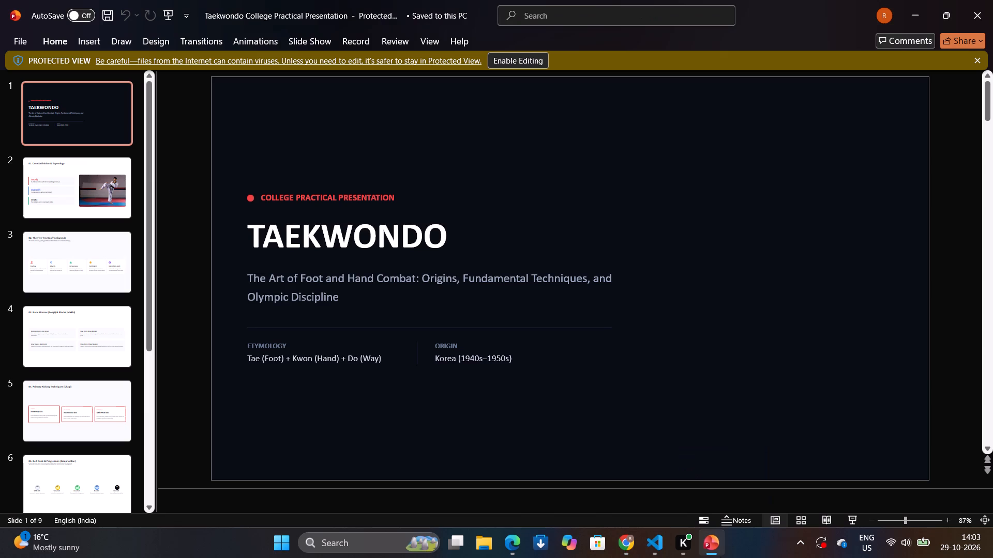
Open slide 2, "01. Core Definition & Etymology", and select the description text box under the TAE heading.
scroll(455, 275, up, 1)
double_click(67, 183)
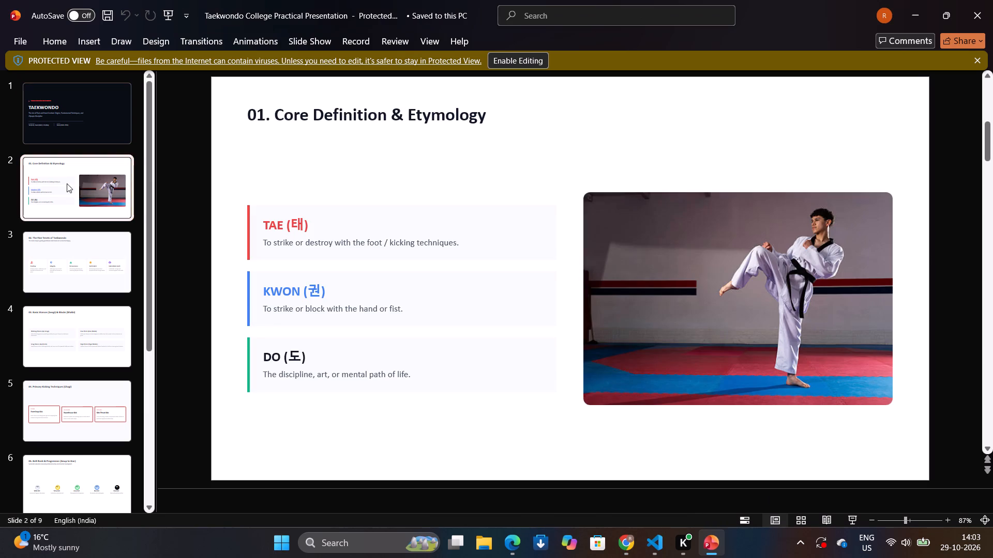
click(285, 238)
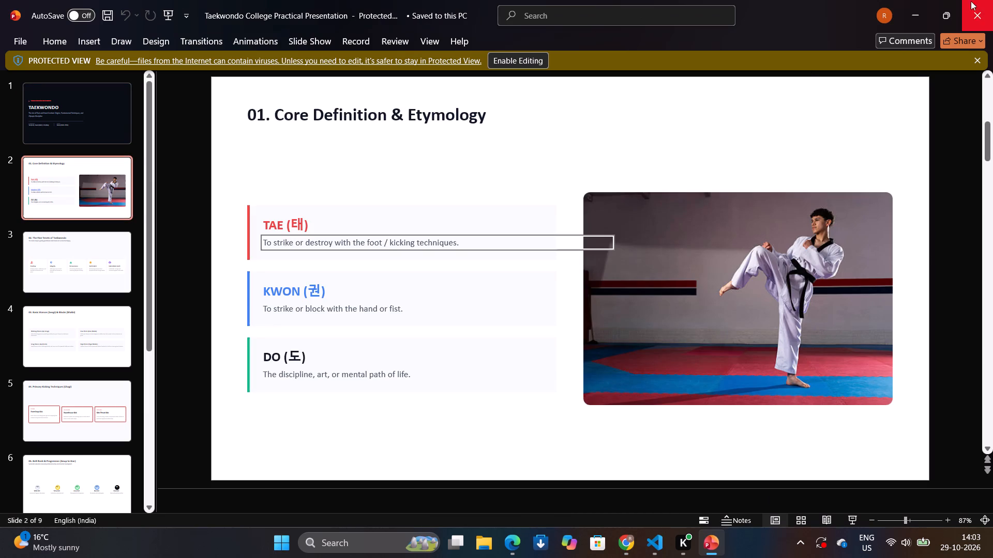
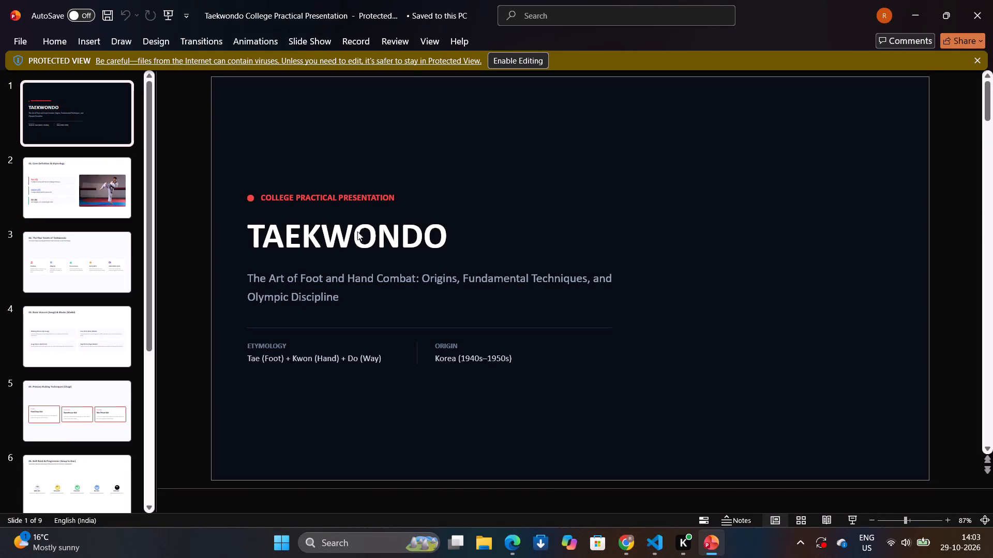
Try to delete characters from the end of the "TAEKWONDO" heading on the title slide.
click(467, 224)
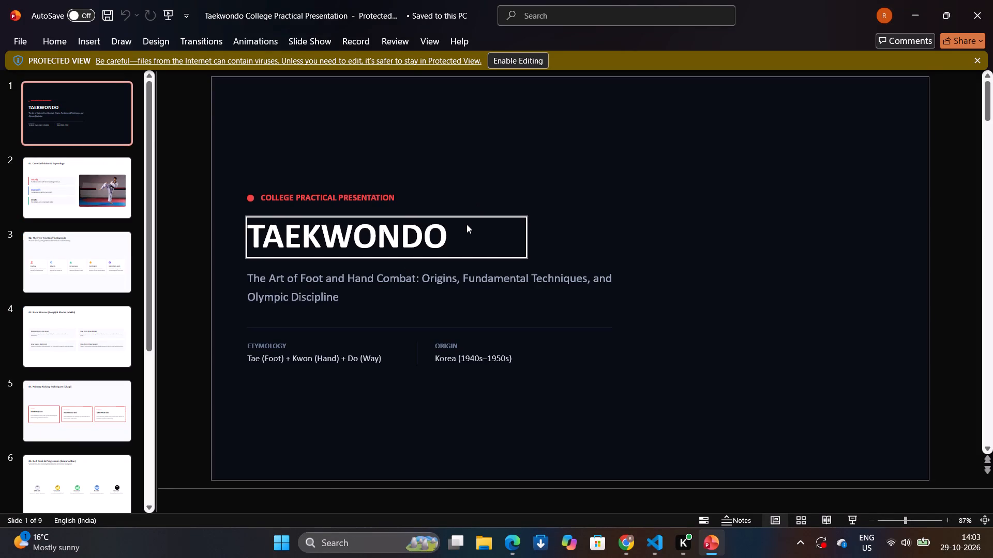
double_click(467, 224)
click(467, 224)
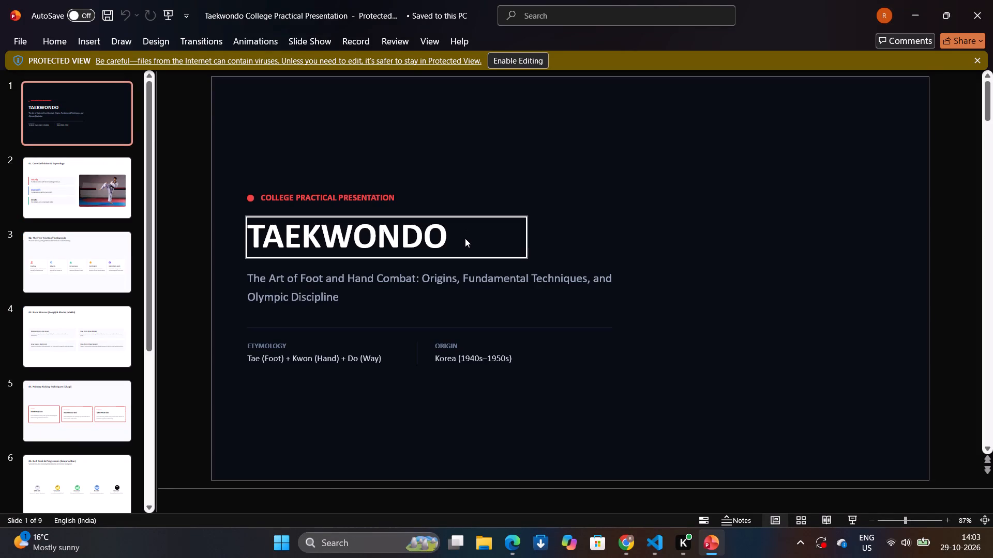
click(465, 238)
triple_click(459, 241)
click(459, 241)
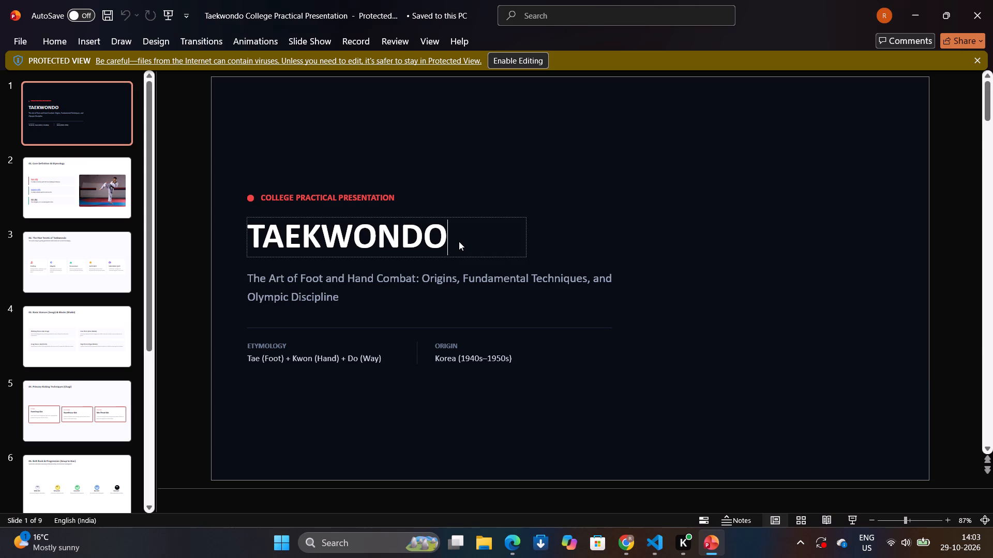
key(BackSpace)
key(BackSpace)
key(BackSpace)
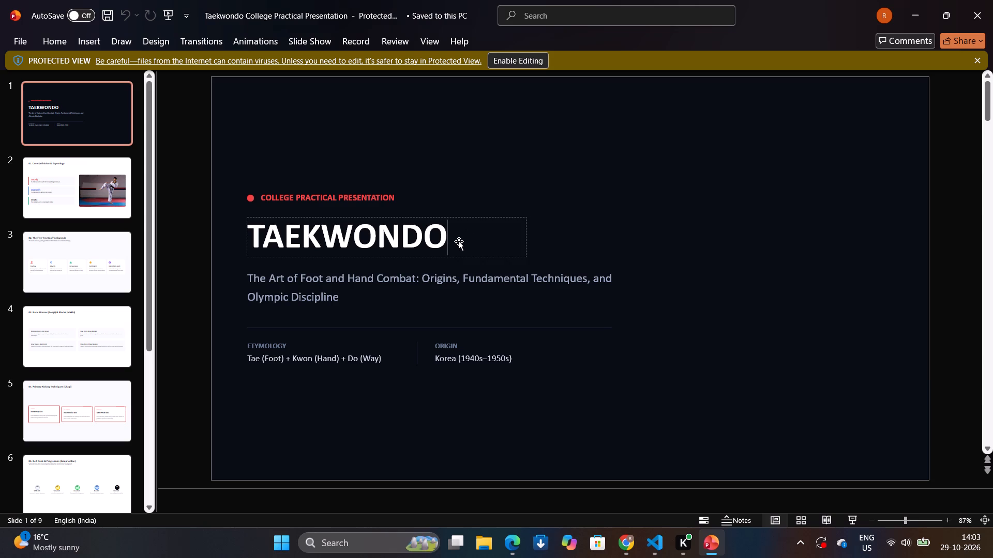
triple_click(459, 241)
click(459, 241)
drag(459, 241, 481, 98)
Enable editing for the downloaded Taekwondo presentation that is open in Protected View.
click(507, 57)
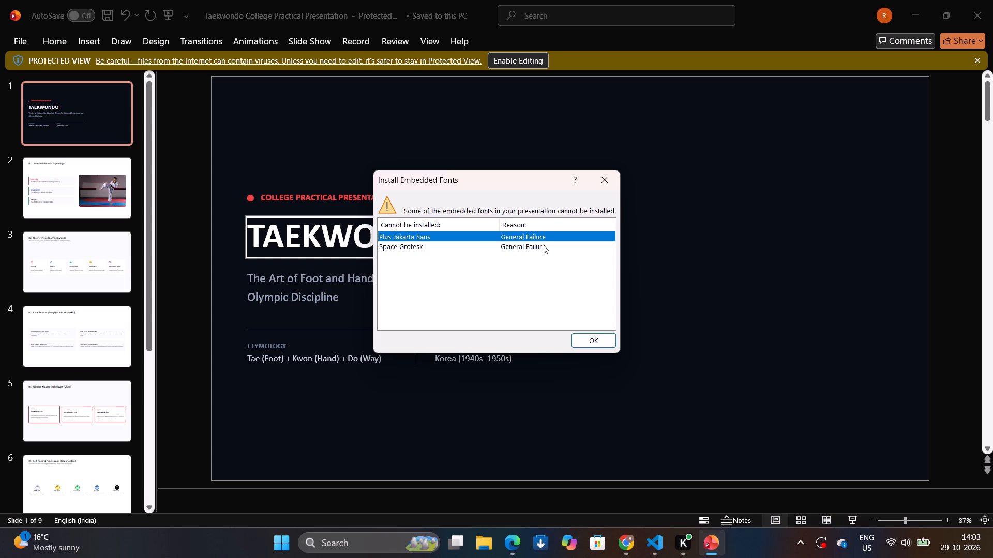
Dismiss the embedded-fonts notice and delete the "TAEKWONDO" heading box from the title slide.
click(592, 338)
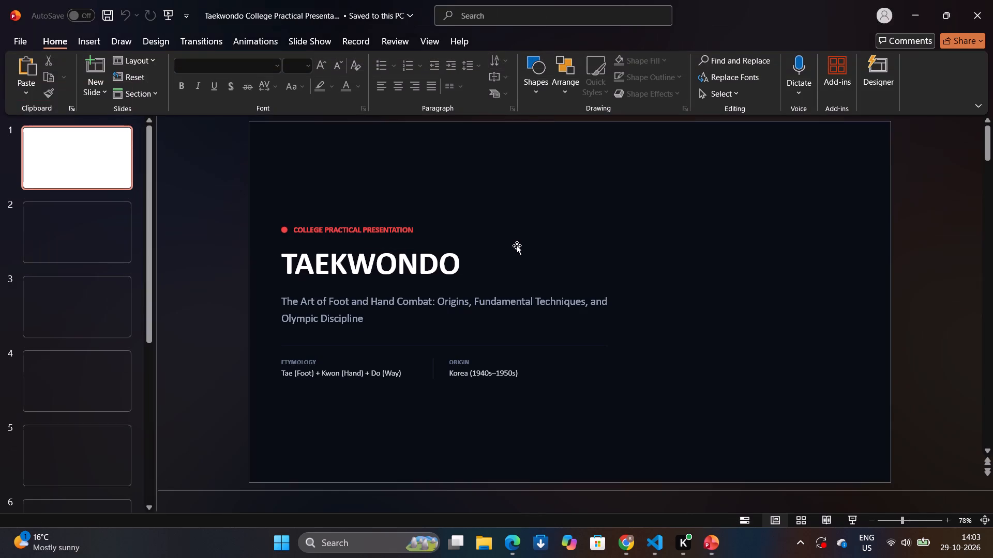
click(512, 256)
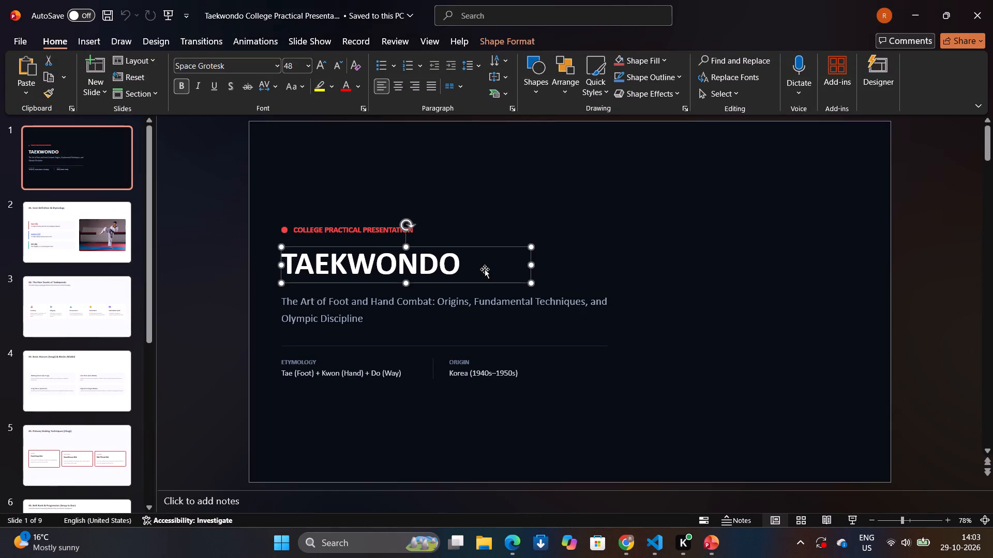
click(485, 269)
key(BackSpace)
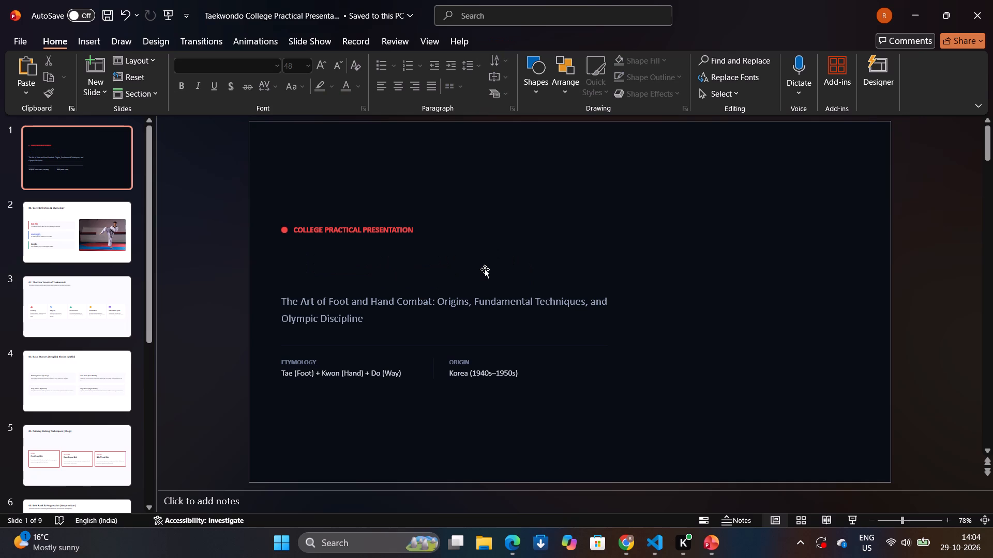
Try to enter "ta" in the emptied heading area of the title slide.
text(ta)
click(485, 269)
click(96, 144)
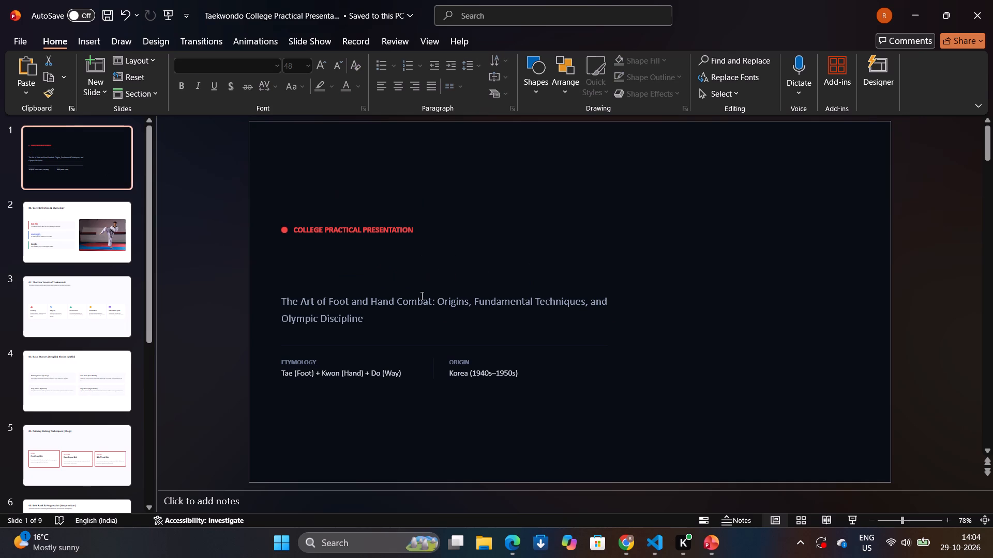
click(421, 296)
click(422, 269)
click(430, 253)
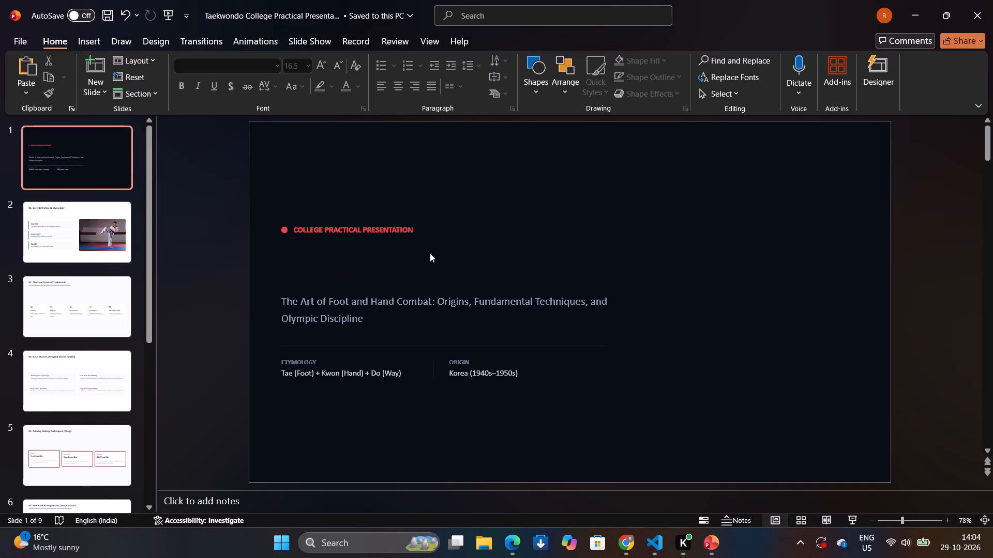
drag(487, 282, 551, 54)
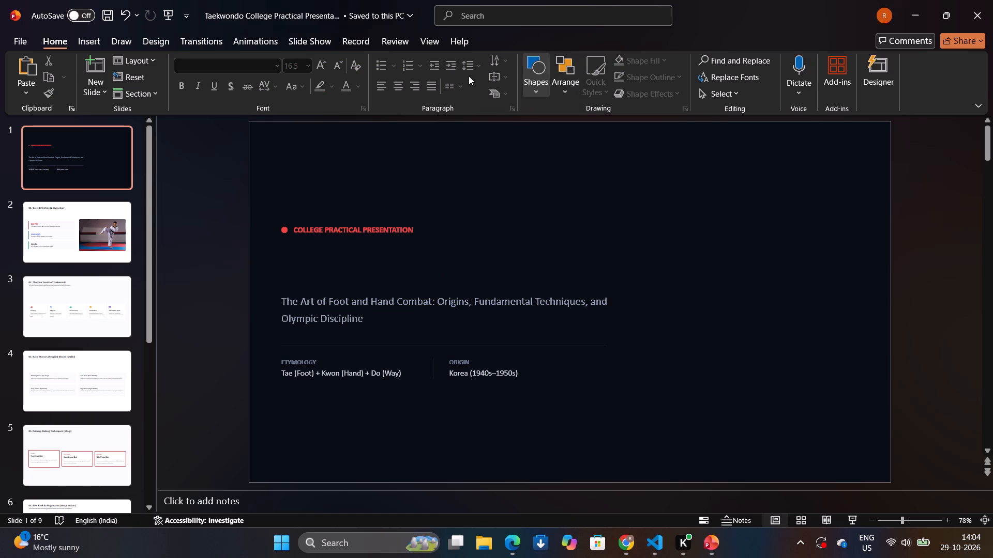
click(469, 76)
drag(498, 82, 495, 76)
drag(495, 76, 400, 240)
Move the "COLLEGE PRACTICAL PRESENTATION" label up near the slide's top, roughly in line with the subtitle's left edge.
double_click(400, 240)
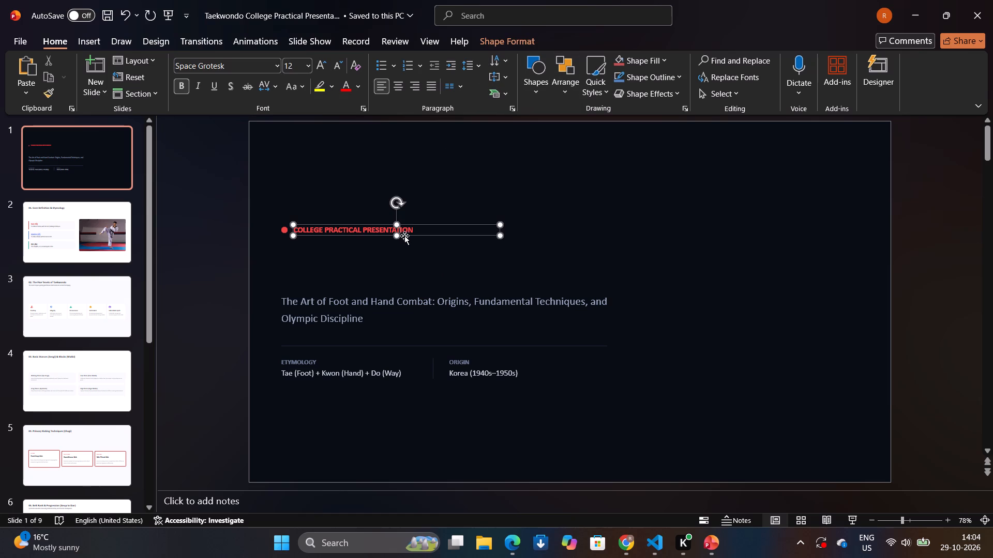
click(406, 234)
drag(406, 234, 420, 225)
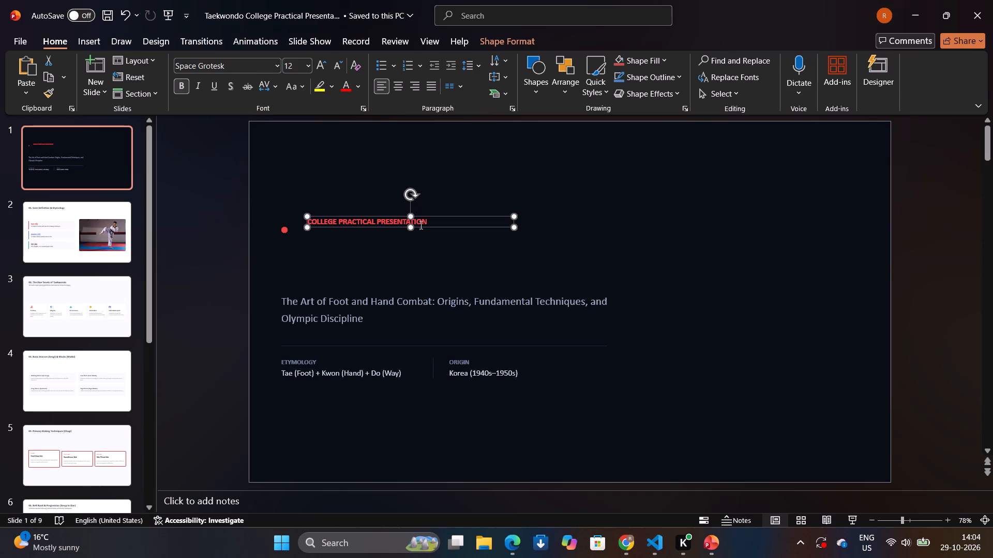
drag(476, 214, 476, 190)
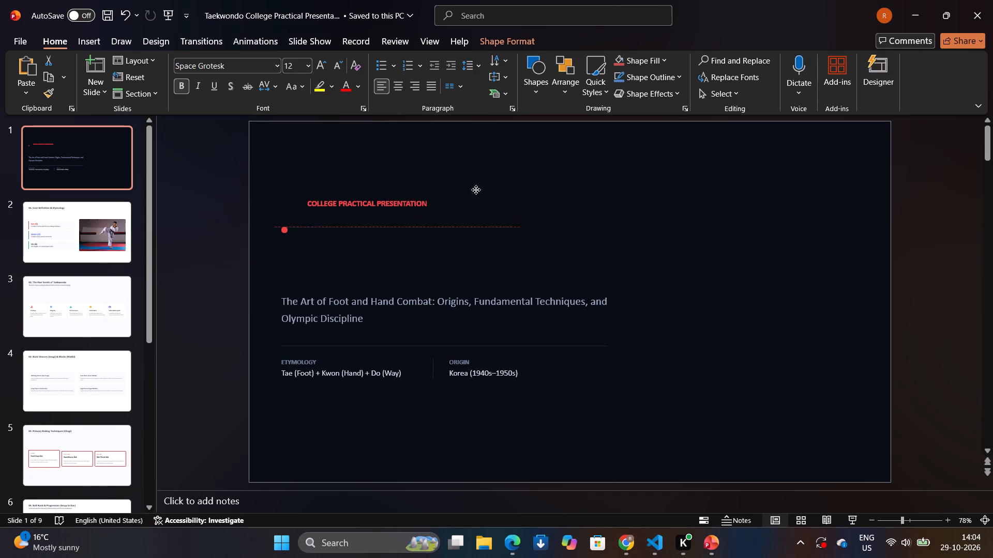
drag(476, 190, 479, 176)
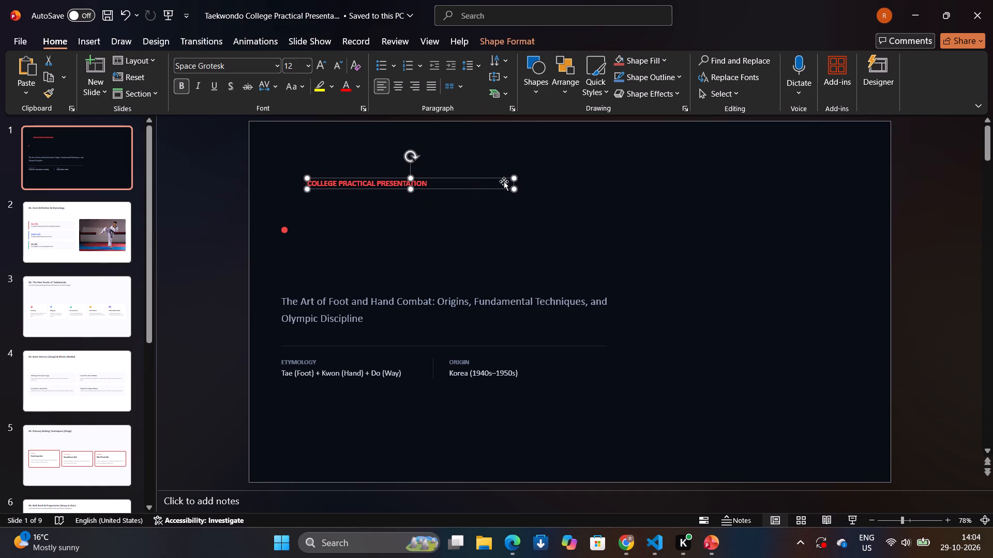
drag(513, 176, 523, 154)
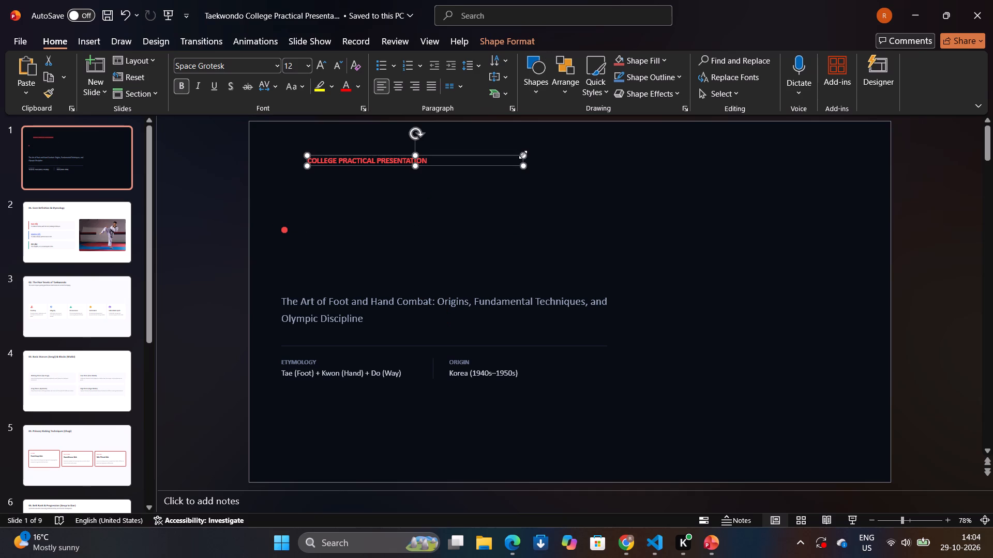
drag(420, 167, 423, 179)
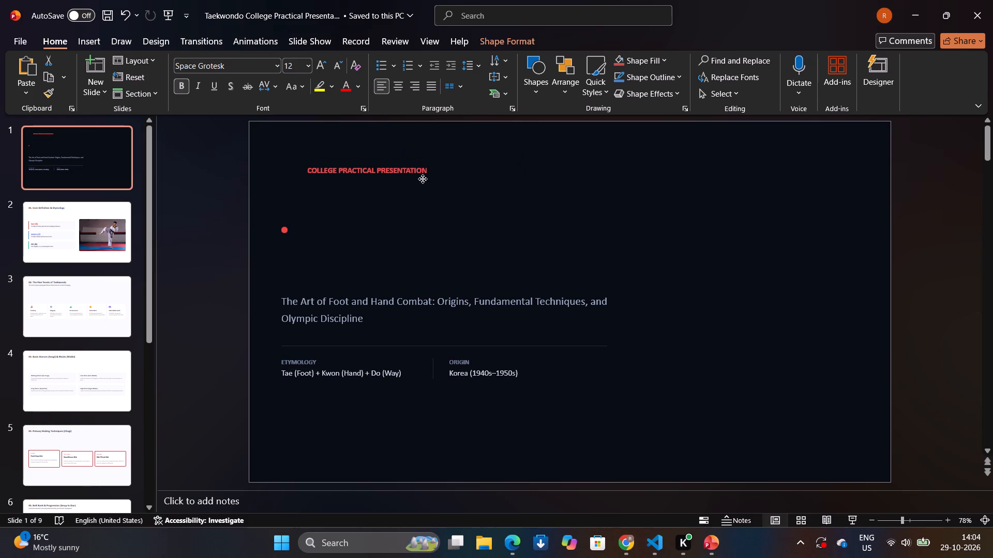
drag(423, 179, 398, 175)
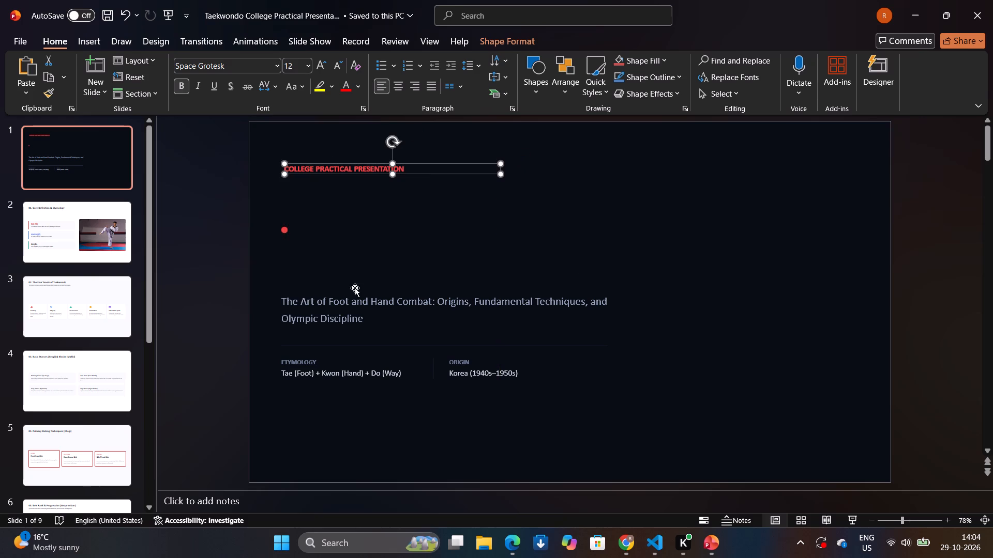
Move the red dot to the slide's left margin, slightly below and left of the "COLLEGE PRACTICAL PRESENTATION" label.
drag(287, 235, 303, 235)
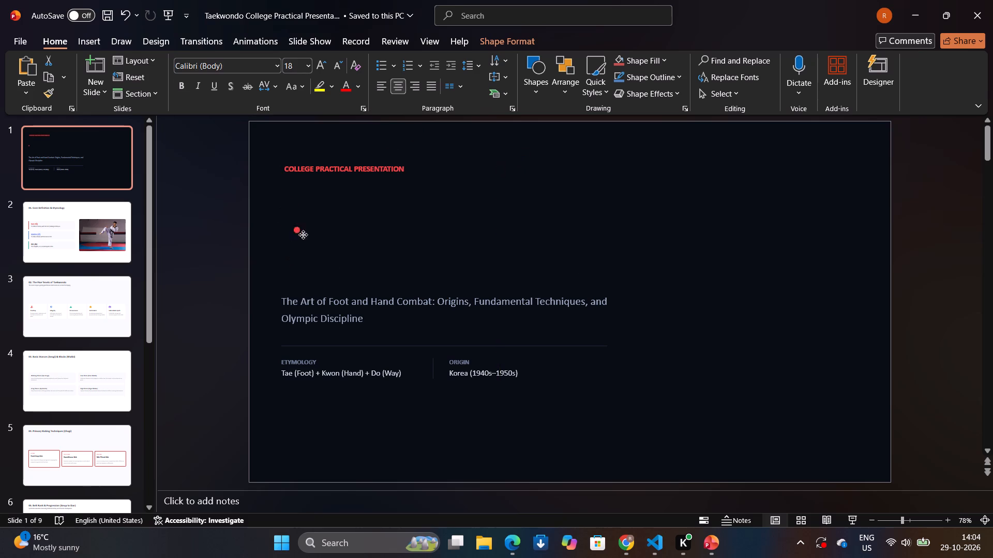
drag(303, 235, 309, 228)
ctrl+scroll(309, 228, up, 4)
ctrl+scroll(309, 228, down, 3)
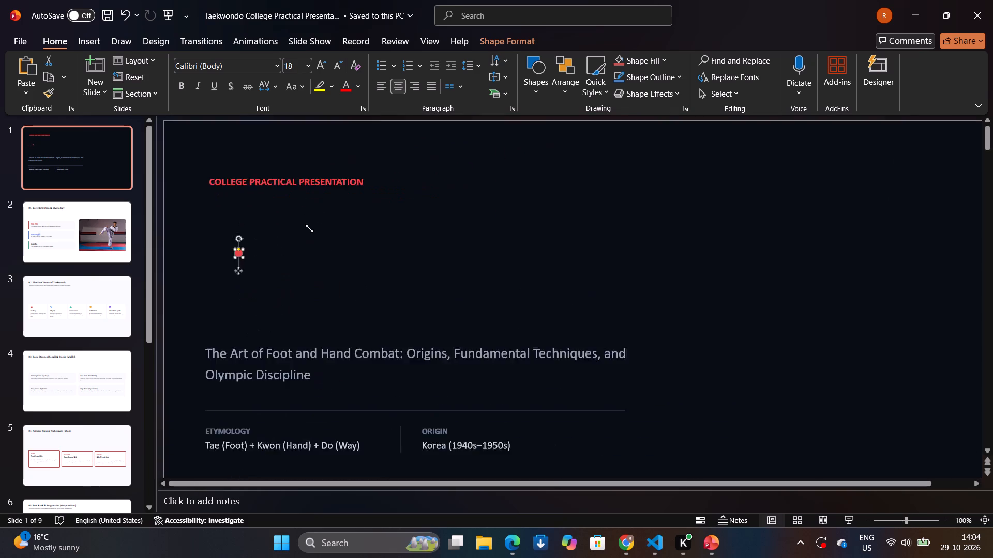
ctrl+scroll(309, 228, down, 1)
ctrl+scroll(309, 228, up, 2)
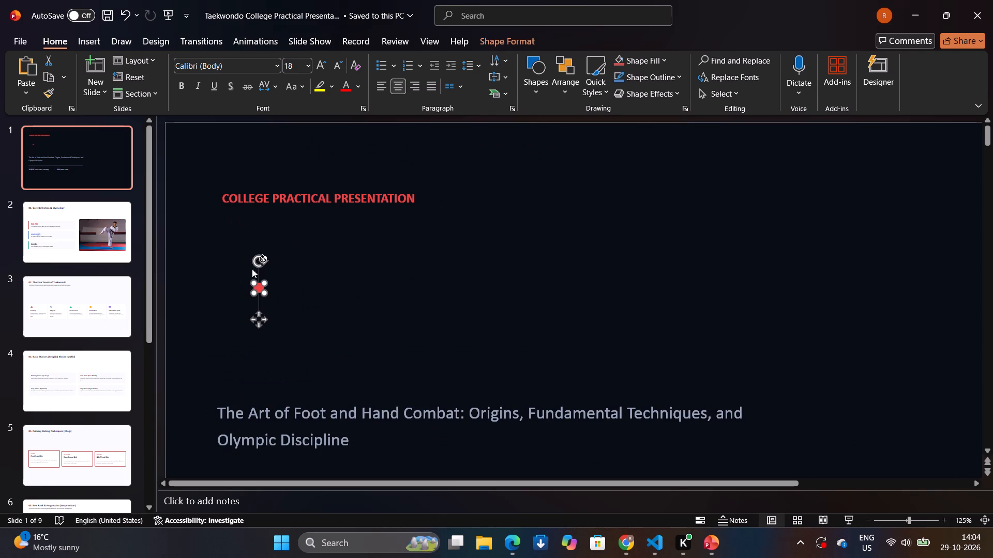
drag(264, 319, 293, 316)
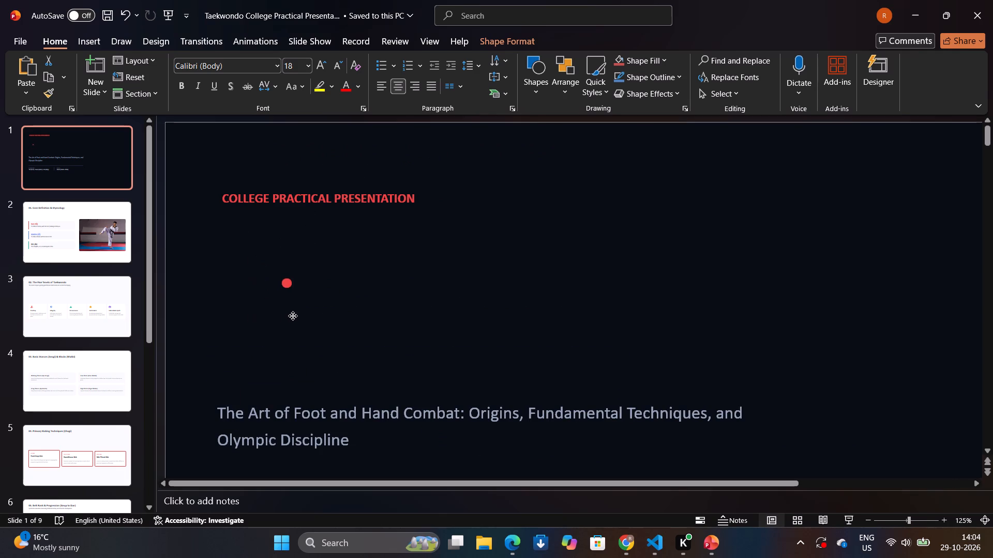
drag(293, 316, 194, 266)
click(194, 266)
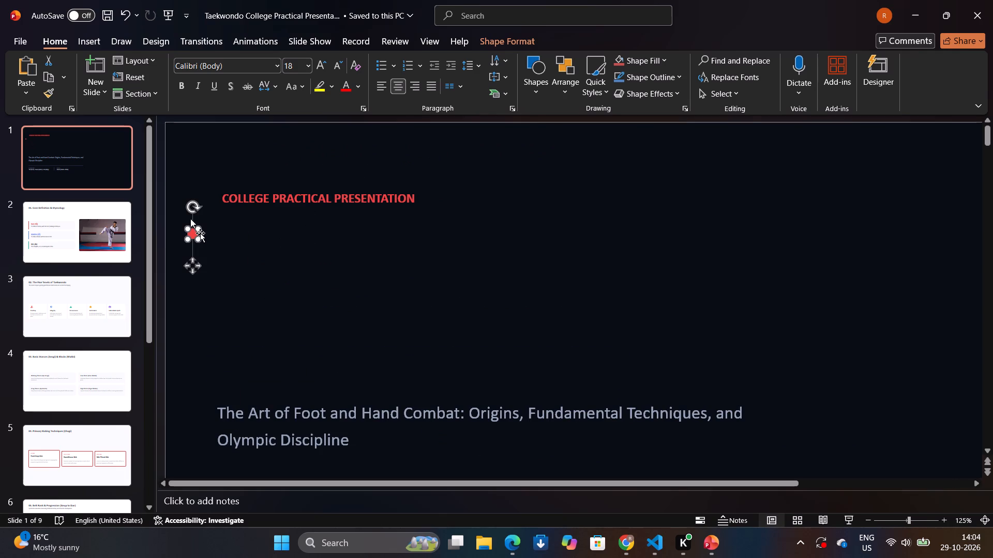
Stretch the red dot downward into a short vertical bar.
drag(188, 236, 189, 265)
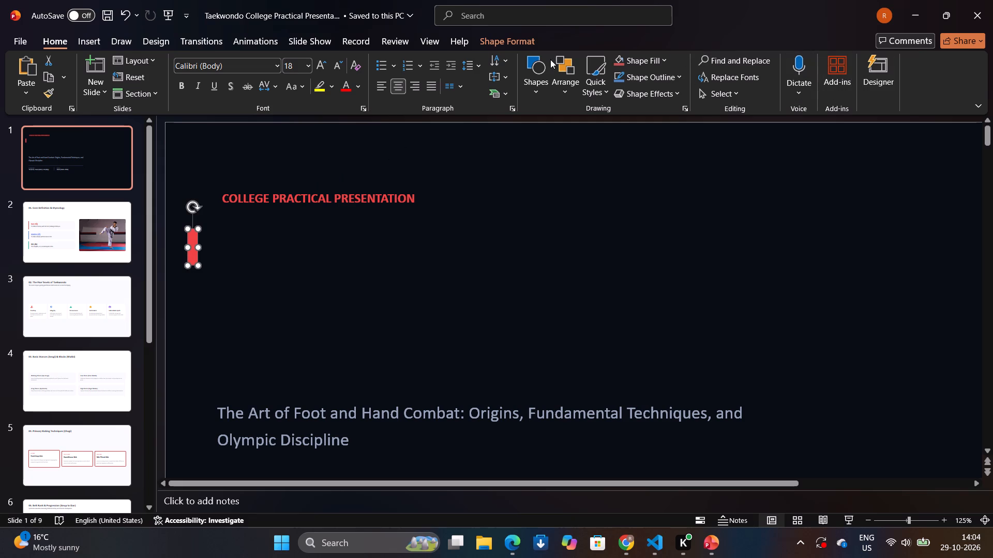
Increase the red bar's font size to 36.
click(327, 63)
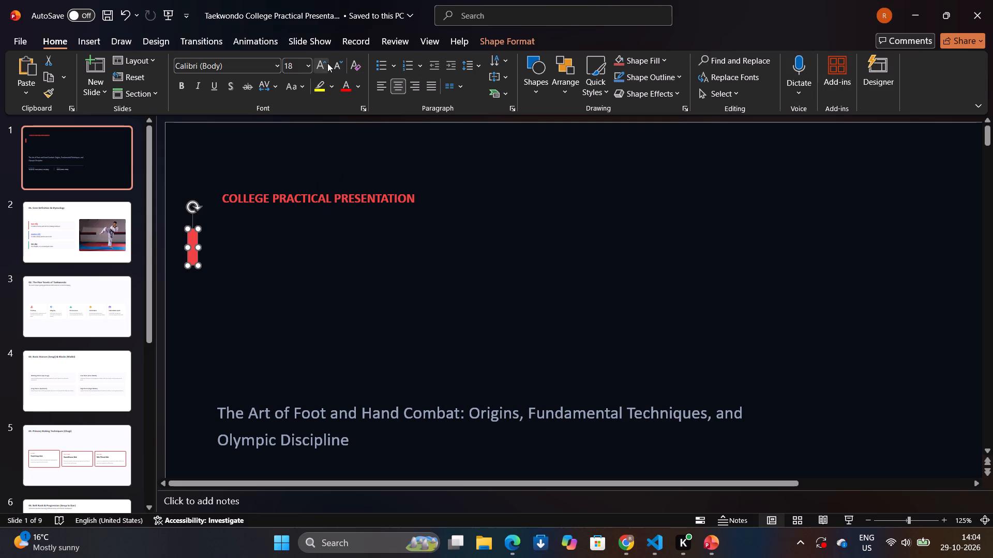
click(324, 59)
triple_click(324, 59)
click(240, 66)
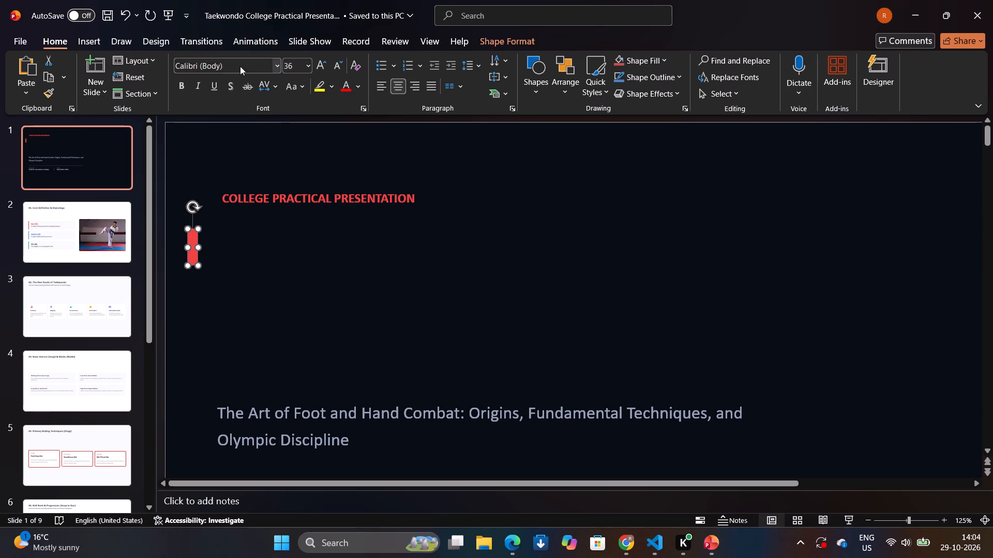
click(240, 66)
Draw a rectangle about 11.4 cm wide and 1.4 cm high beside the red bar, above the subtitle.
click(536, 68)
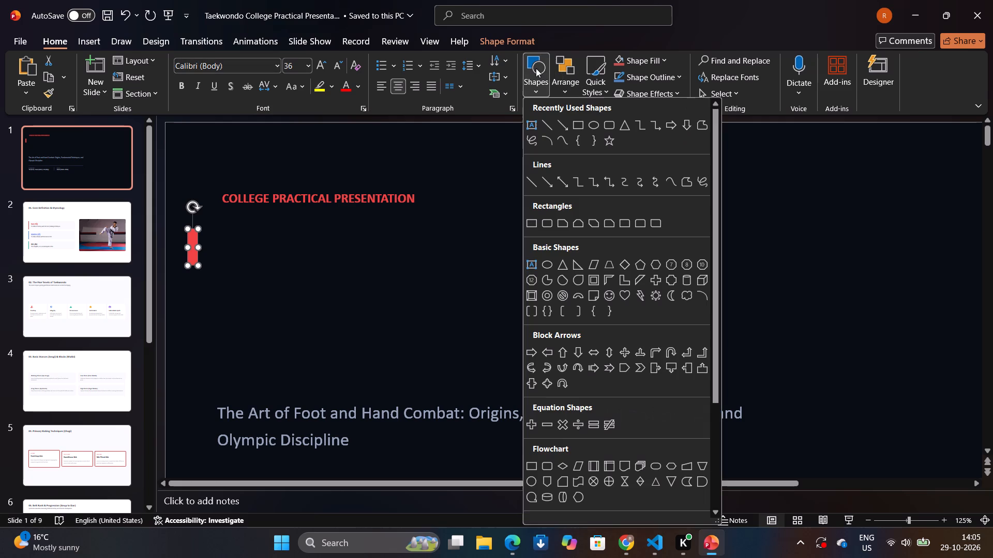
click(578, 128)
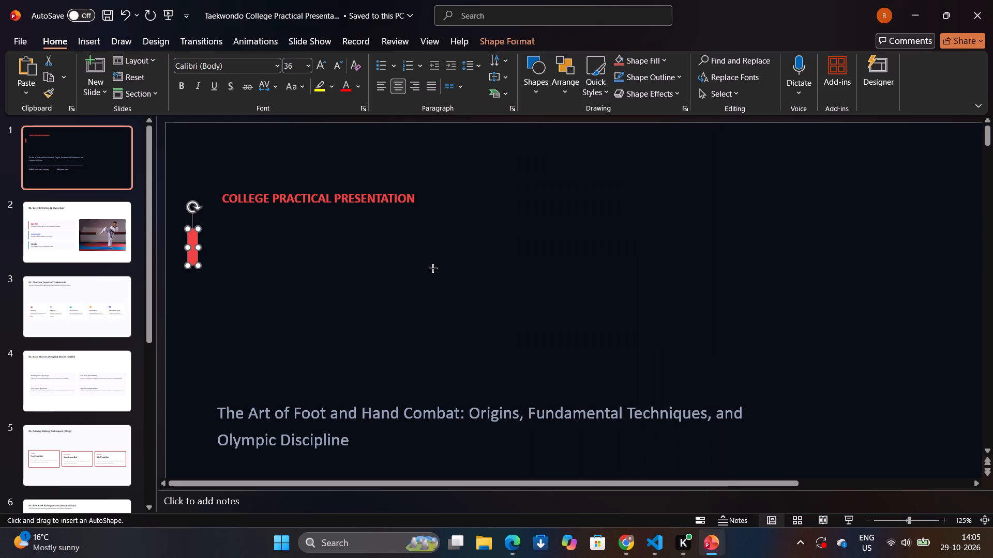
drag(197, 249, 545, 291)
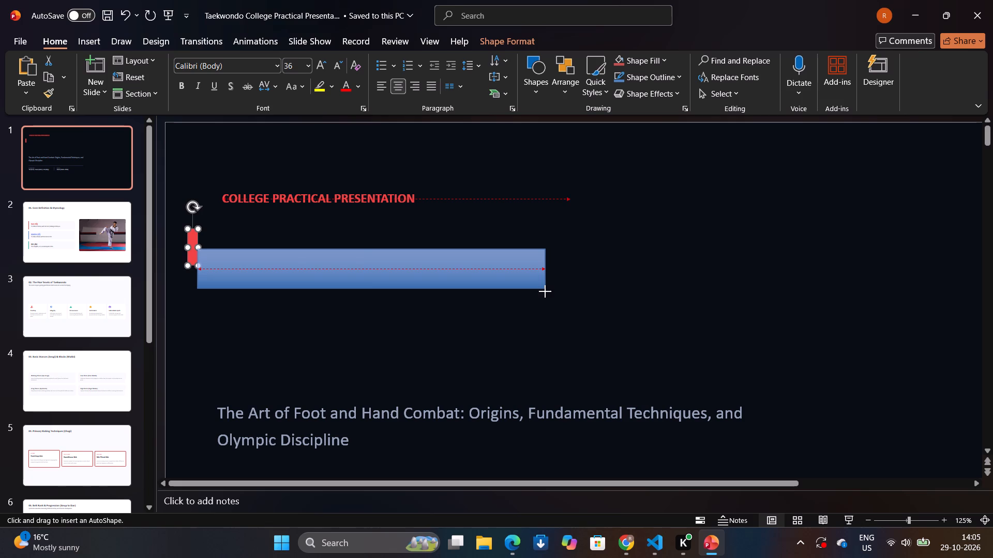
drag(545, 291, 545, 292)
click(315, 273)
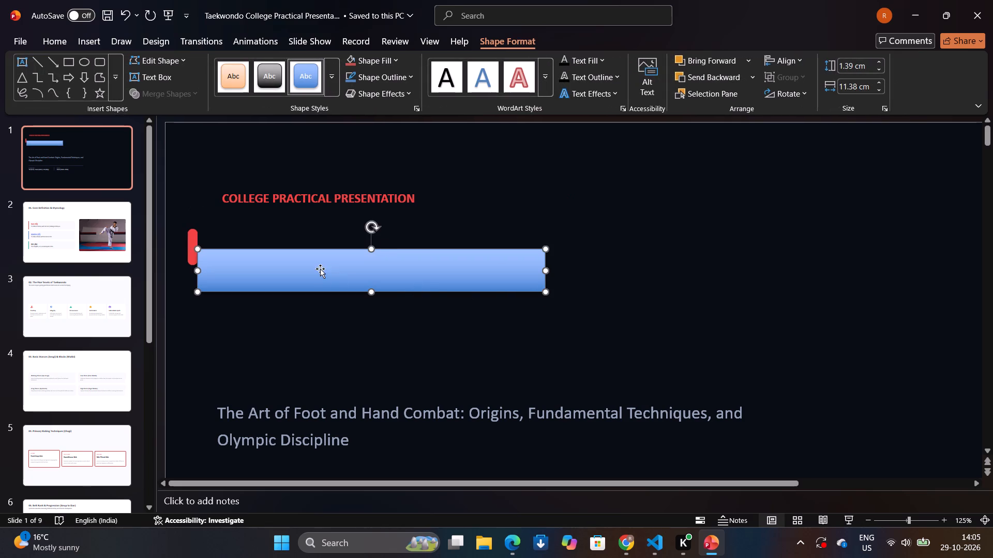
Apply the red-outlined WordArt style to the blue rectangle.
click(508, 76)
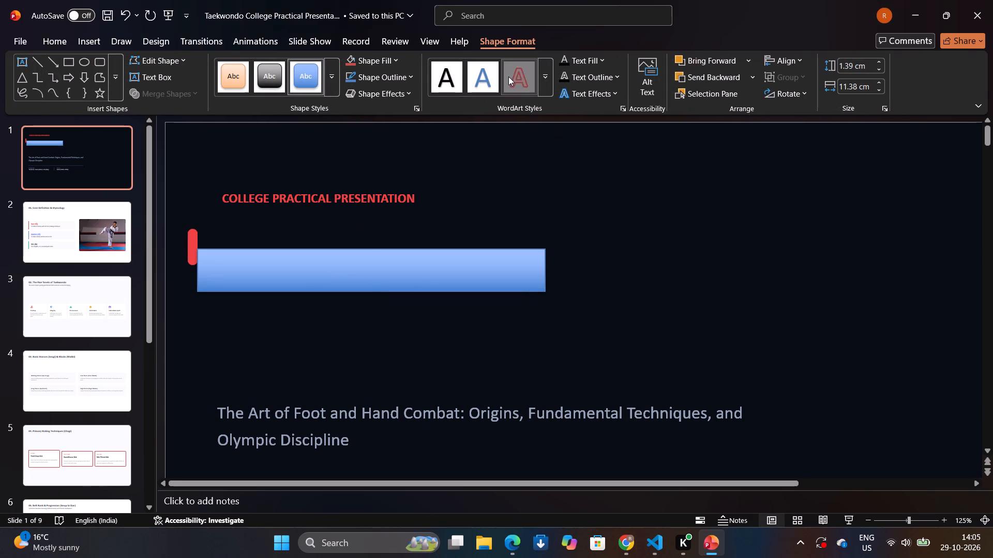
click(508, 76)
triple_click(507, 78)
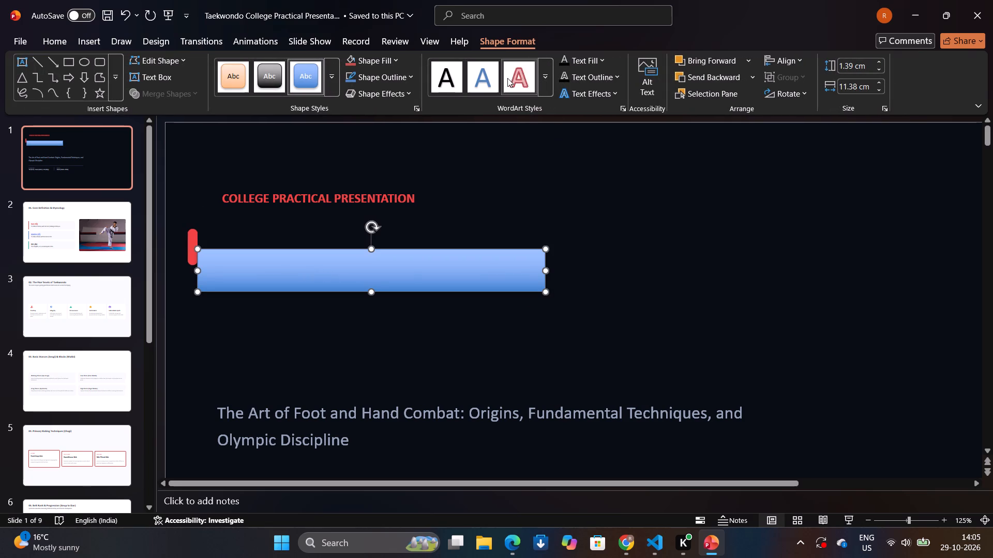
double_click(507, 78)
drag(507, 78, 627, 115)
Move the blue rectangle up and slightly right so its top lines up with the red bar's top.
drag(477, 291, 489, 273)
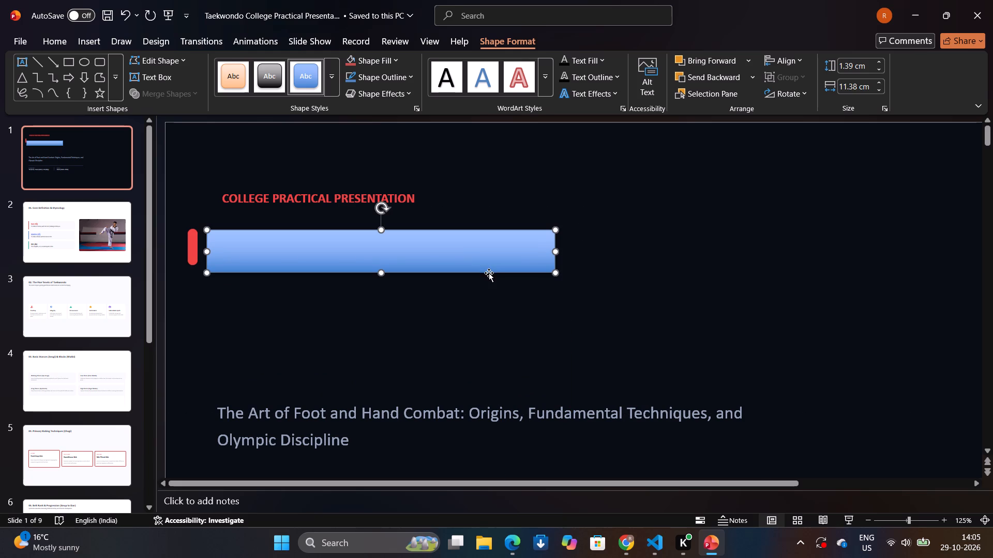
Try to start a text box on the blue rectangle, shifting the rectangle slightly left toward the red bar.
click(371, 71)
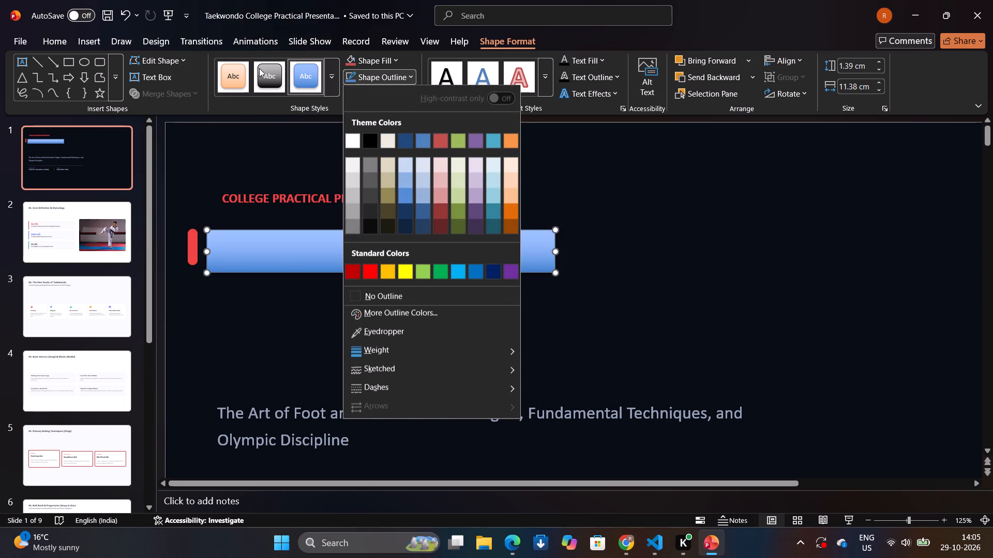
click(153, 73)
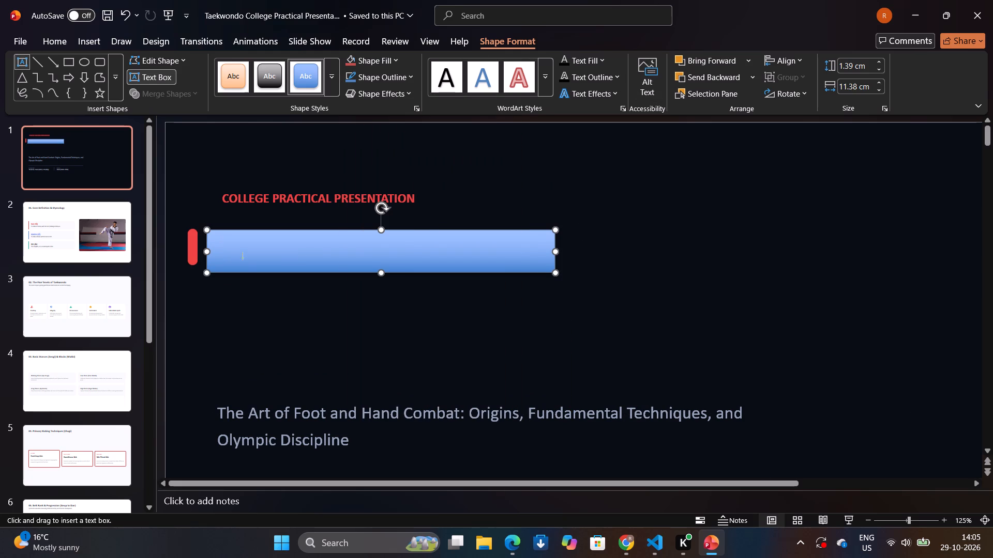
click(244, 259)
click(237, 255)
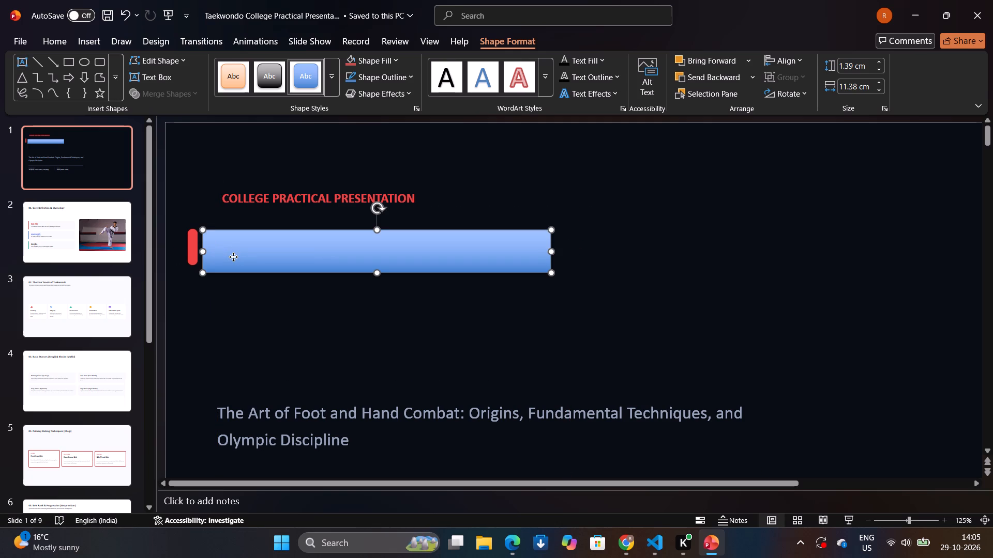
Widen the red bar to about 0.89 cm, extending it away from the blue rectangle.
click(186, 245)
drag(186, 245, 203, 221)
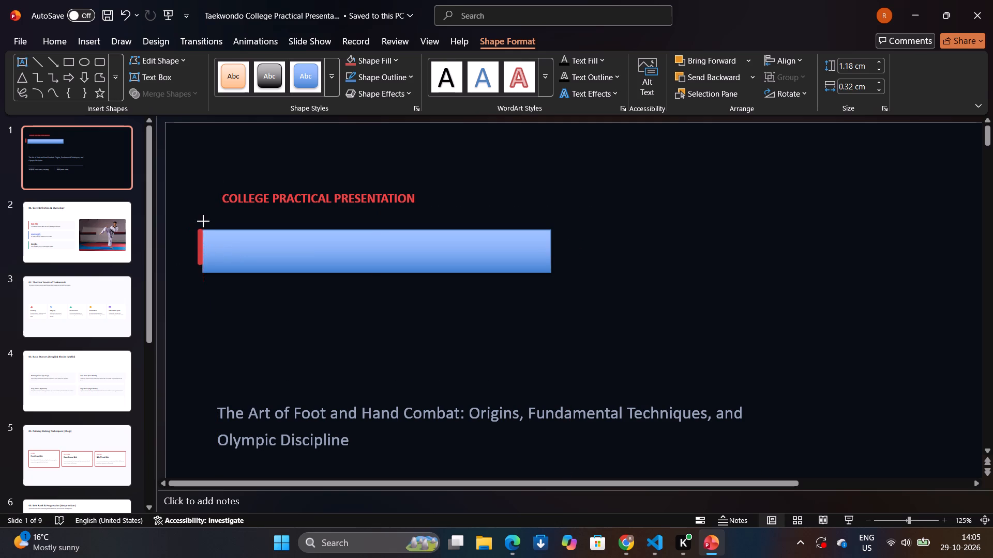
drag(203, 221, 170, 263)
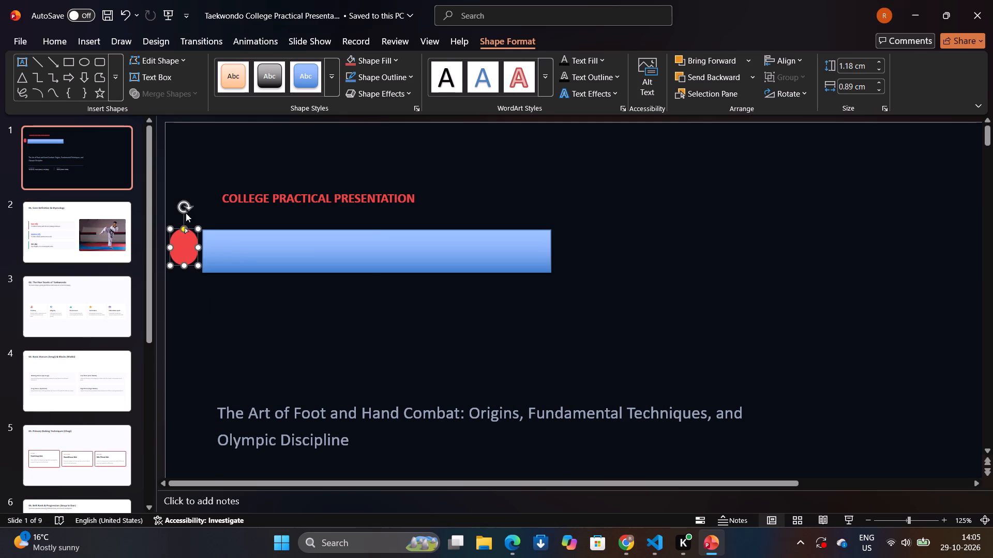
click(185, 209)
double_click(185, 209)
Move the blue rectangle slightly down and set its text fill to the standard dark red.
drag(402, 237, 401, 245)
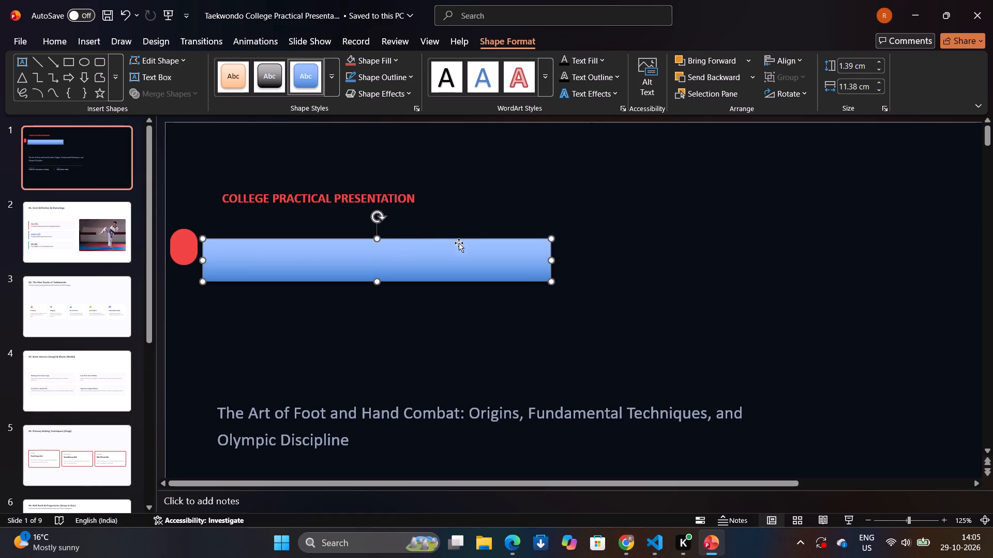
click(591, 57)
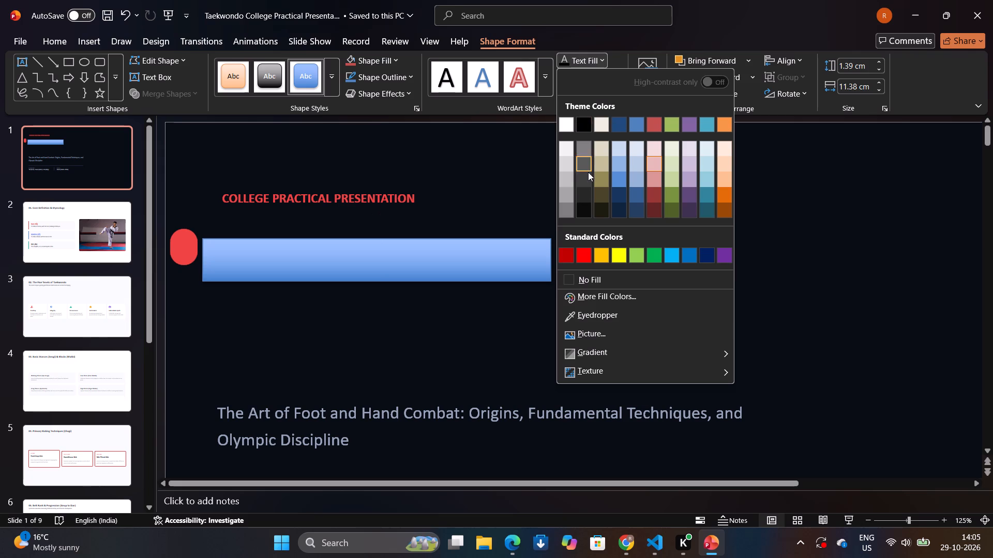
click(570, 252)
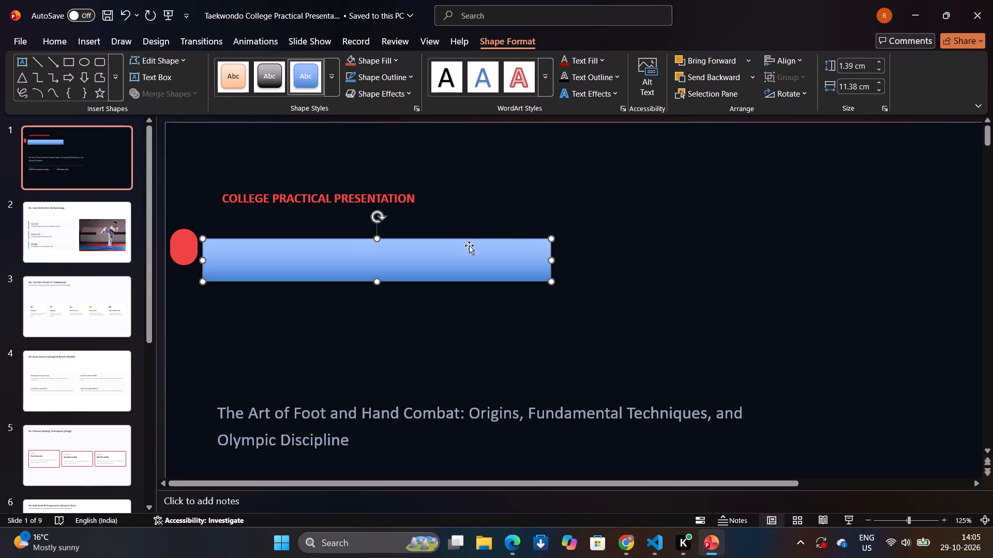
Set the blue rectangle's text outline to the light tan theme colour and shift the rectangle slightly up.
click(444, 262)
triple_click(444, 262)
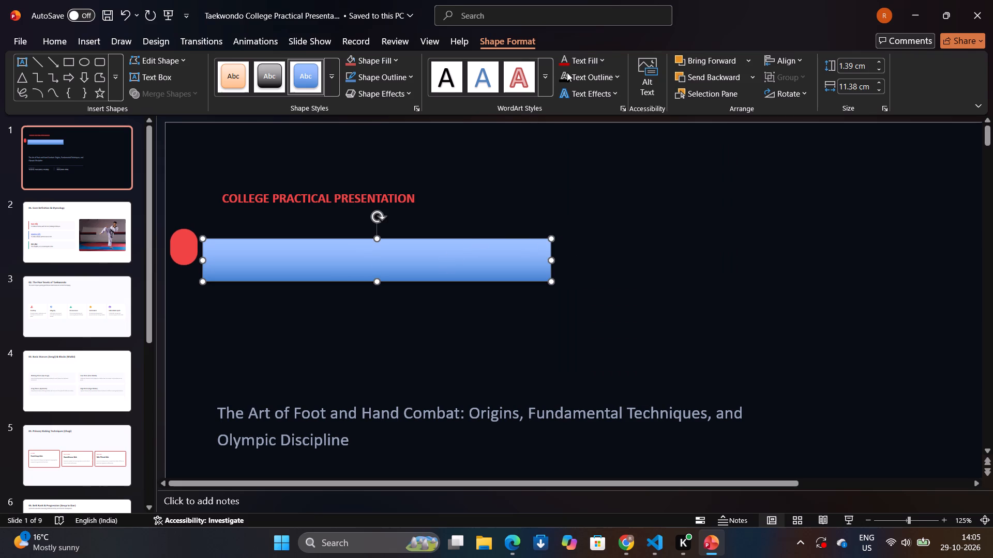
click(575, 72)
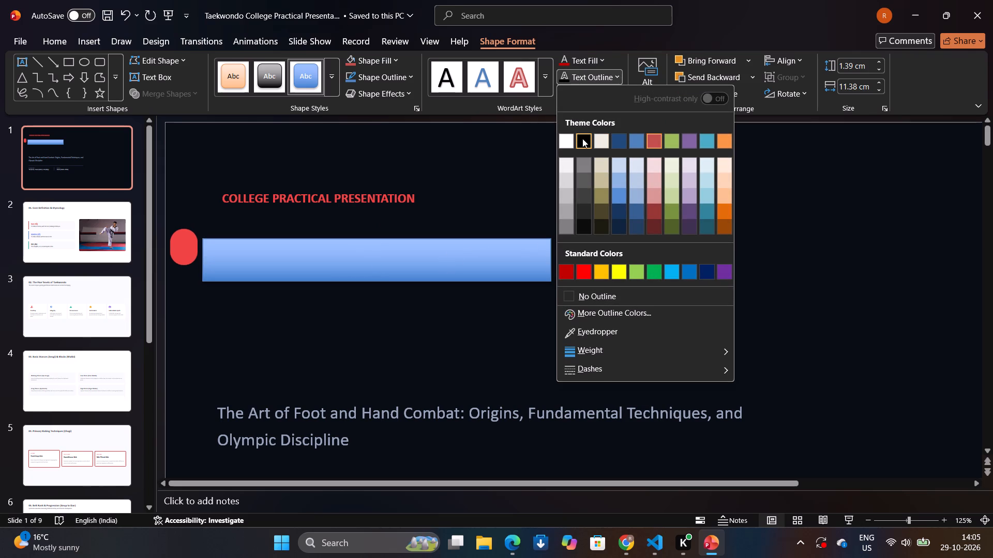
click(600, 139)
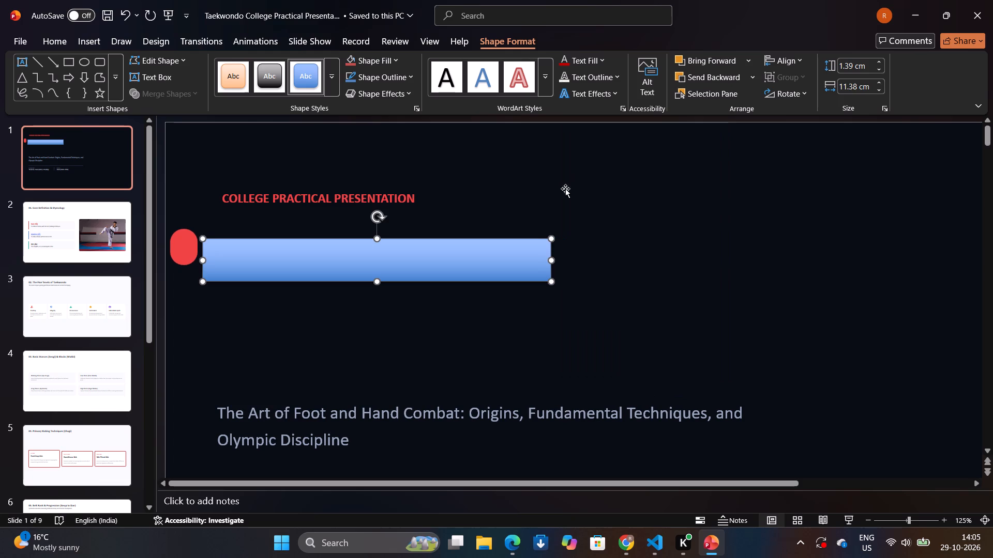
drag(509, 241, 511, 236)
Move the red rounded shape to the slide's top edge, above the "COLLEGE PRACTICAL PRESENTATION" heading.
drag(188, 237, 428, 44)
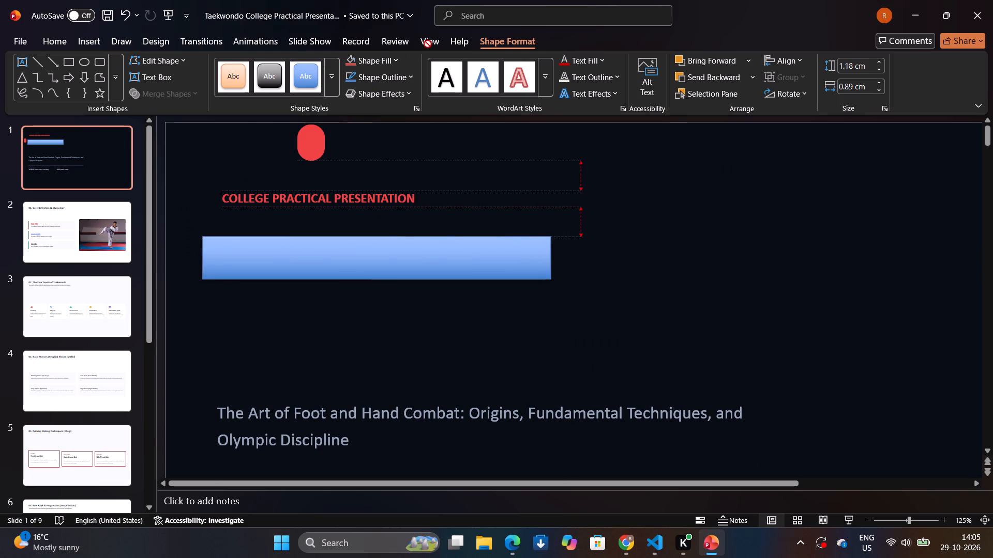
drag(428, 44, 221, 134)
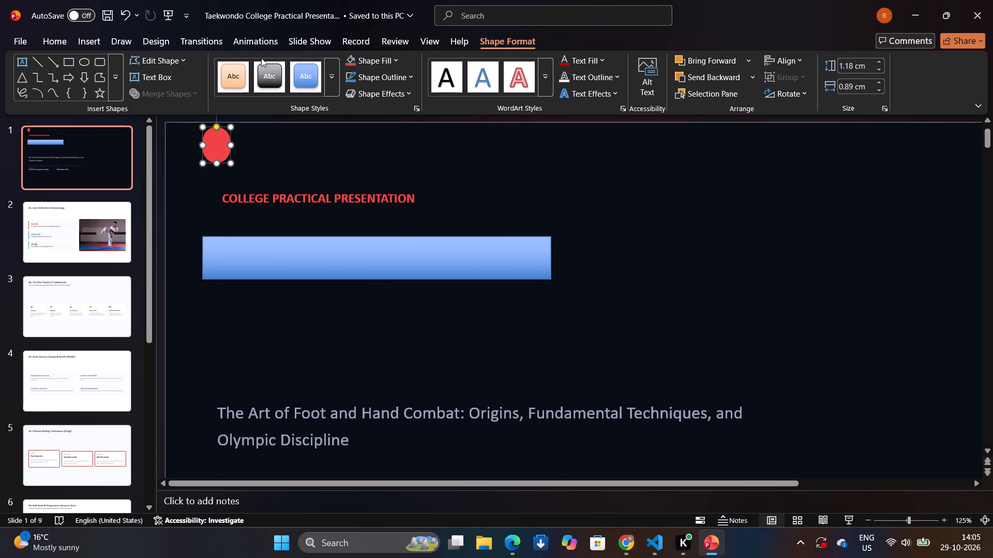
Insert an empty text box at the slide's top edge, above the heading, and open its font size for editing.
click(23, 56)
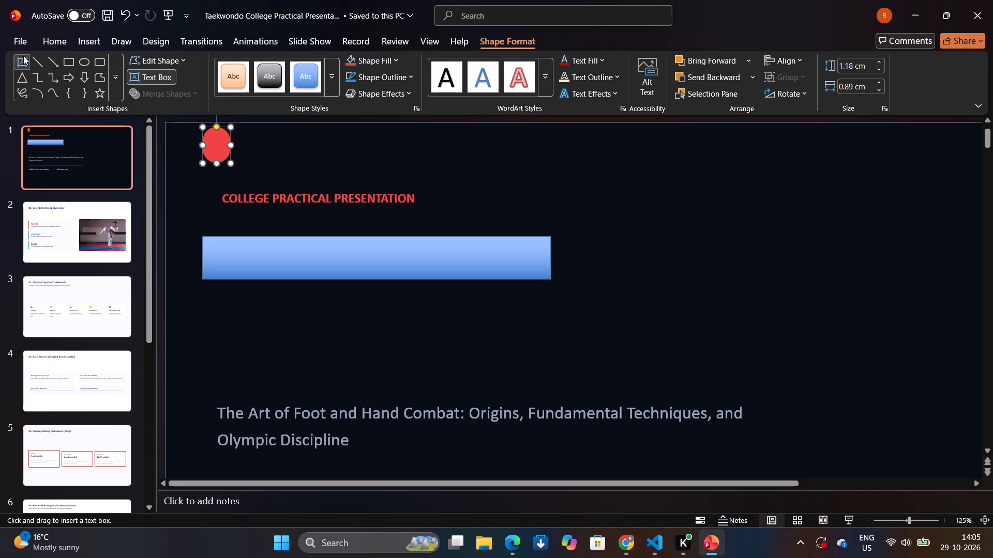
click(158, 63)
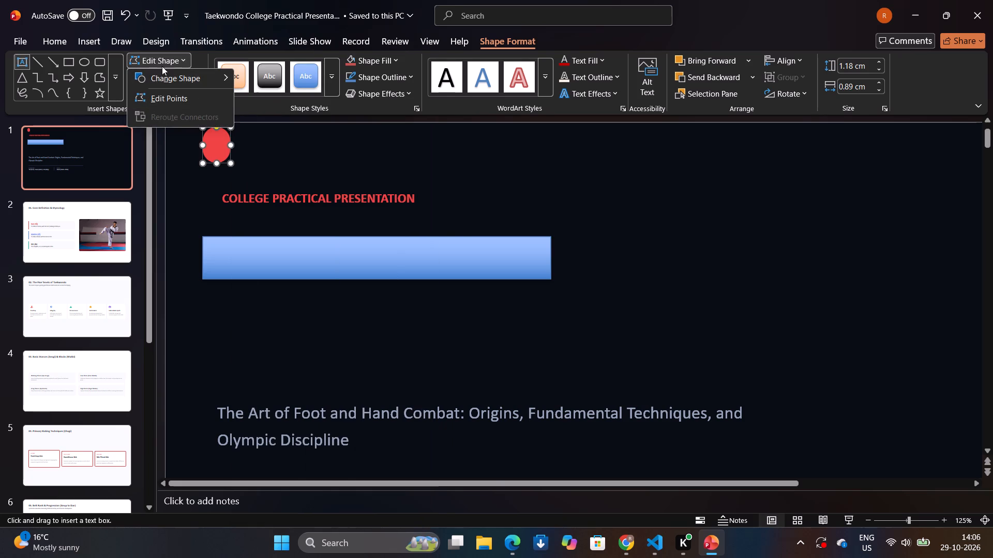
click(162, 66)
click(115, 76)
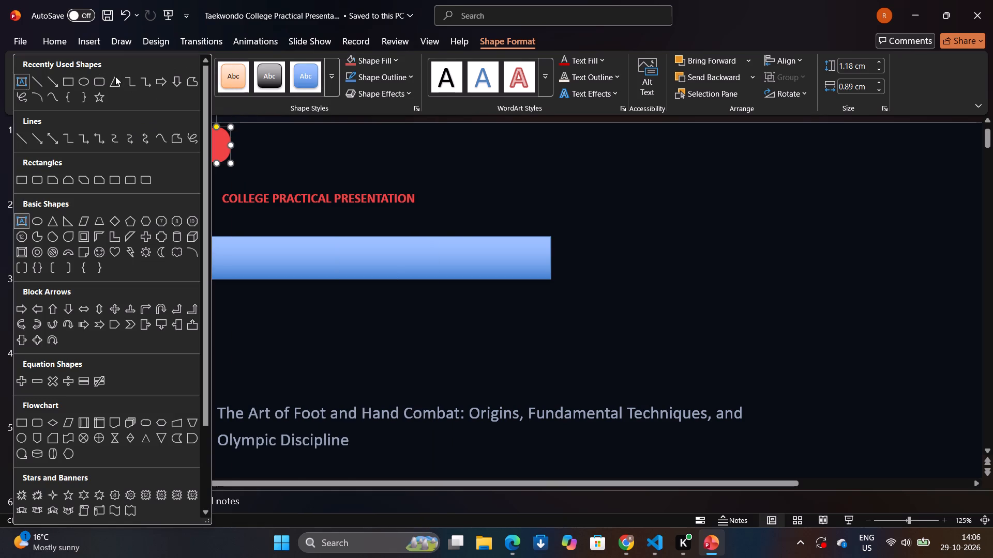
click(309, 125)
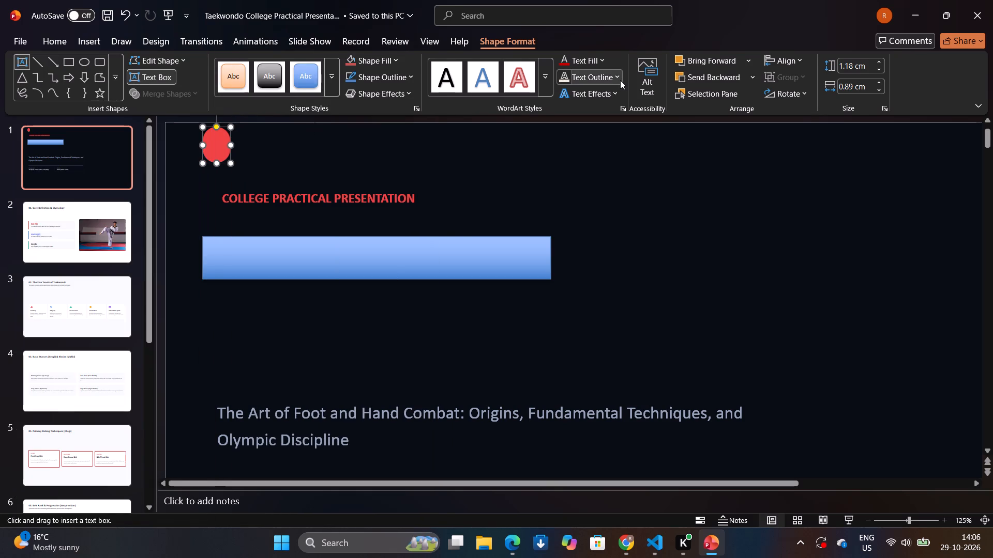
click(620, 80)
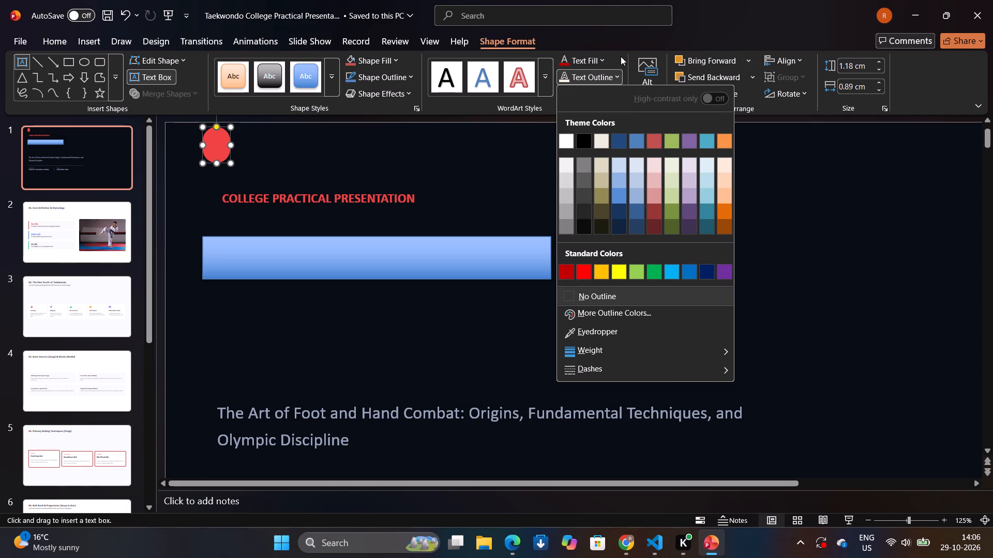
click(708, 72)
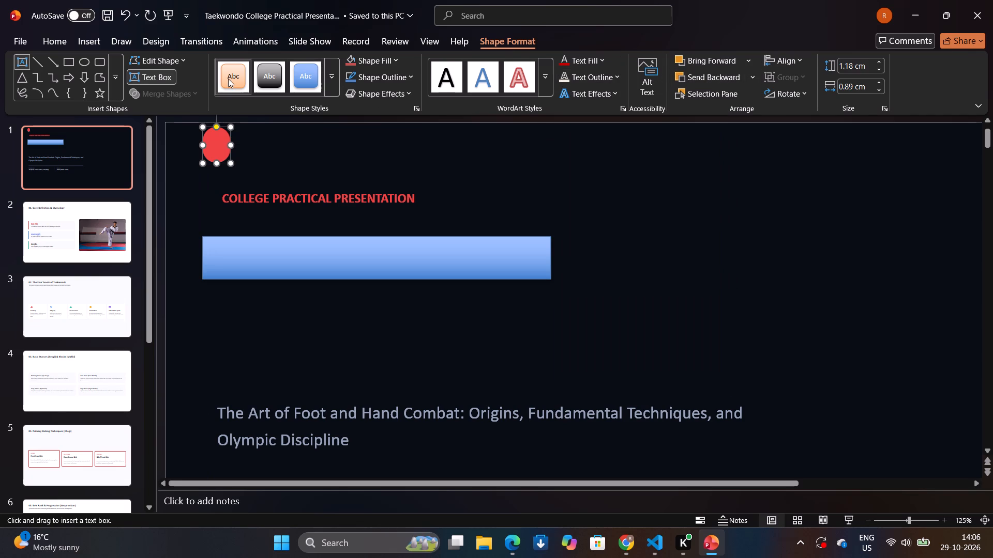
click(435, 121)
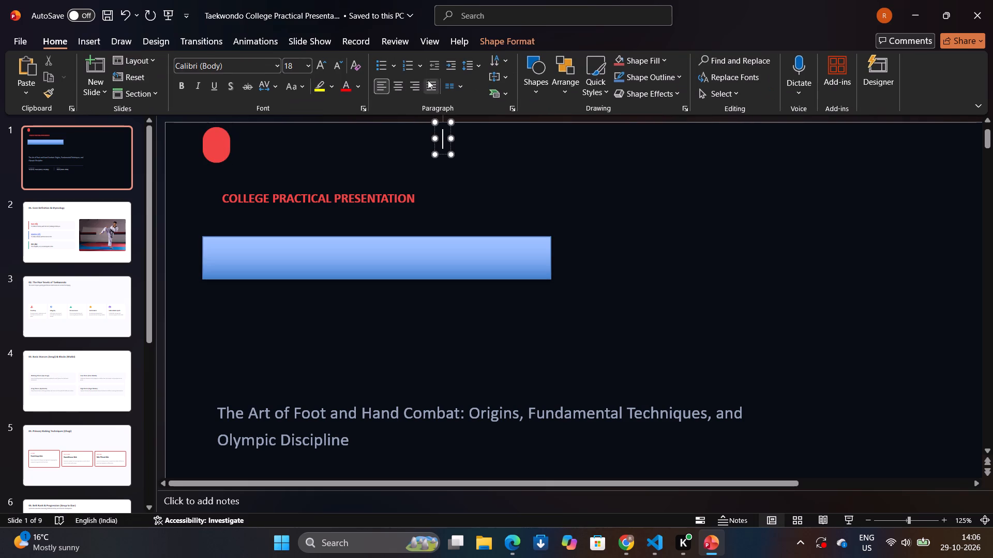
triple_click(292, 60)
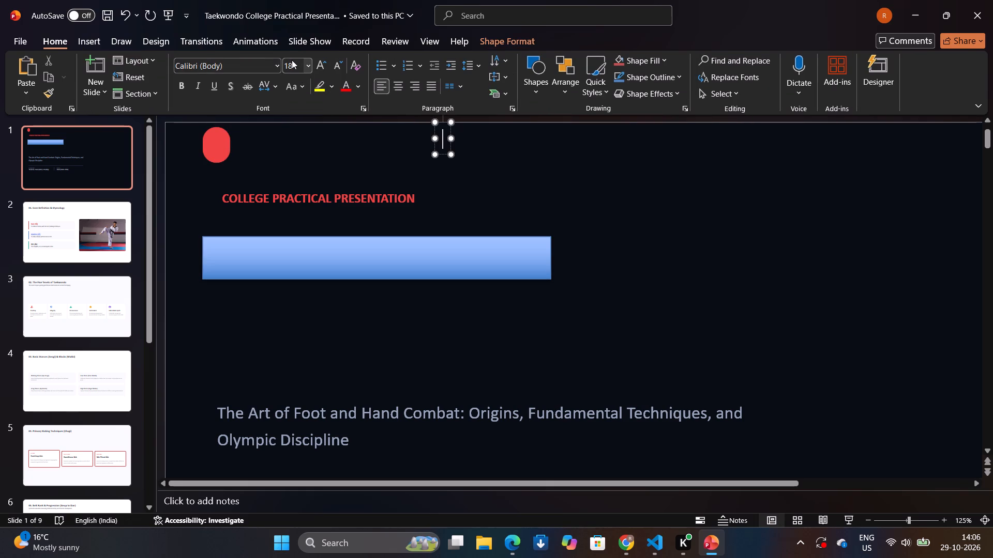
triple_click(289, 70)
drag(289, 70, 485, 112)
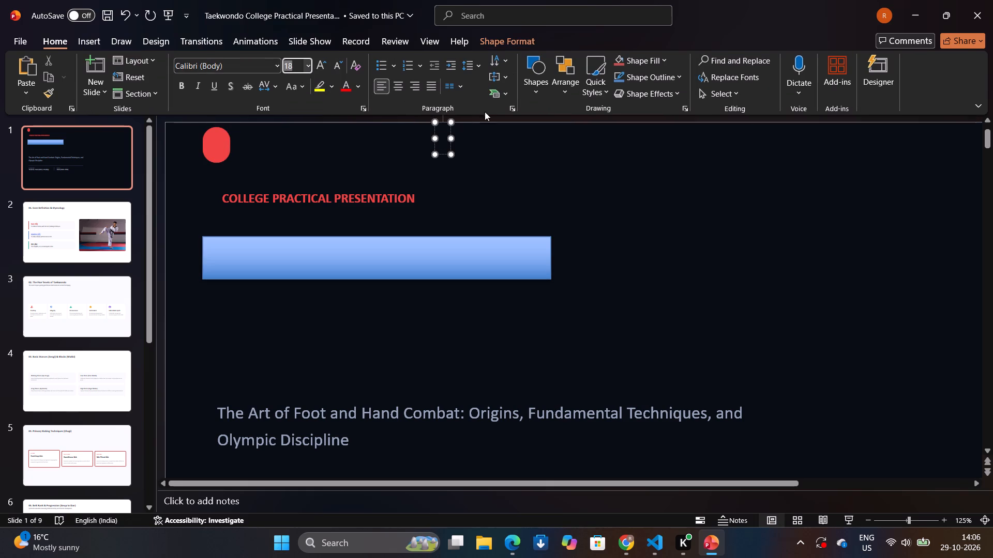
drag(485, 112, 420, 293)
Delete the blue rectangle and the red rounded shape from the title slide.
click(431, 266)
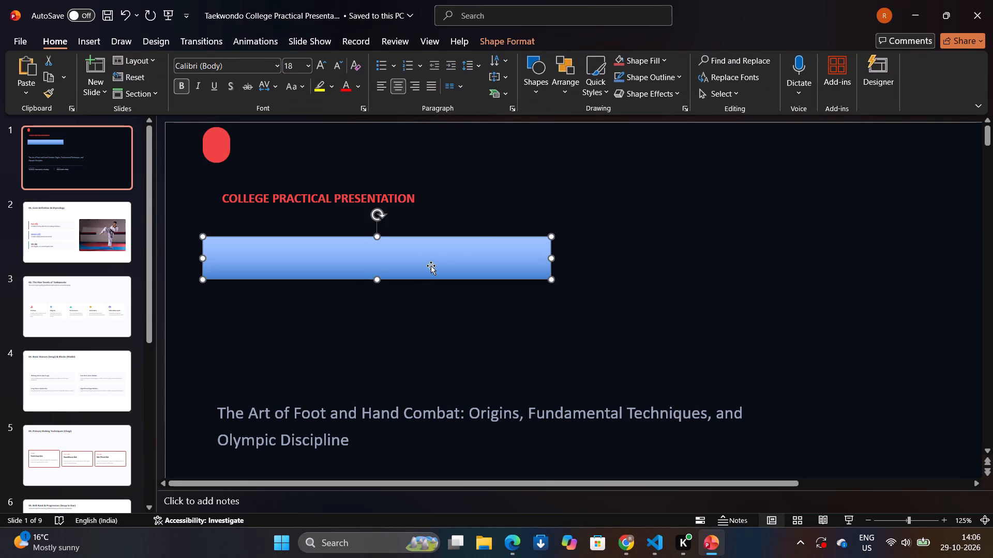
key(Delete)
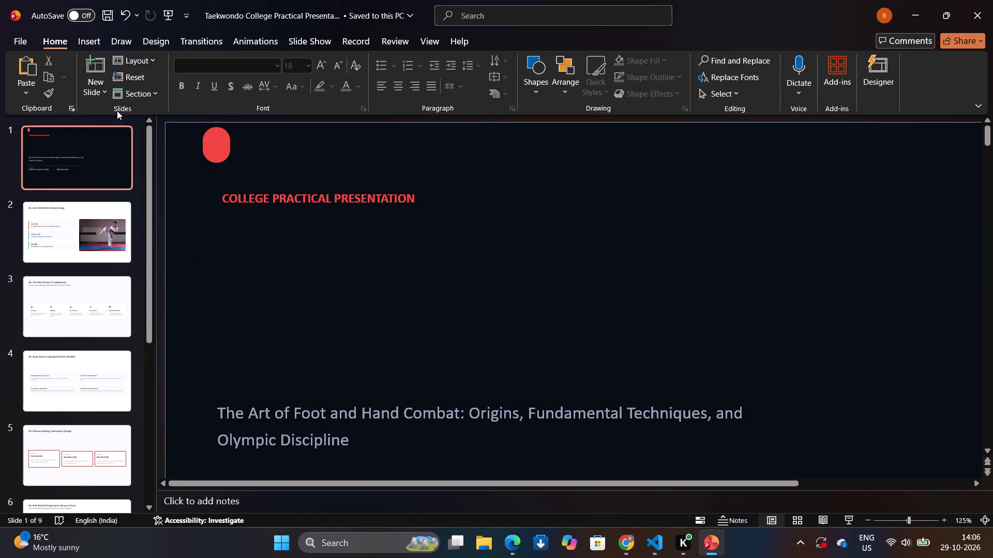
click(222, 149)
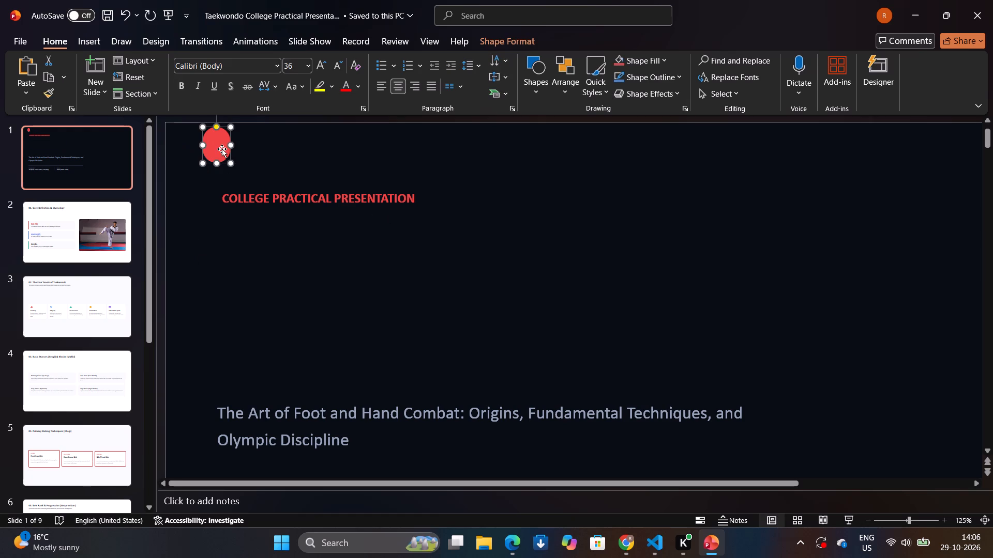
key(Delete)
Nudge the "COLLEGE PRACTICAL PRESENTATION" text box slightly right and down.
click(220, 196)
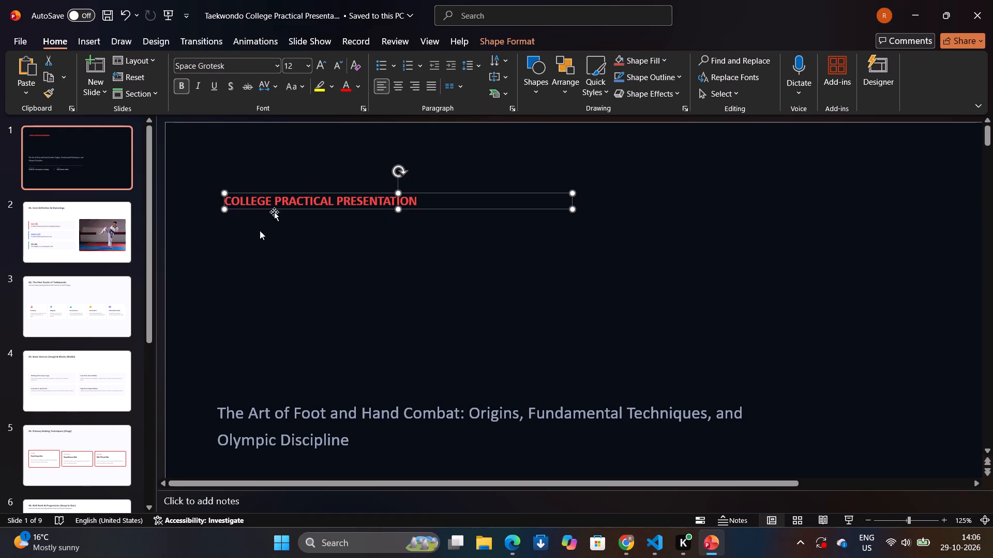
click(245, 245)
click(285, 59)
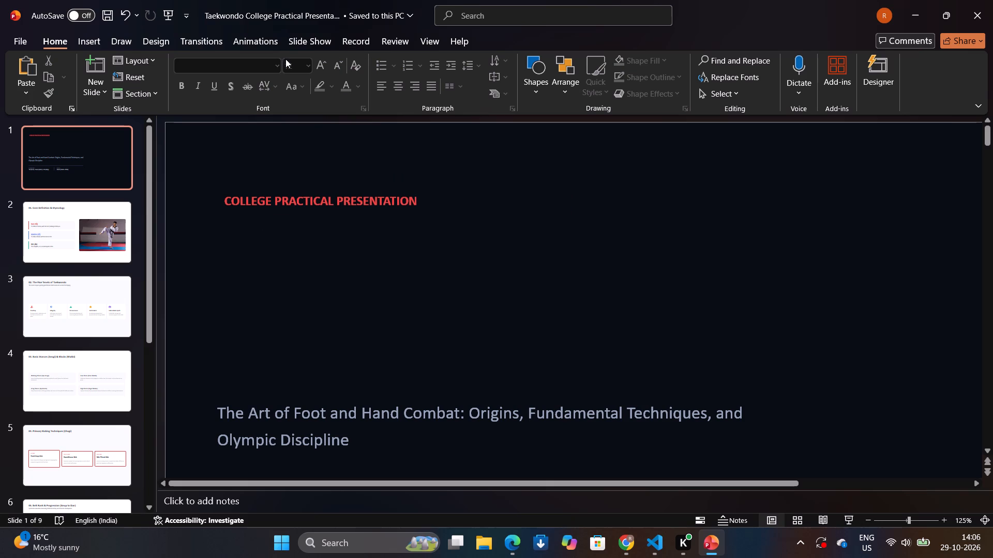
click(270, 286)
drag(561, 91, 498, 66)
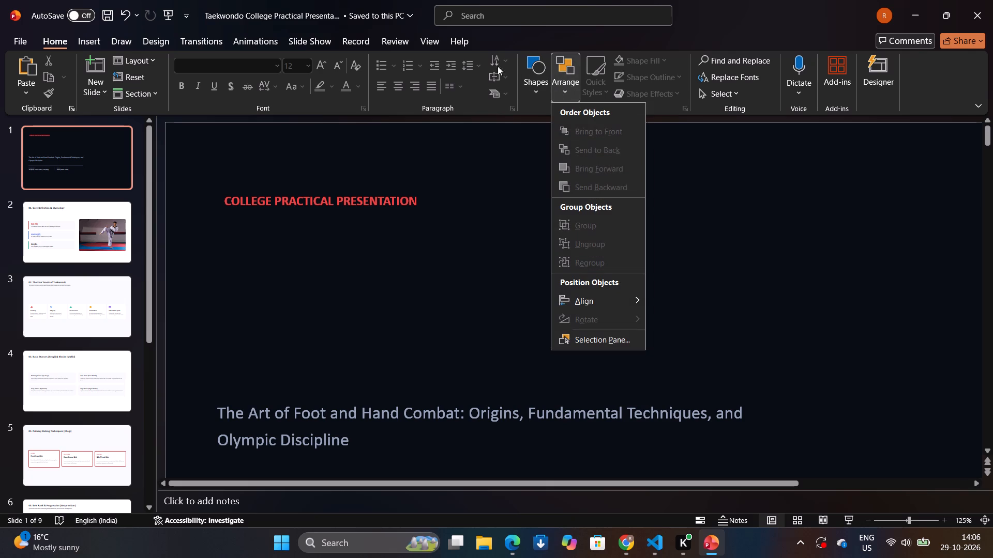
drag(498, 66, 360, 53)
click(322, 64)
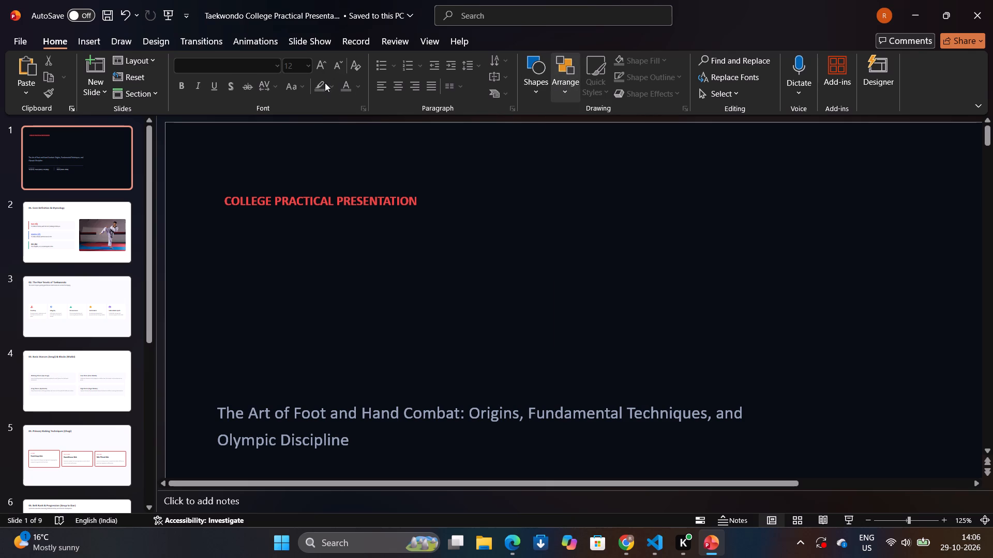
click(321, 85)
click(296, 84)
Append three spaces to the end of the "COLLEGE PRACTICAL PRESENTATION" heading on the title slide.
click(373, 189)
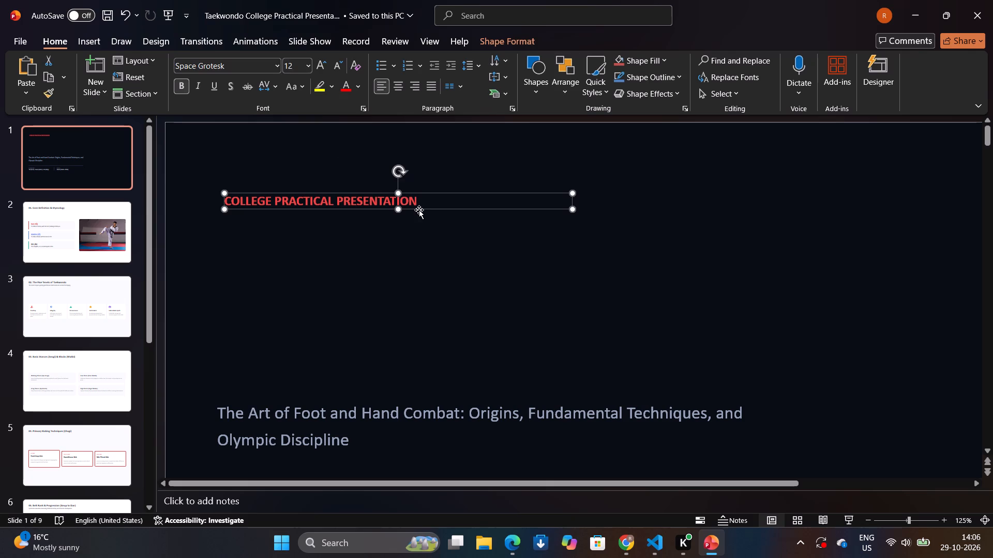
click(430, 203)
click(430, 203)
key(space)
key(space)
key(space)
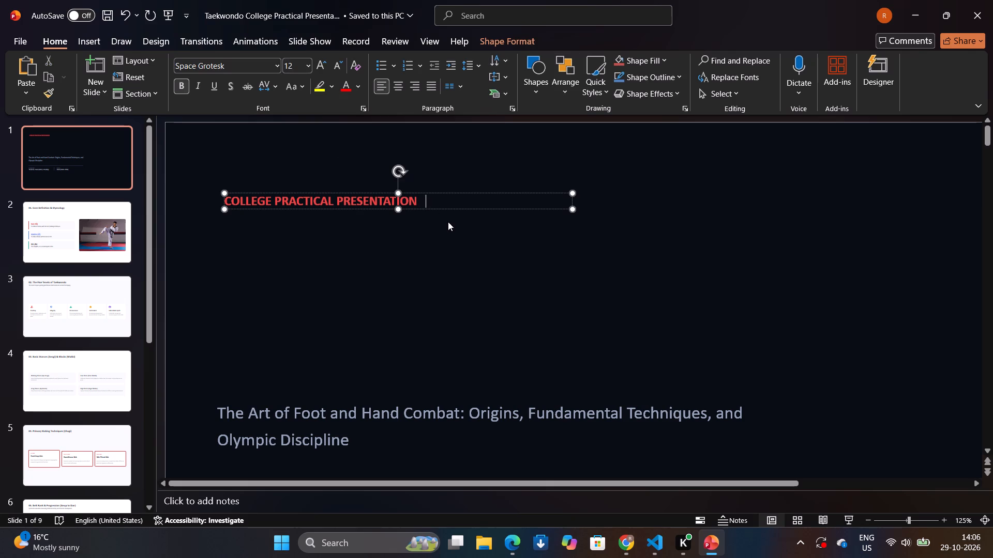
click(448, 222)
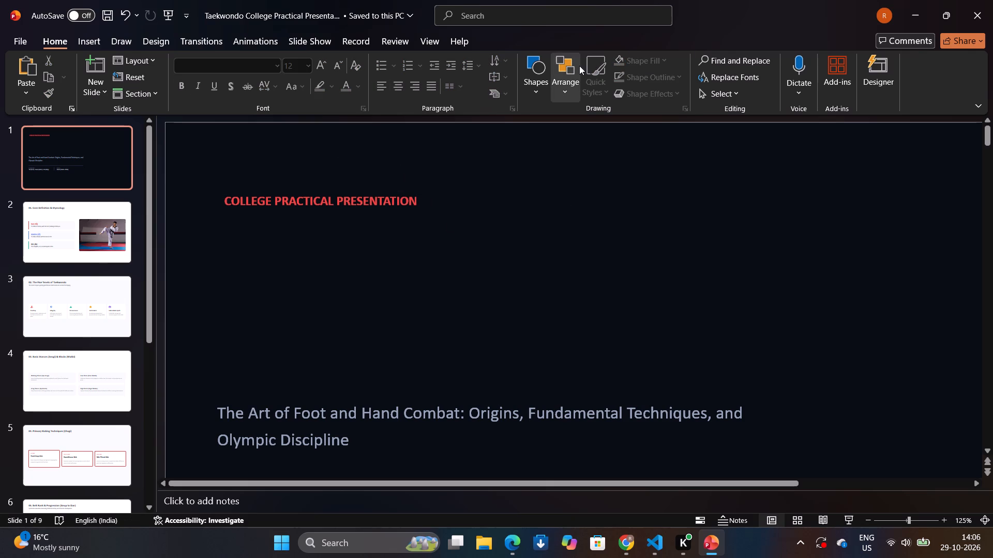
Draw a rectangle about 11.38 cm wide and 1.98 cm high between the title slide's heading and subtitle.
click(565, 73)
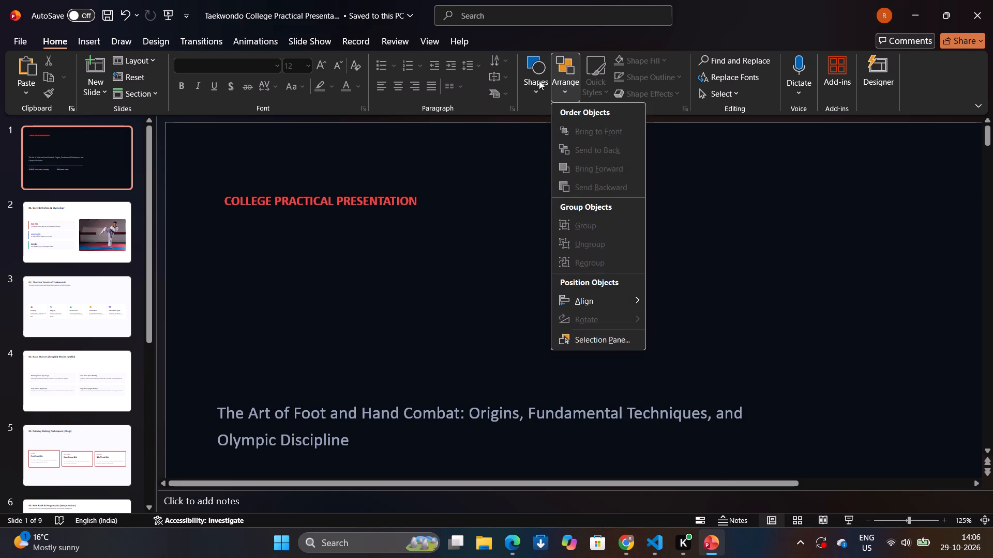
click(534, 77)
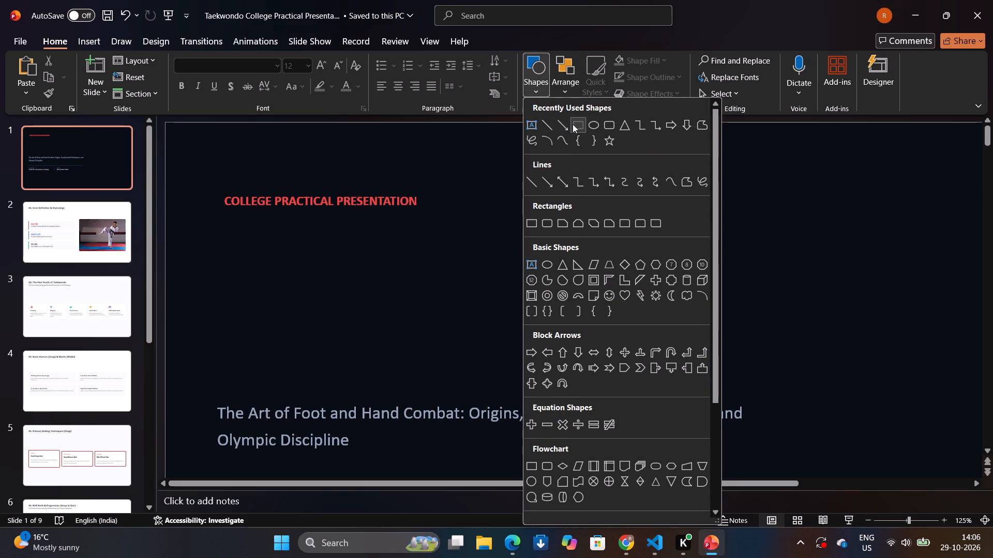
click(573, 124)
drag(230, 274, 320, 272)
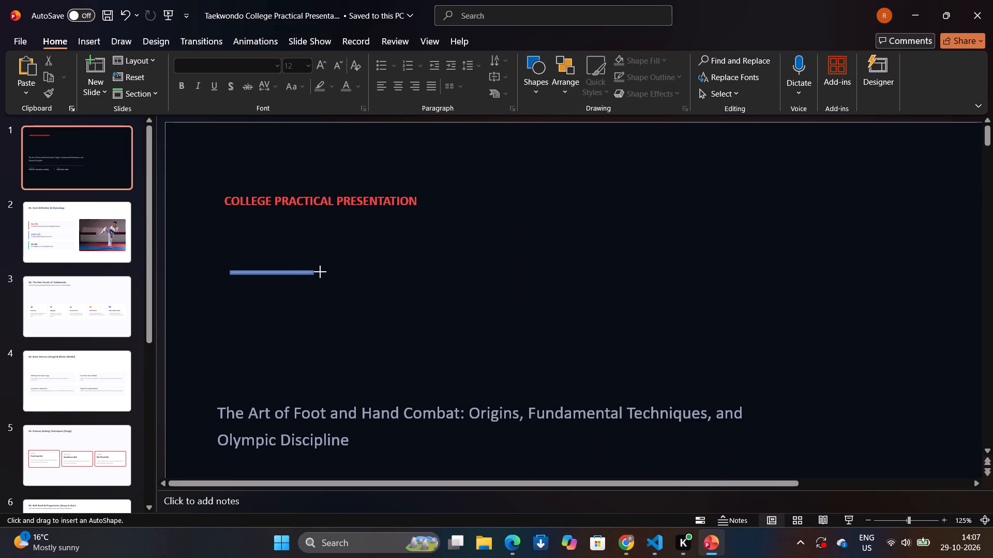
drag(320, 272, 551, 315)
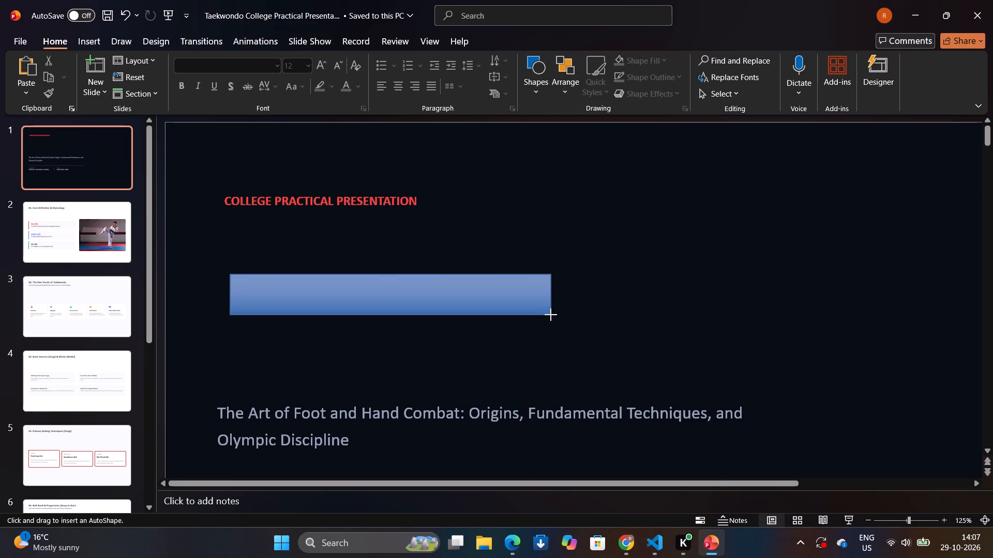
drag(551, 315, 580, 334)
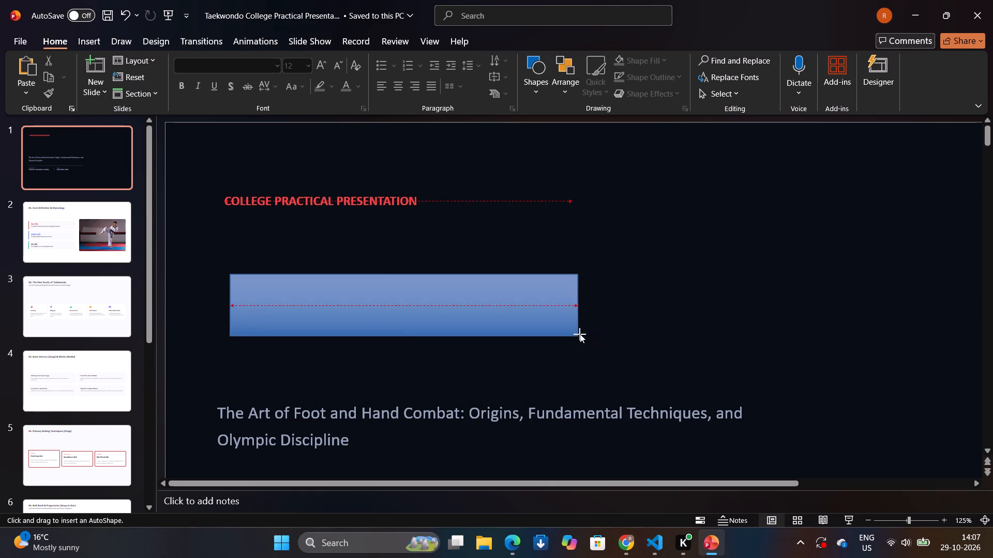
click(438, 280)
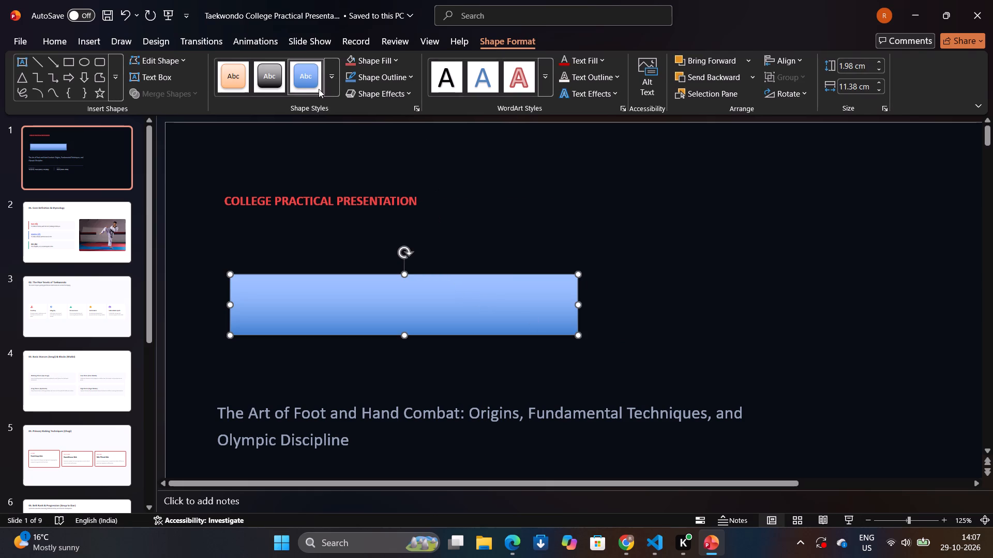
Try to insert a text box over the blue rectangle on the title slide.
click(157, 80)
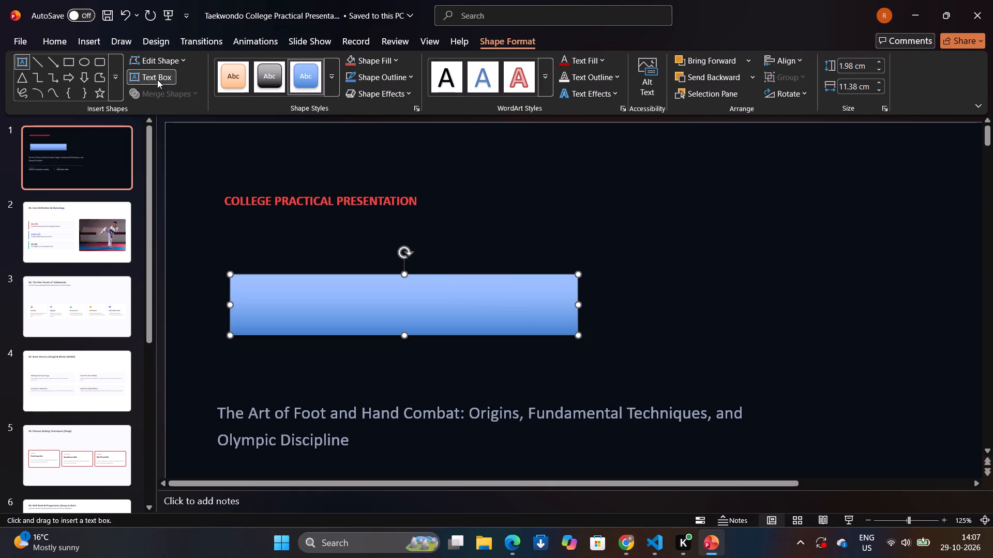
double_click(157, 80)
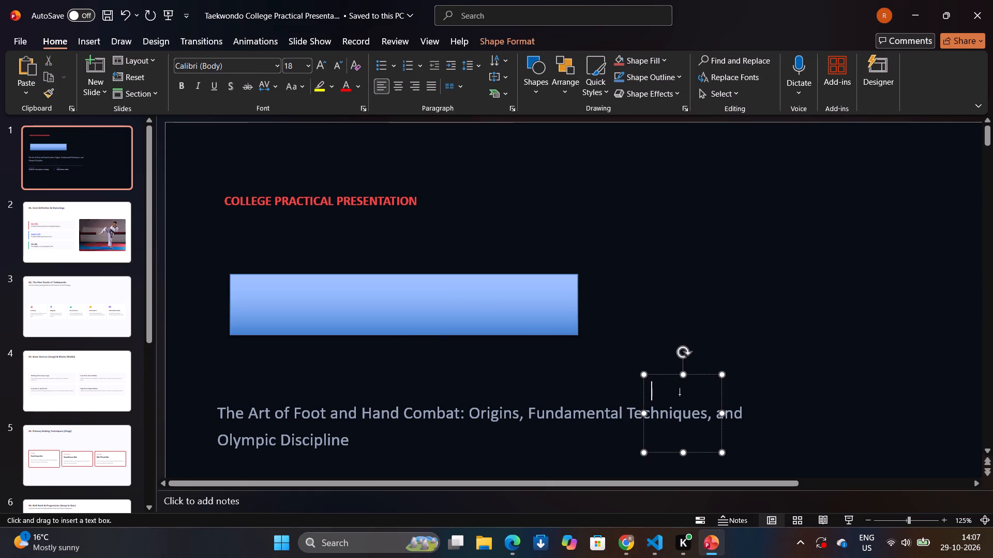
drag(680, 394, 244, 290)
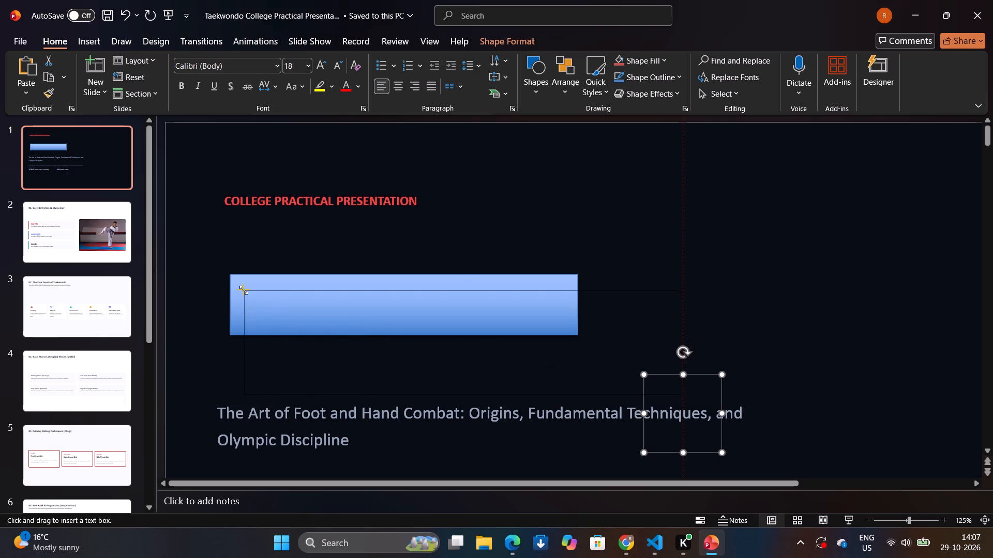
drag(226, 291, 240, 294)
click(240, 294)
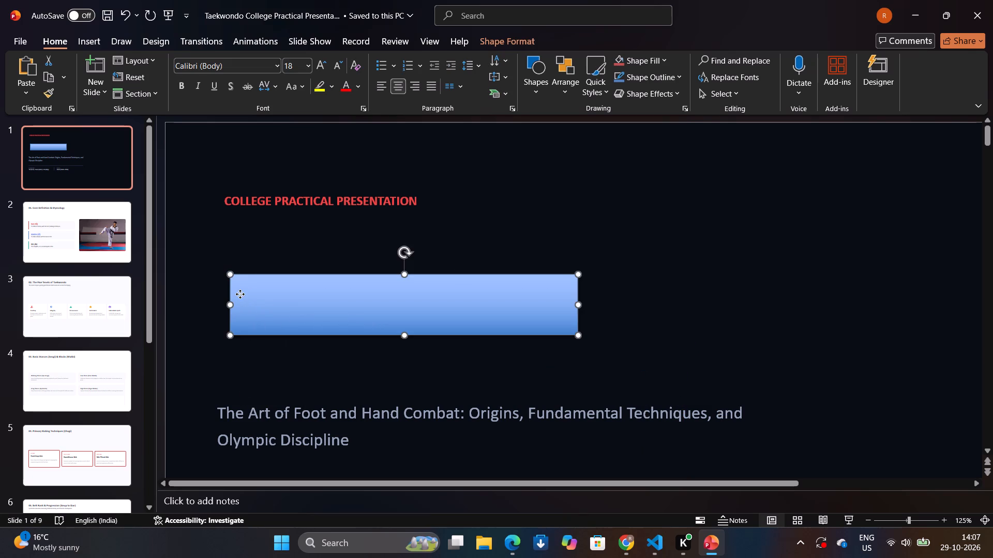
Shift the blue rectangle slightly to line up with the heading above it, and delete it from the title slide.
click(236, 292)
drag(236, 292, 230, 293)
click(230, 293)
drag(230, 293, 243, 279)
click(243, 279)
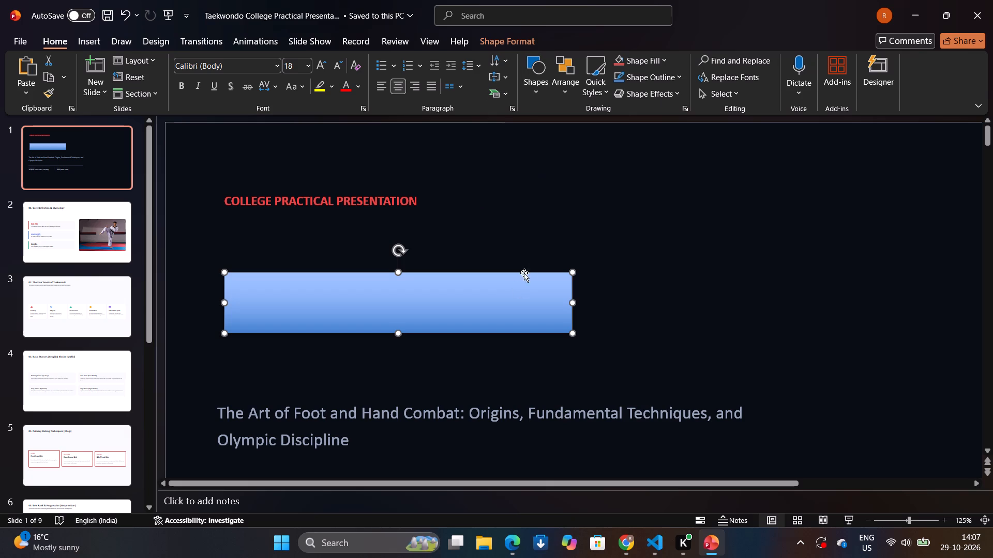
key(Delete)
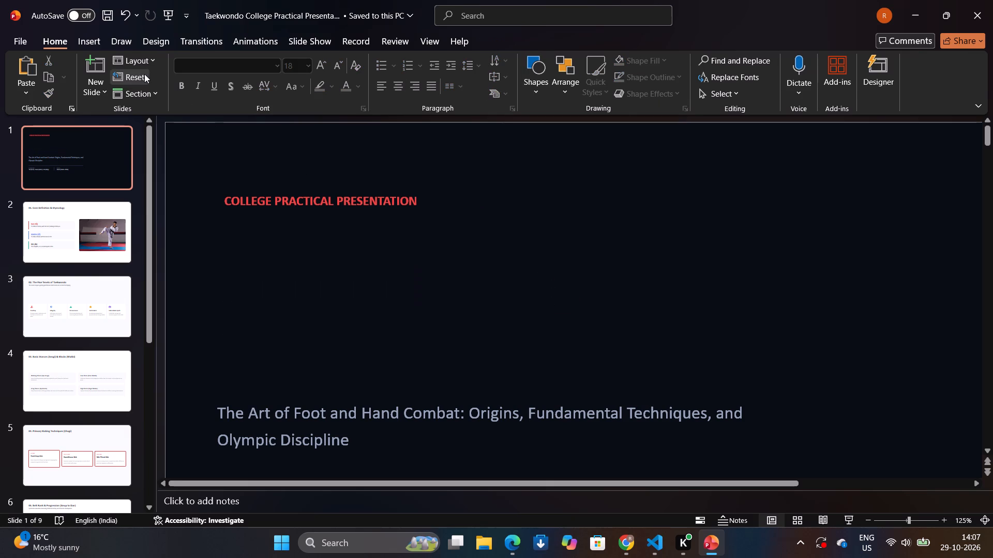
Add a section to the presentation, accepting the default name "Untitled Section".
click(145, 95)
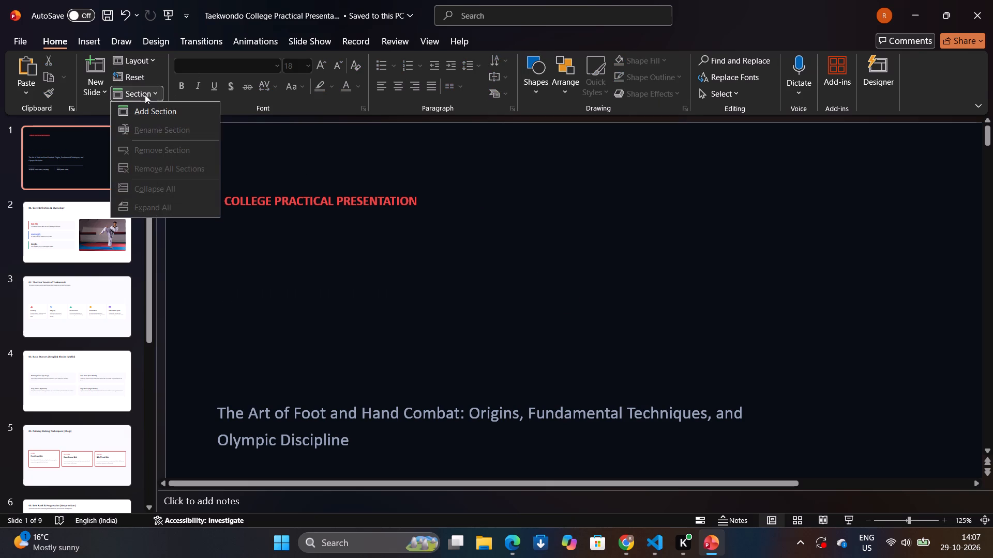
click(151, 107)
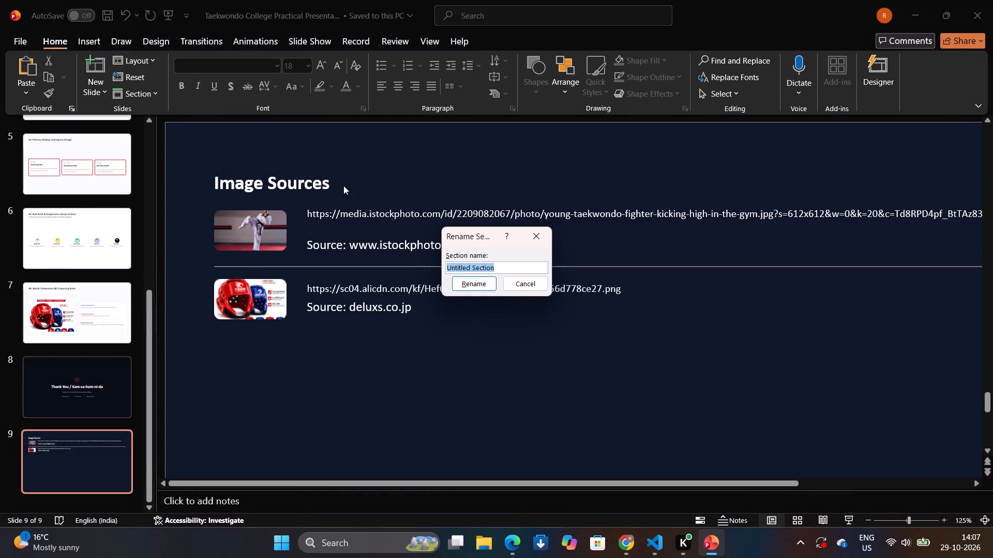
scroll(47, 147, up, 3)
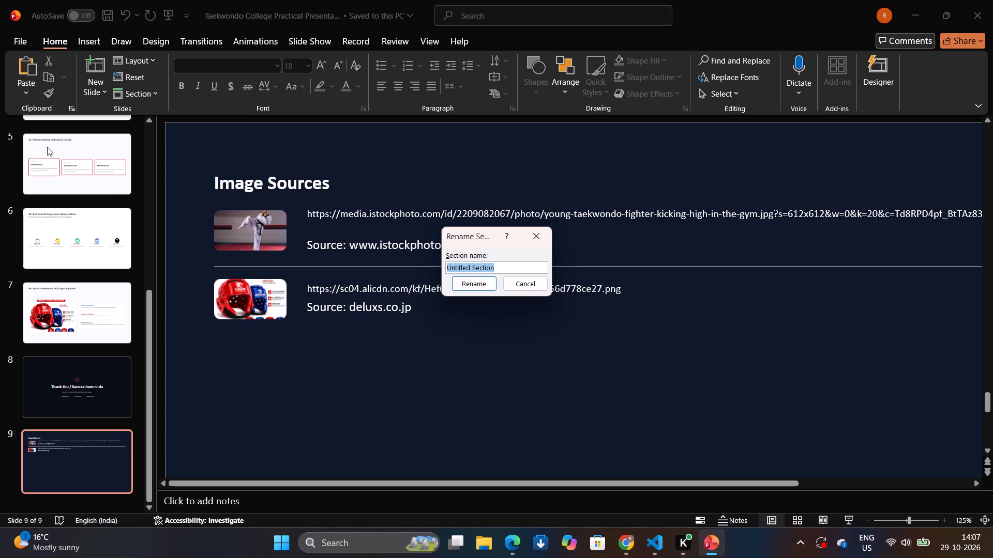
scroll(47, 147, up, 10)
click(474, 281)
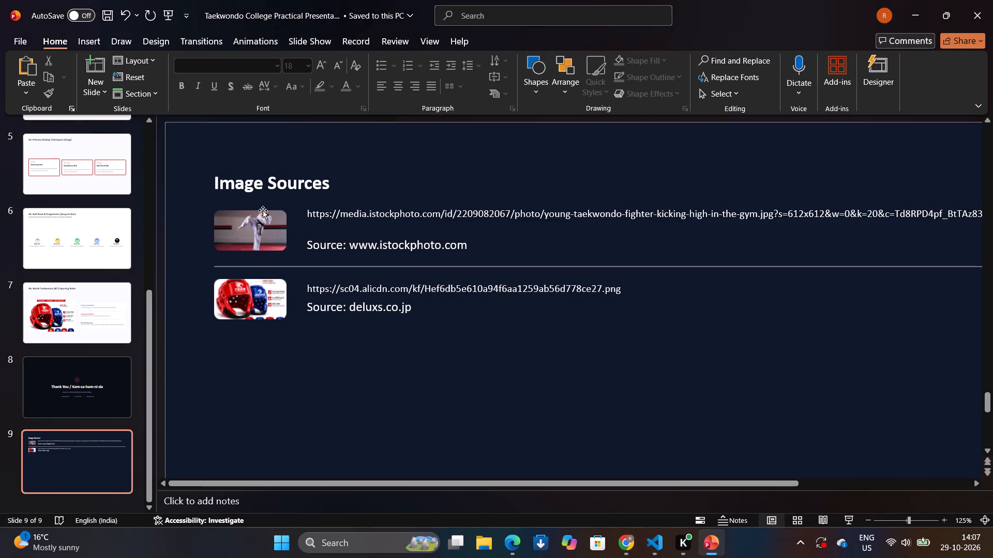
Return to the title slide and show the whole slide at 78% zoom.
scroll(261, 210, up, 4)
scroll(261, 210, down, 6)
scroll(261, 210, up, 1)
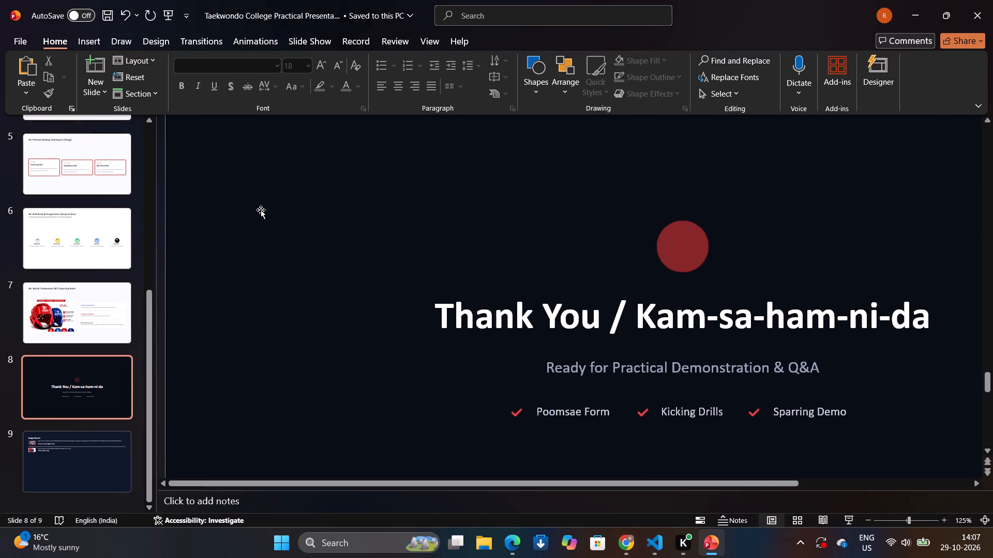
ctrl+scroll(261, 210, down, 2)
scroll(261, 210, up, 13)
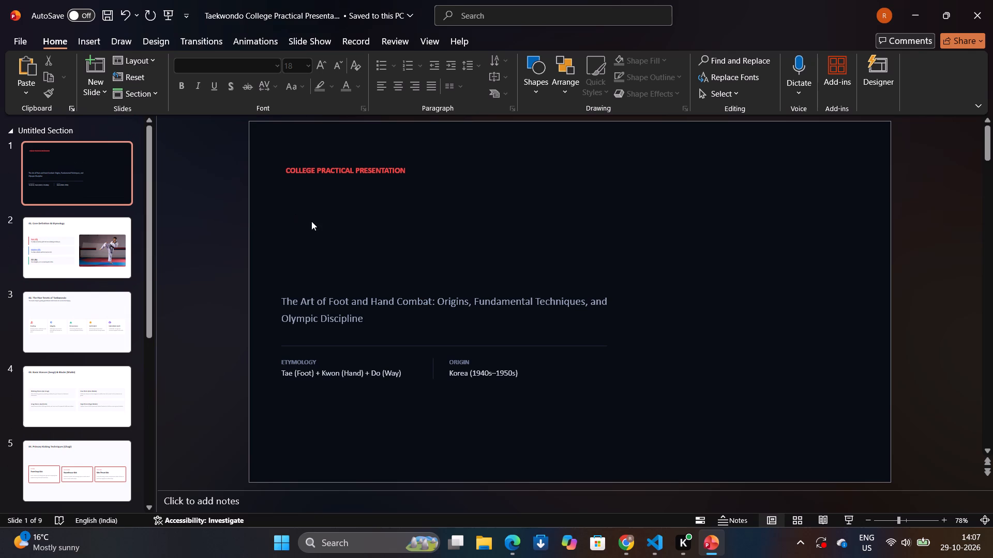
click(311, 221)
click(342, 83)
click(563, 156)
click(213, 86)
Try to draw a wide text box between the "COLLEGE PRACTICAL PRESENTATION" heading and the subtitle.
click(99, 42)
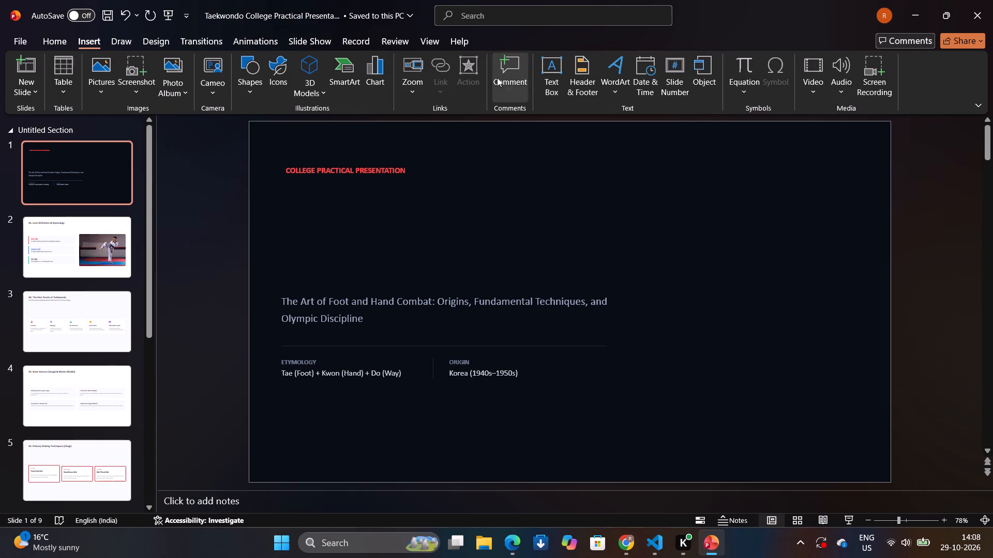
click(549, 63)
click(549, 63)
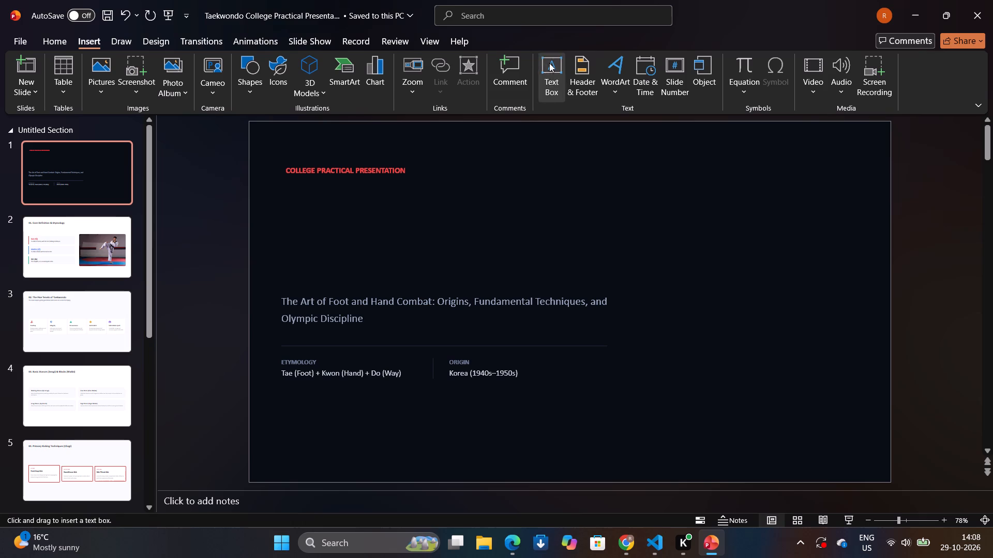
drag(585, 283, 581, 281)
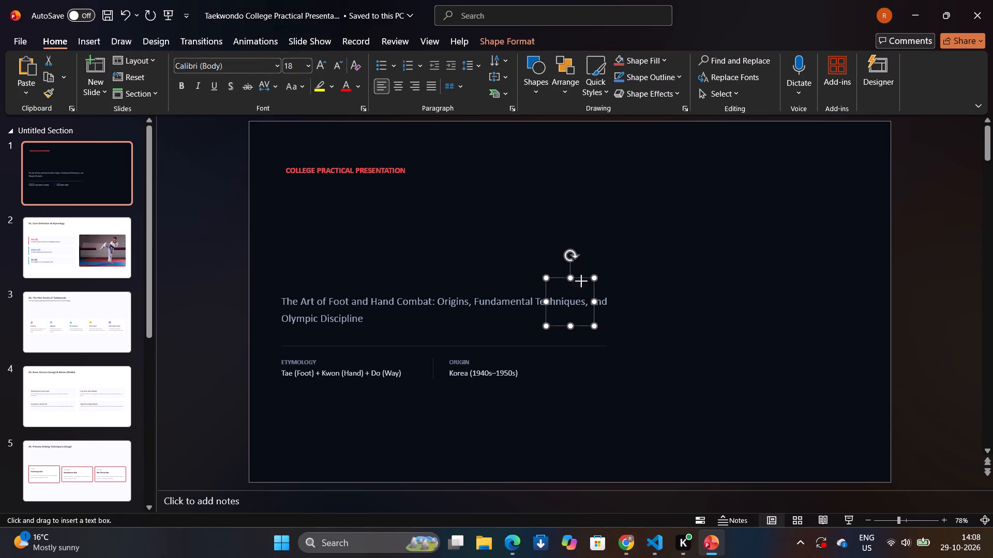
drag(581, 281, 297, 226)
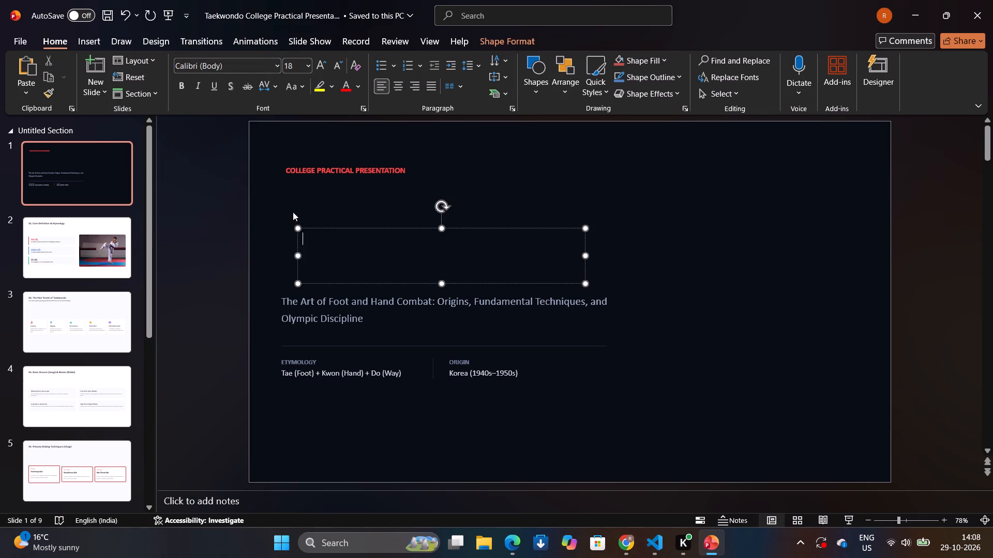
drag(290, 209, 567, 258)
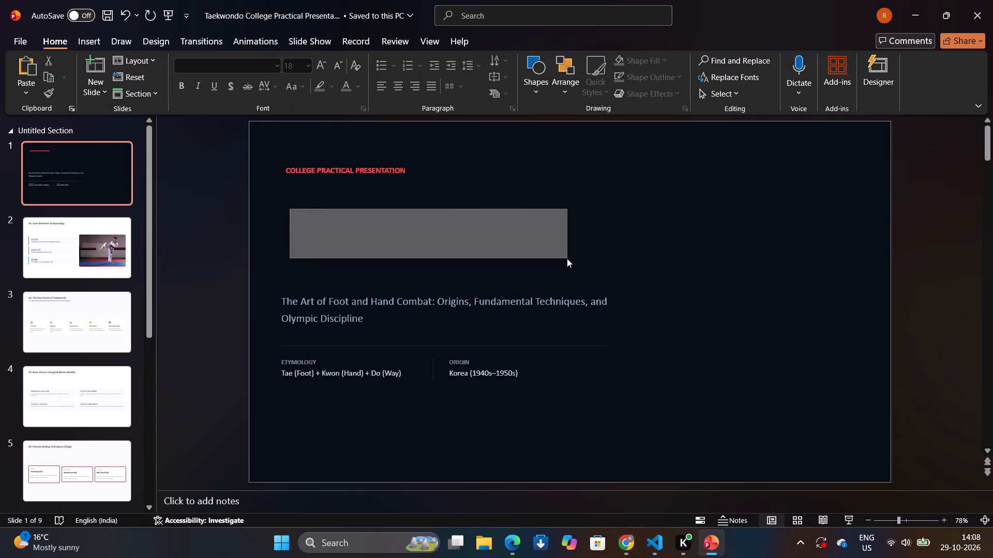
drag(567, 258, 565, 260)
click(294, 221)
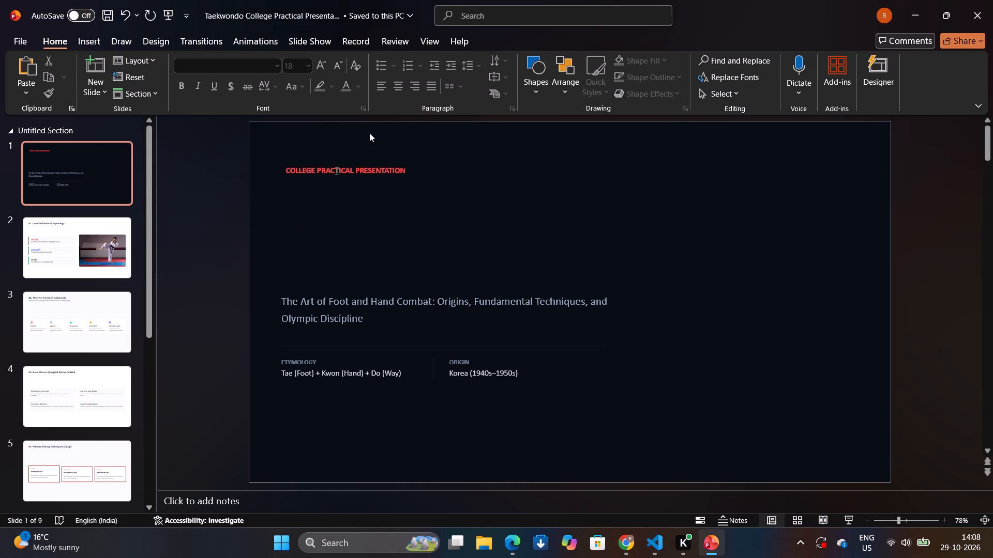
Draw a wide, short text box between the "COLLEGE PRACTICAL PRESENTATION" heading and the subtitle.
click(84, 36)
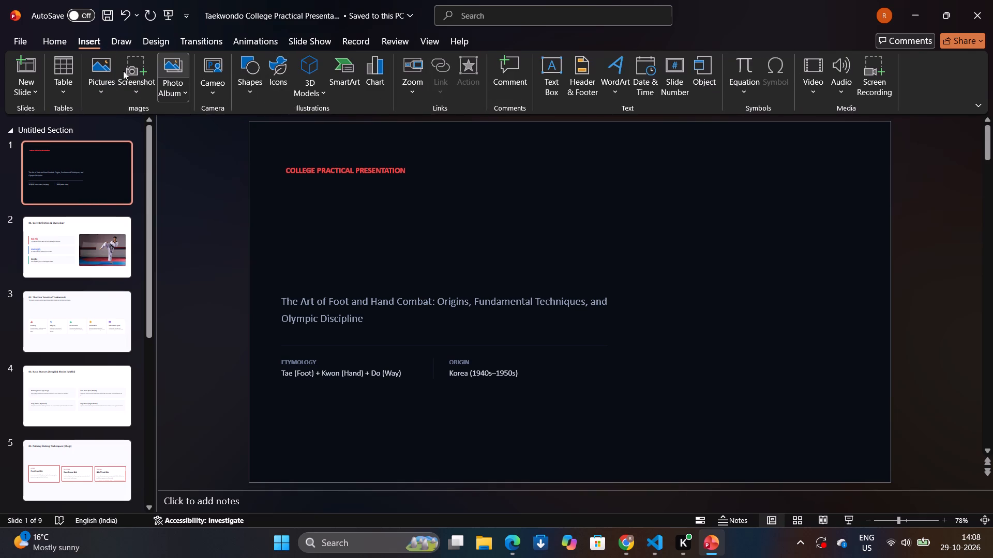
double_click(557, 69)
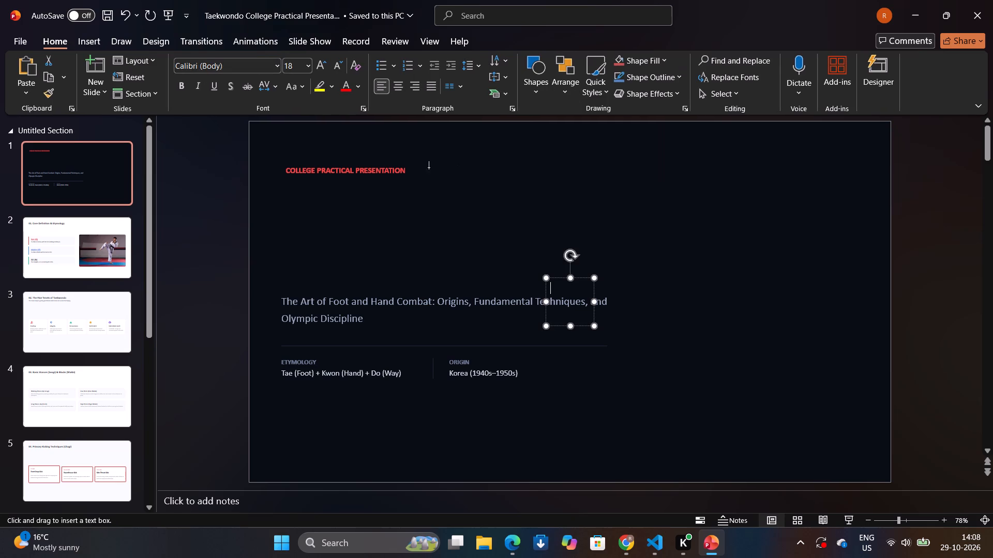
click(295, 222)
drag(295, 222, 322, 216)
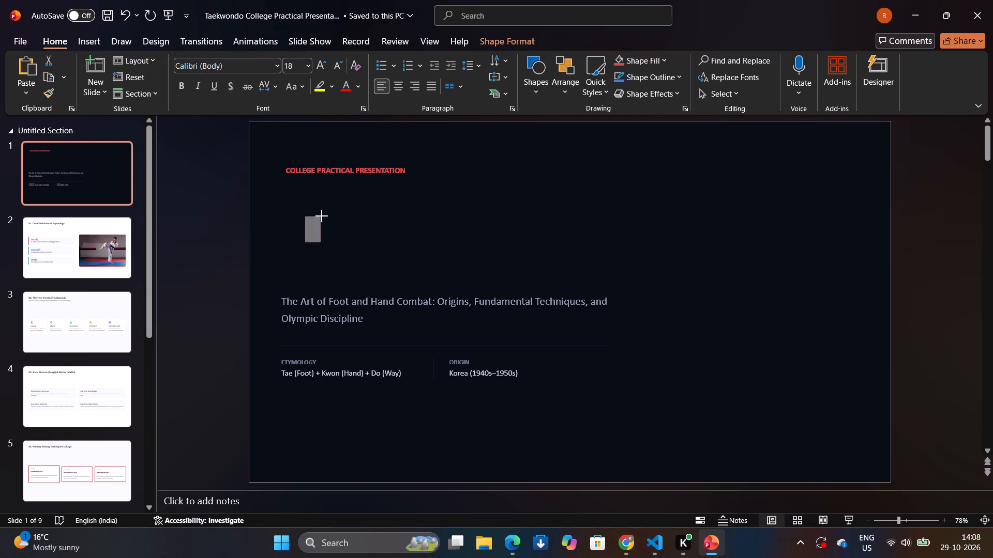
drag(322, 216, 499, 207)
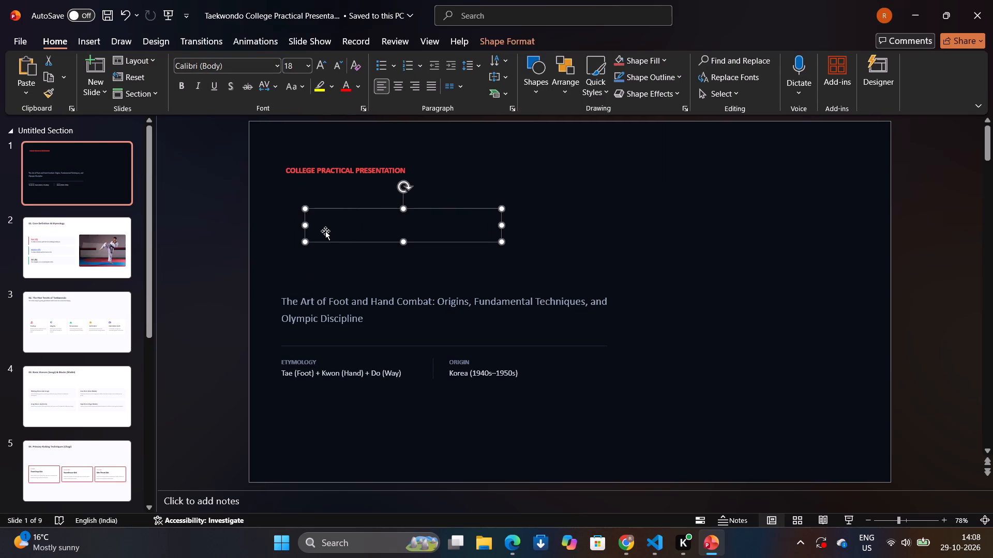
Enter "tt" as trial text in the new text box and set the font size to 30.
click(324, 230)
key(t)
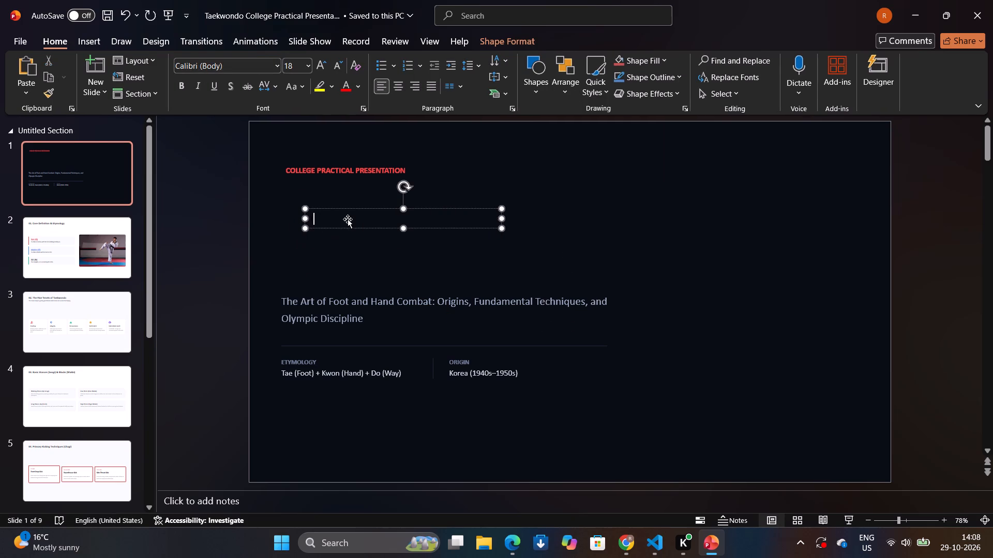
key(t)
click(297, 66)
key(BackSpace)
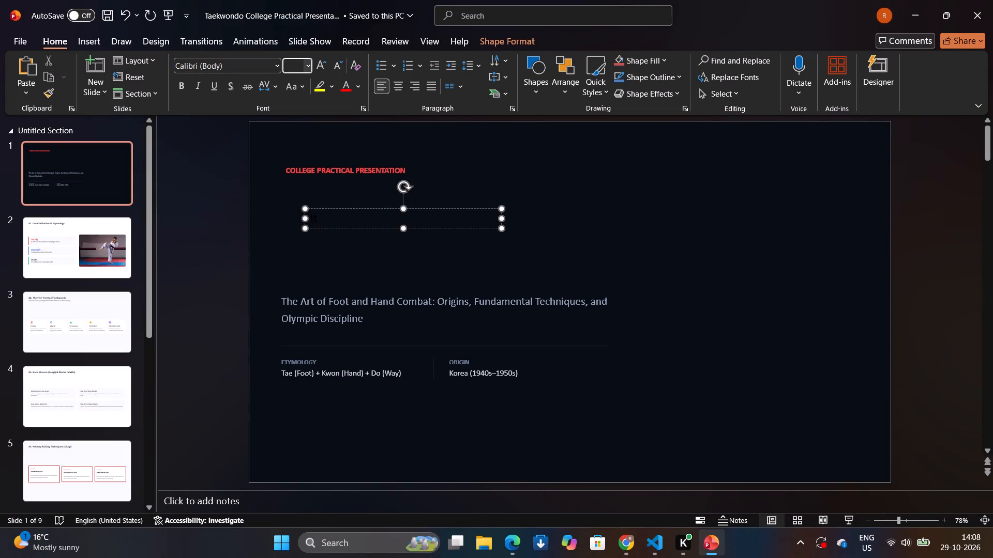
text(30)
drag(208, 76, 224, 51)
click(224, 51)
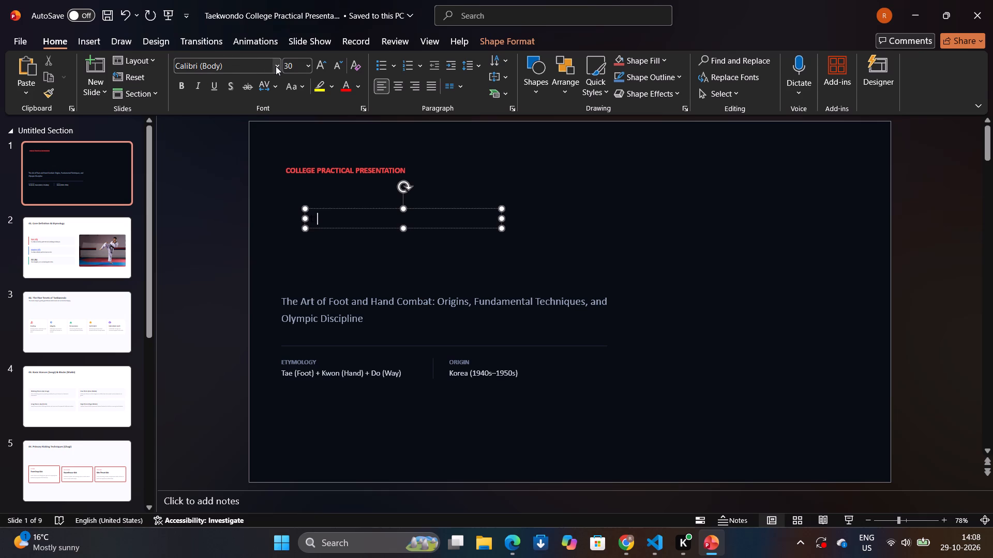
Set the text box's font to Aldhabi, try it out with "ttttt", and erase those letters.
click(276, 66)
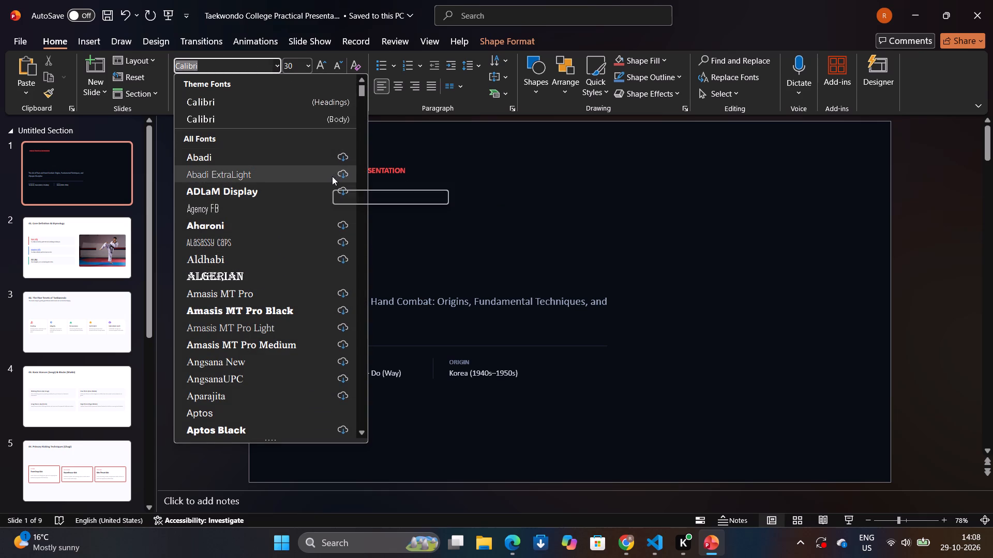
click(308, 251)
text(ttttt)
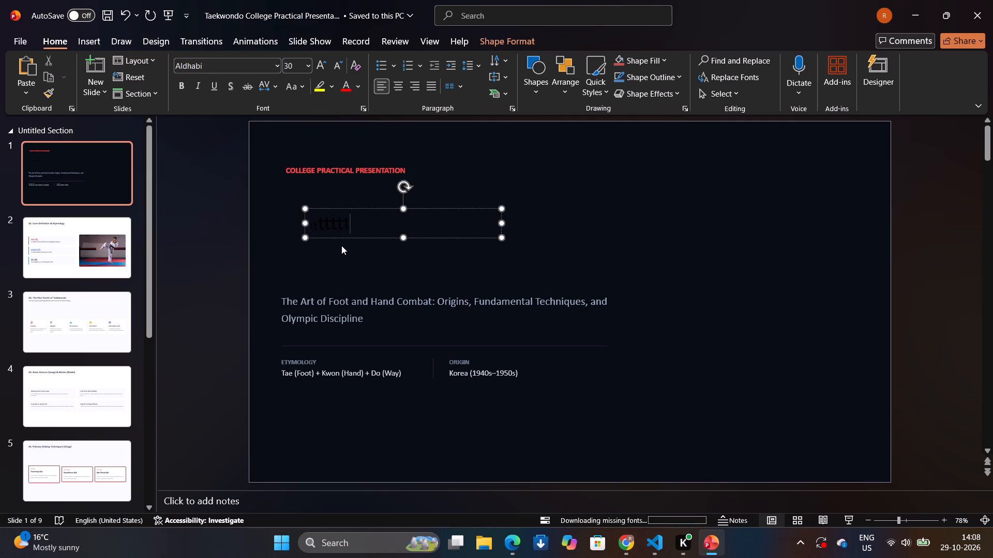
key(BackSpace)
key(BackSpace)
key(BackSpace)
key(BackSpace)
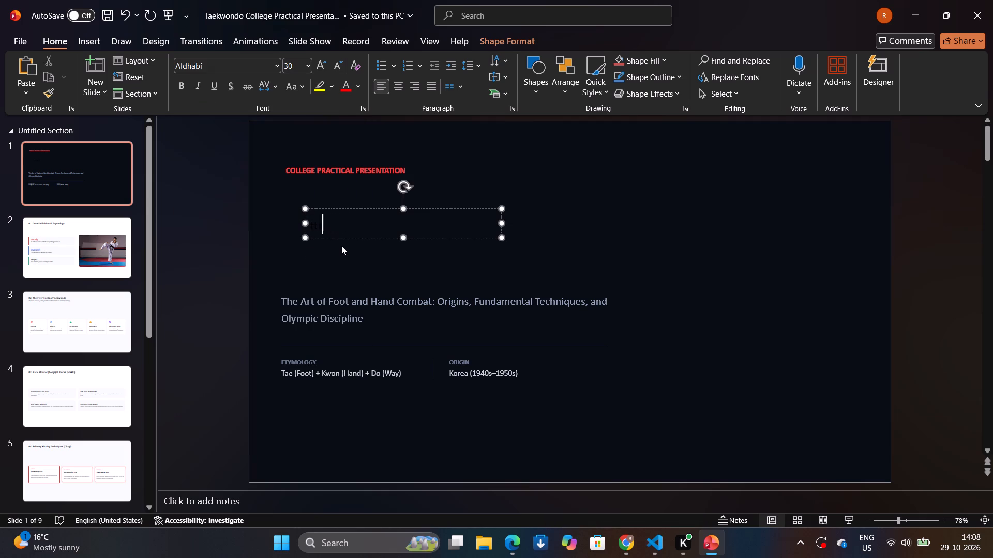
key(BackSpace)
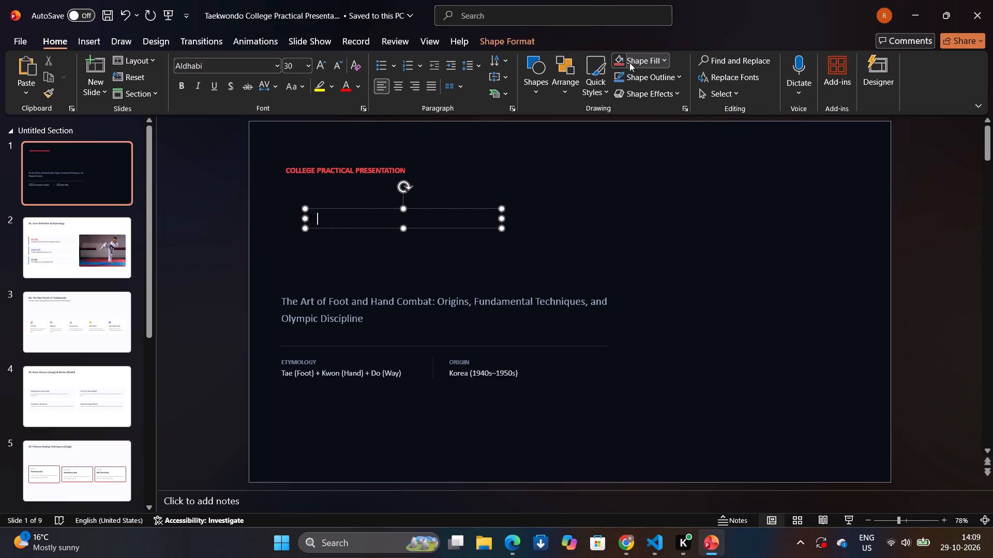
Give the text box an off-white theme colour outline.
click(681, 80)
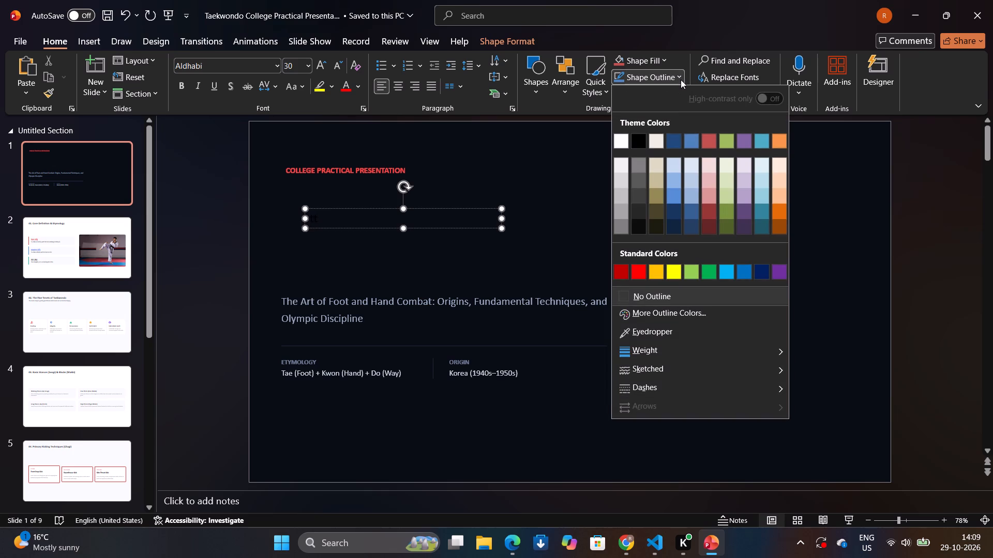
click(656, 142)
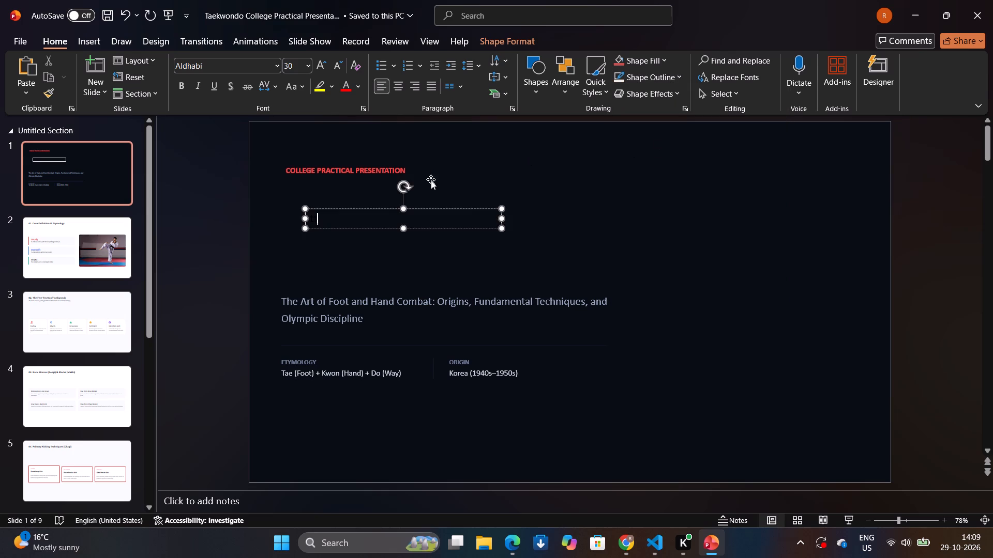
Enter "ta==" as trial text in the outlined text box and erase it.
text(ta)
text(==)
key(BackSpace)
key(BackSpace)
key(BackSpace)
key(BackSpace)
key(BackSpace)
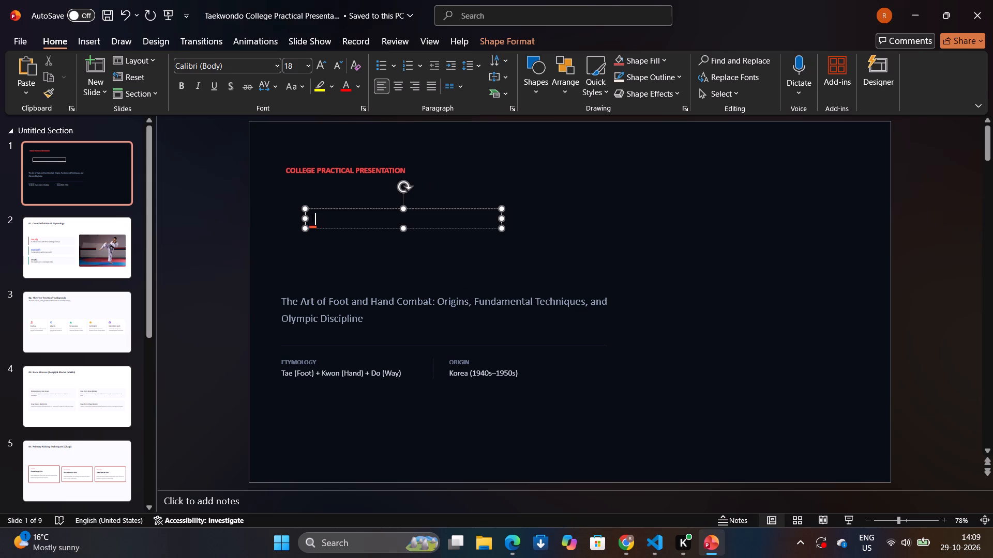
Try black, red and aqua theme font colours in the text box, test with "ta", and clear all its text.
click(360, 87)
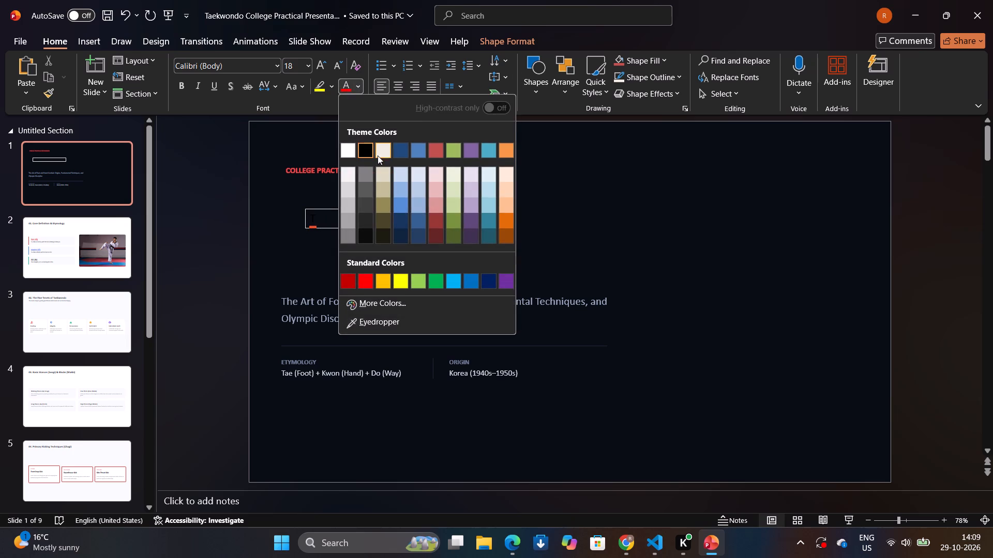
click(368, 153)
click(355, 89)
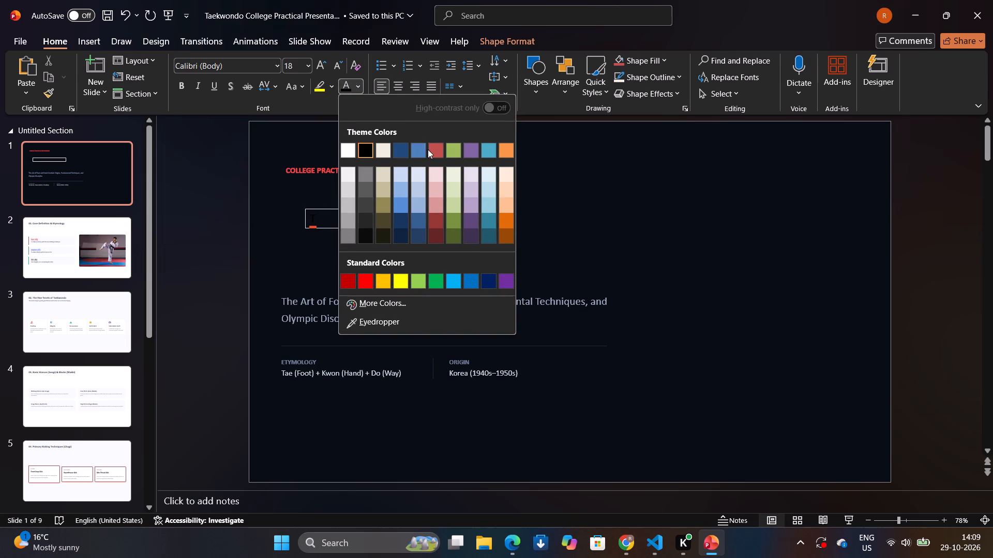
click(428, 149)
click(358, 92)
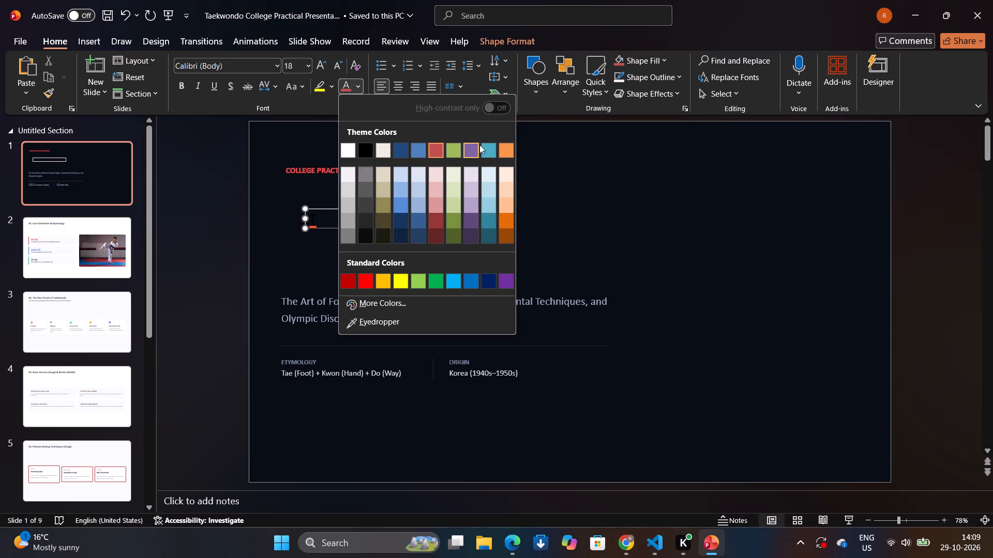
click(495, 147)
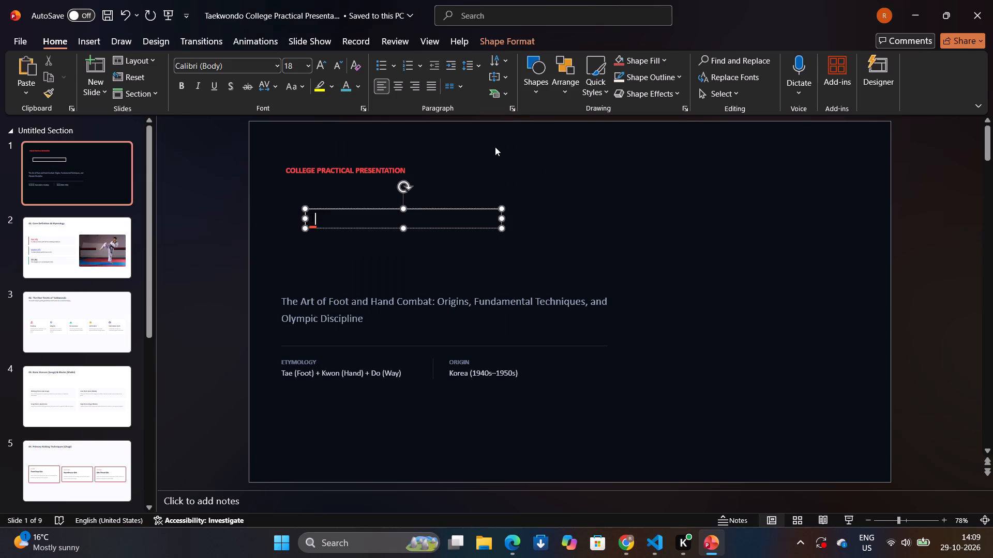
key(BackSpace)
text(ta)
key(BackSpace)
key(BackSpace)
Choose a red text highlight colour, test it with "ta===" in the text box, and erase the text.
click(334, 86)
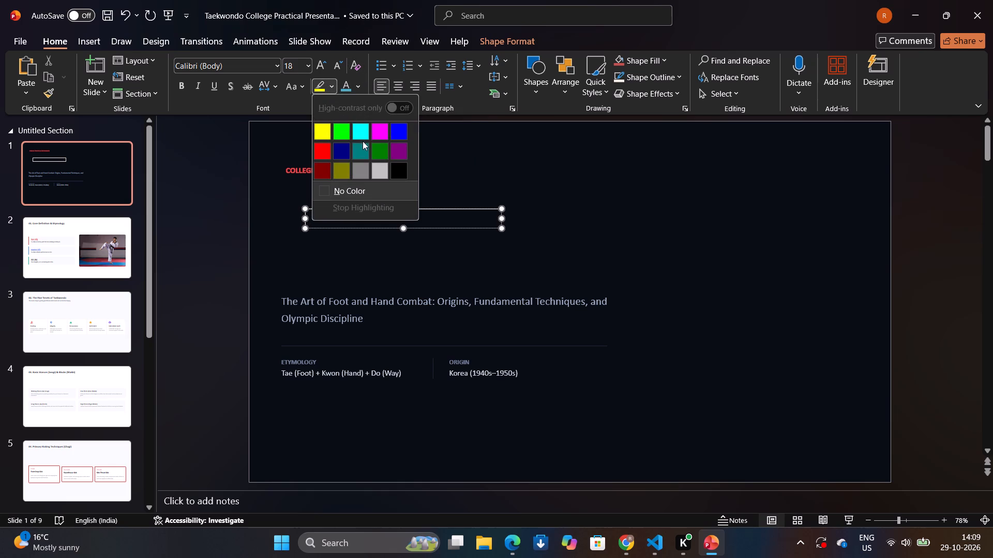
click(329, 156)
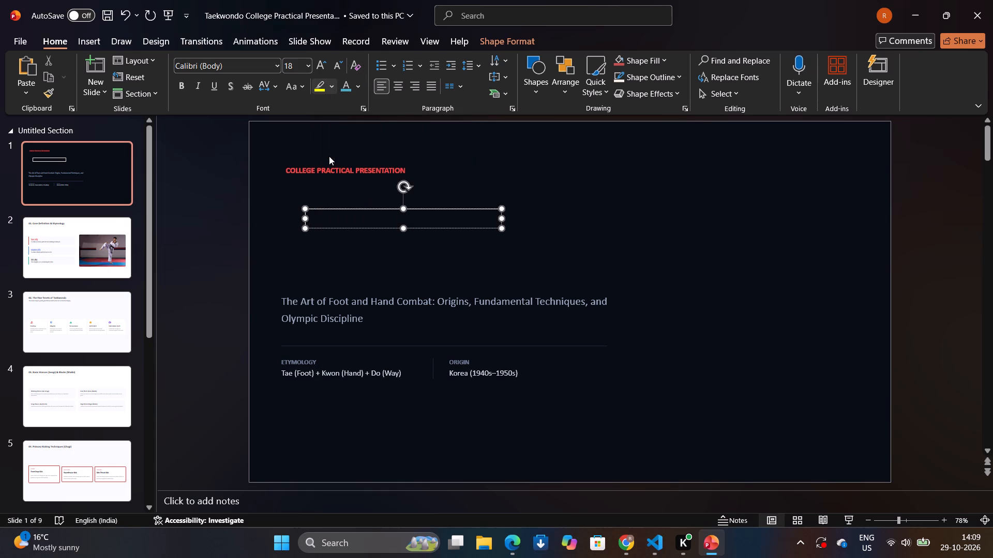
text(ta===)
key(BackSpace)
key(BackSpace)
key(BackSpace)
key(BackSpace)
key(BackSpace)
Fill the text box with the lightest shade of the white theme colour.
click(644, 58)
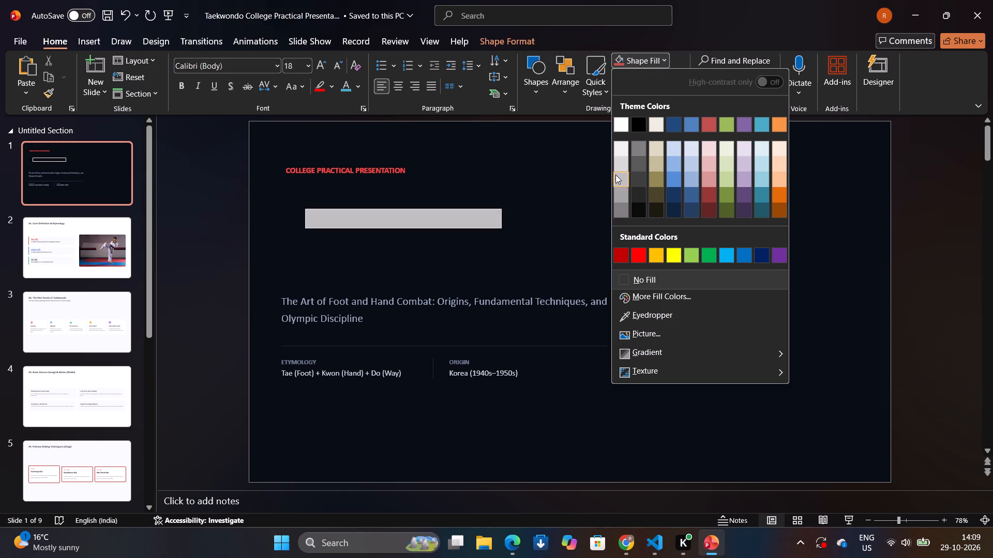
click(621, 147)
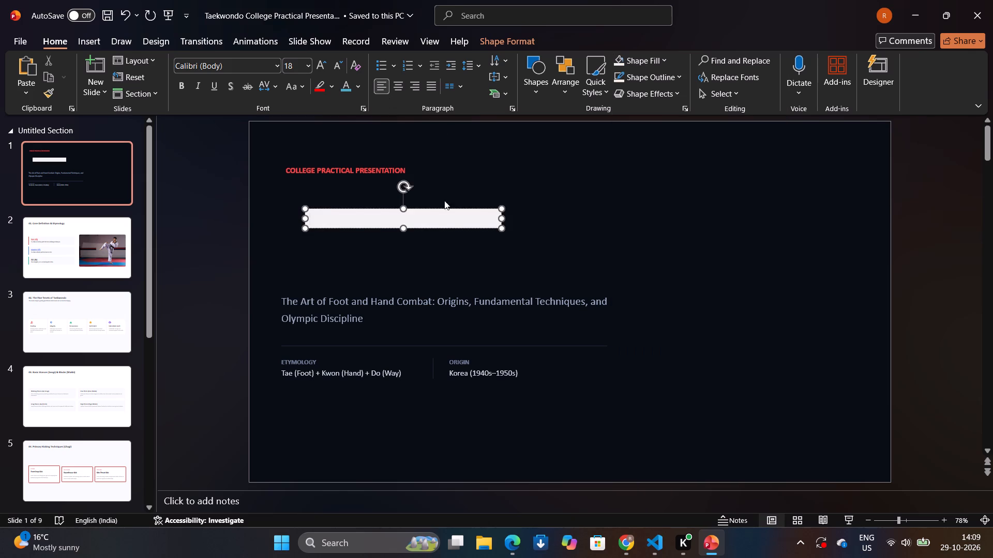
Move the filled text box slightly up and left, closer to the heading.
drag(428, 224, 423, 218)
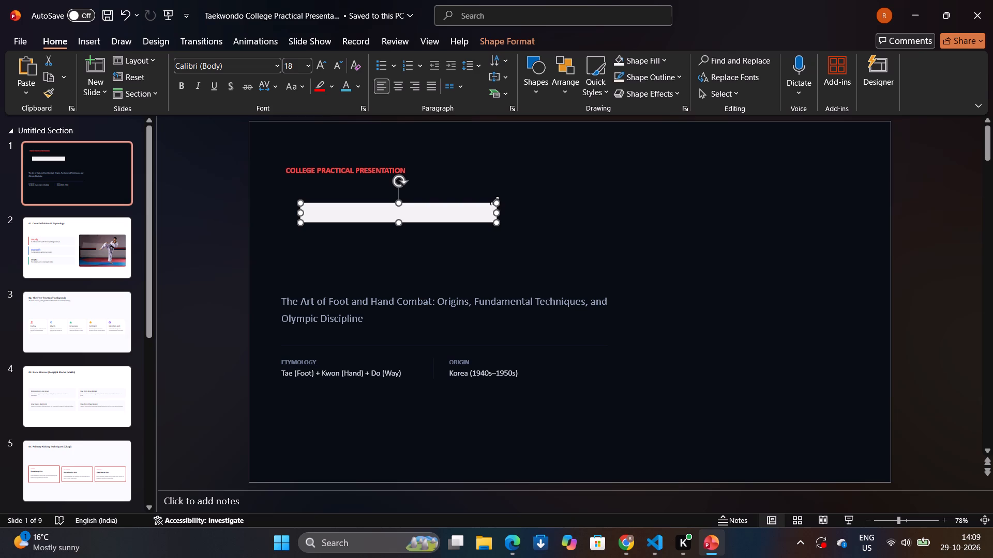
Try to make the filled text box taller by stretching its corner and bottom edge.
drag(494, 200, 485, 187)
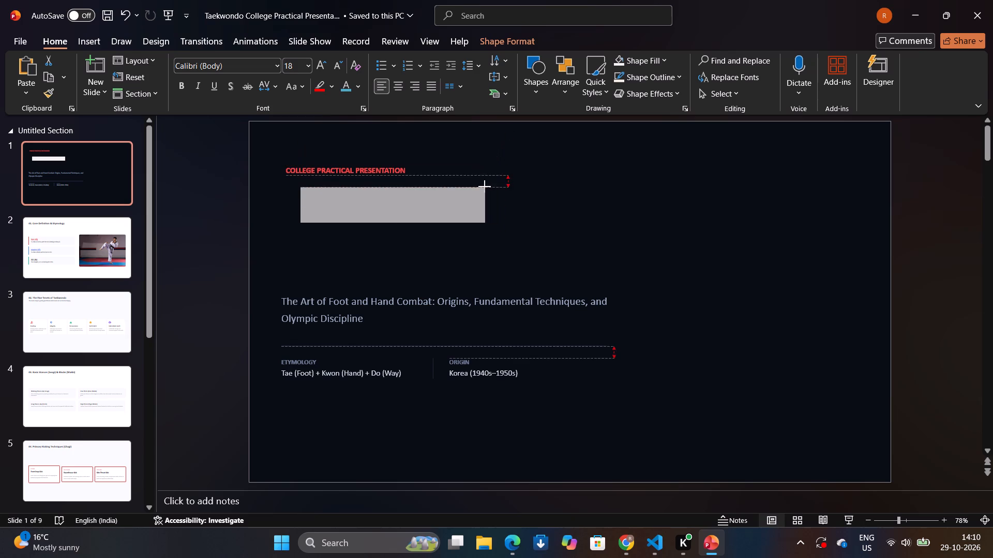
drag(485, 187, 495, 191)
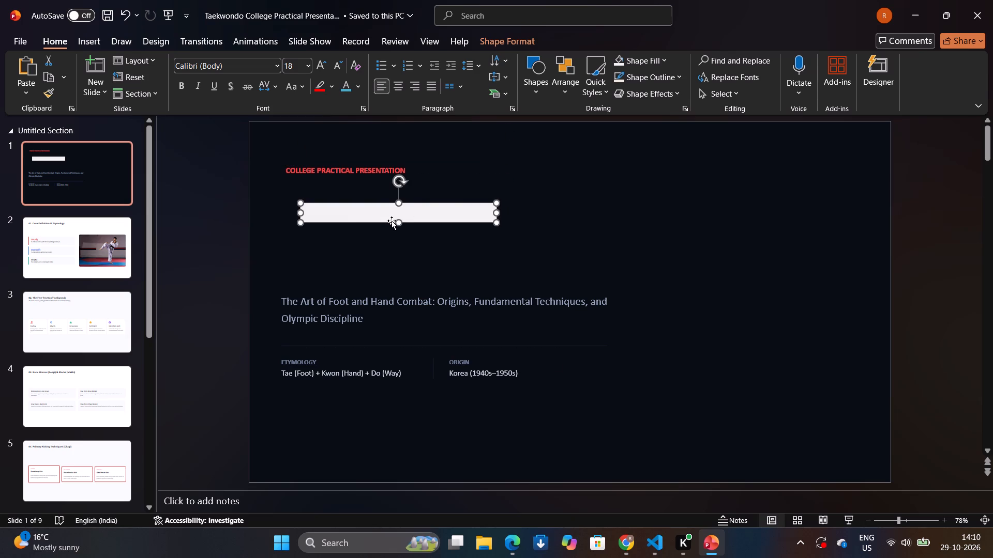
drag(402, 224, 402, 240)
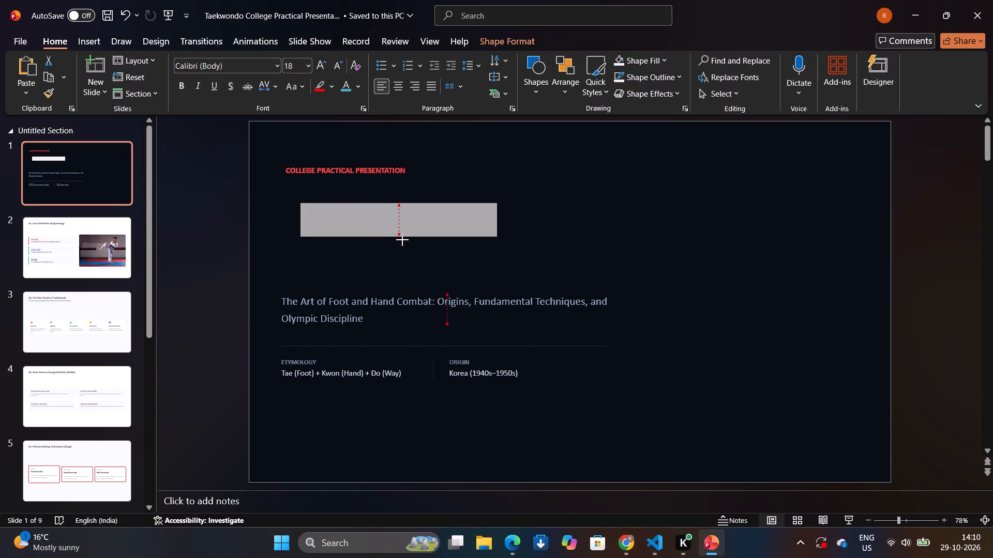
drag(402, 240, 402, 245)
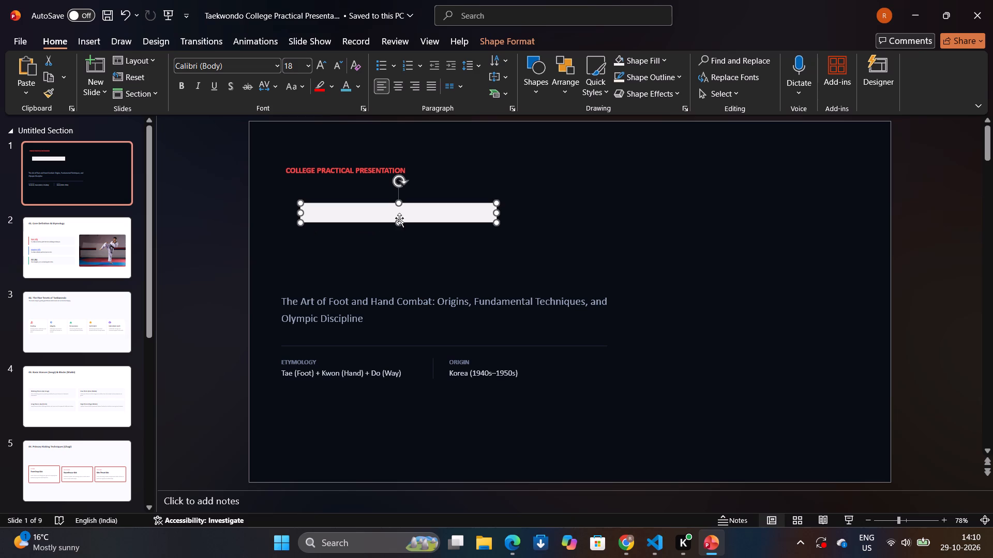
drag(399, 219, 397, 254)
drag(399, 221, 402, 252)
Reposition the filled text box beneath "COLLEGE PRACTICAL PRESENTATION" so its left edge lines up with the heading.
drag(305, 221, 301, 245)
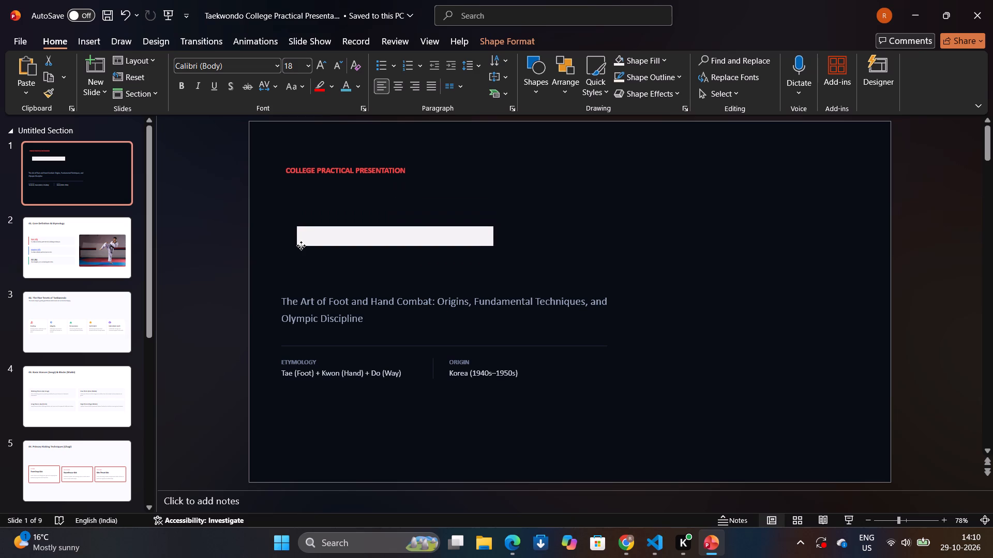
drag(301, 245, 297, 209)
ctrl+scroll(297, 209, up, 4)
ctrl+scroll(297, 209, down, 4)
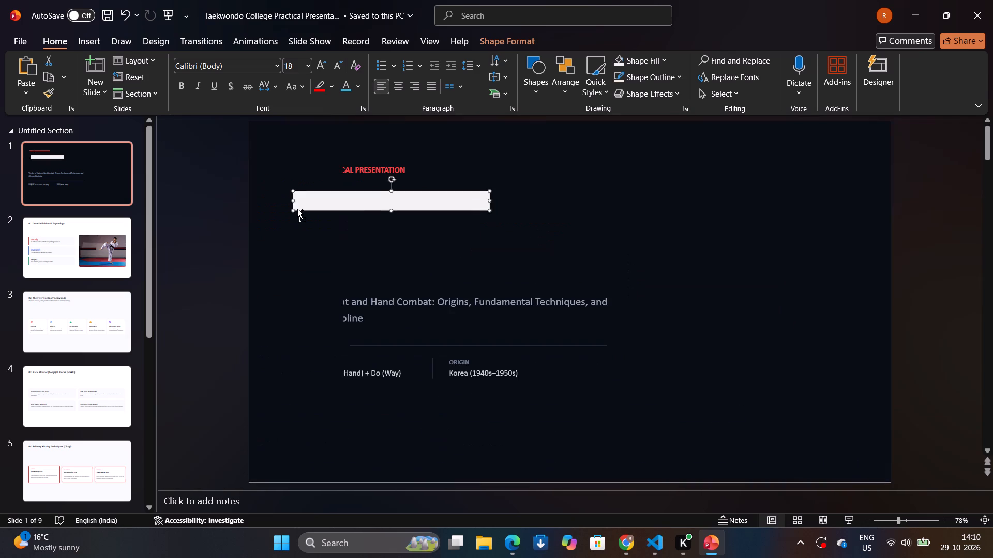
ctrl+scroll(297, 209, up, 1)
click(297, 209)
drag(297, 209, 287, 221)
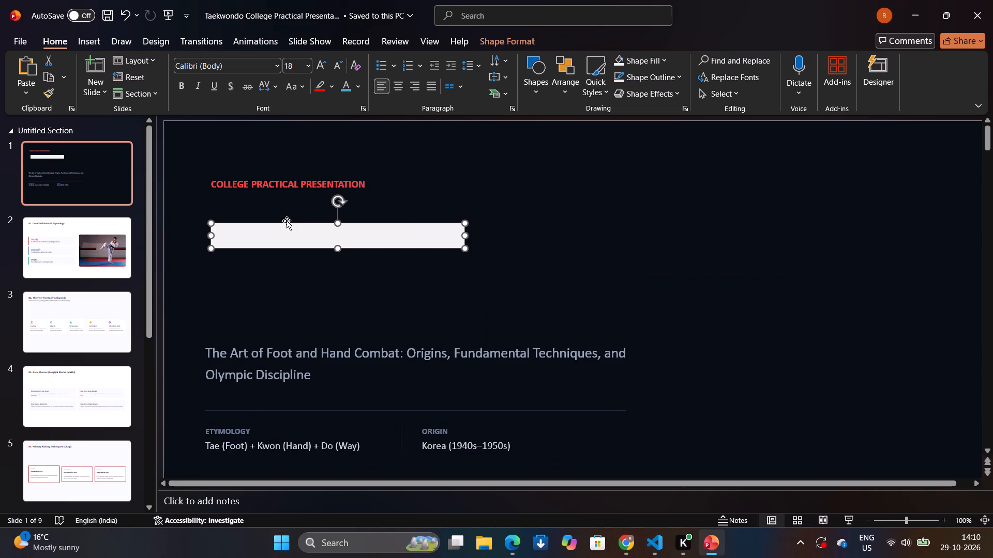
click(270, 235)
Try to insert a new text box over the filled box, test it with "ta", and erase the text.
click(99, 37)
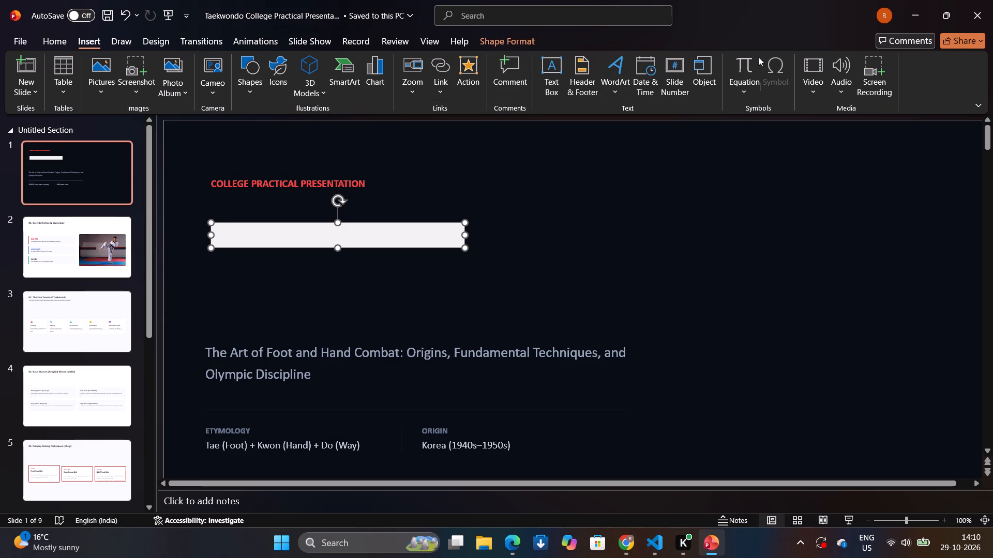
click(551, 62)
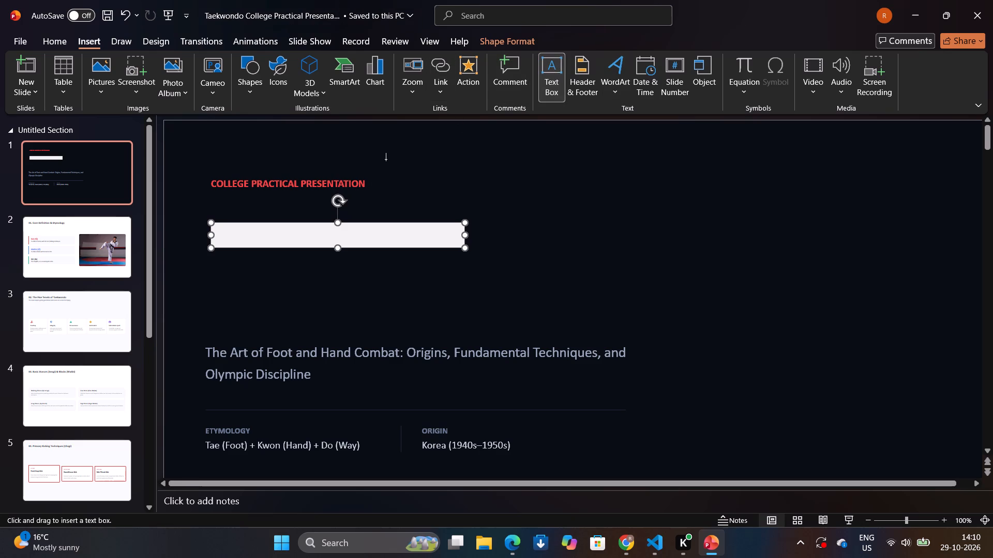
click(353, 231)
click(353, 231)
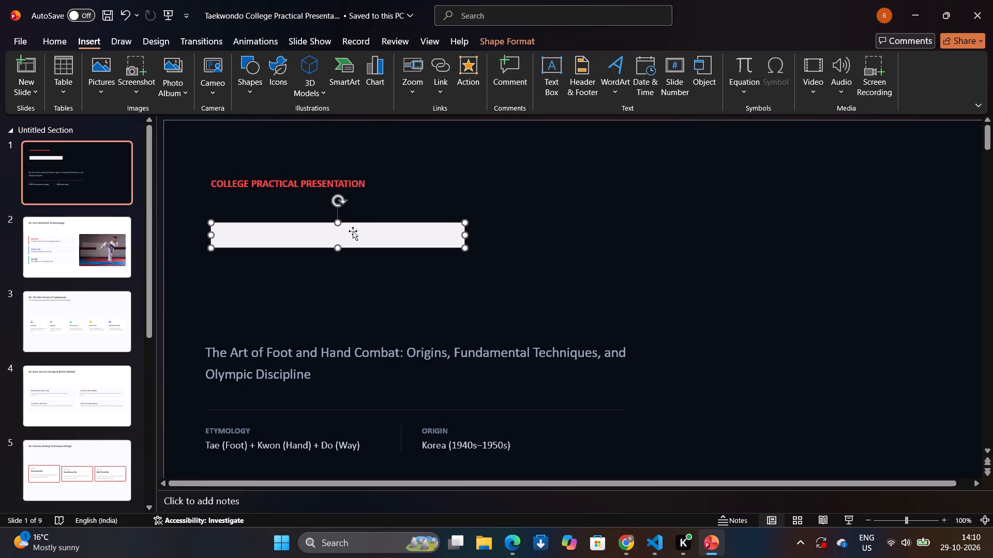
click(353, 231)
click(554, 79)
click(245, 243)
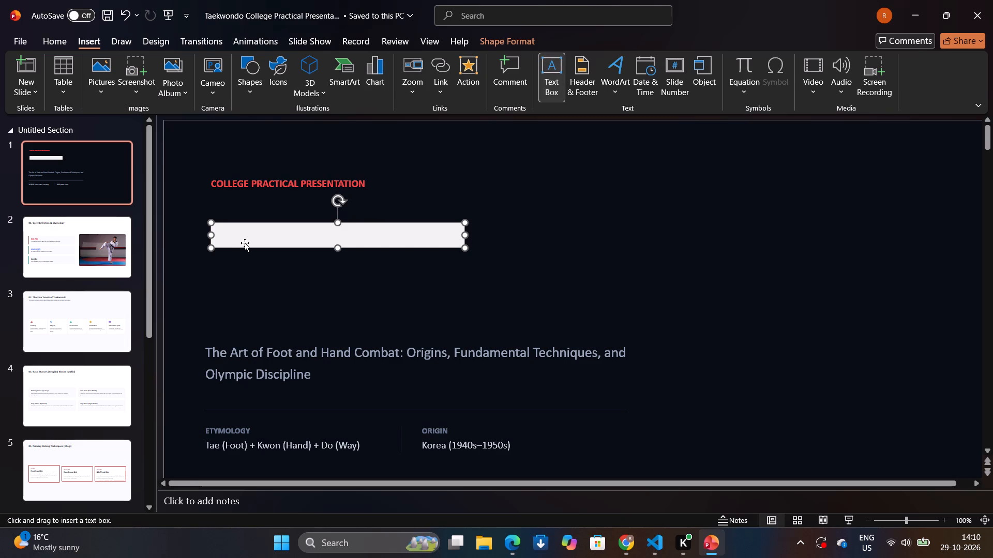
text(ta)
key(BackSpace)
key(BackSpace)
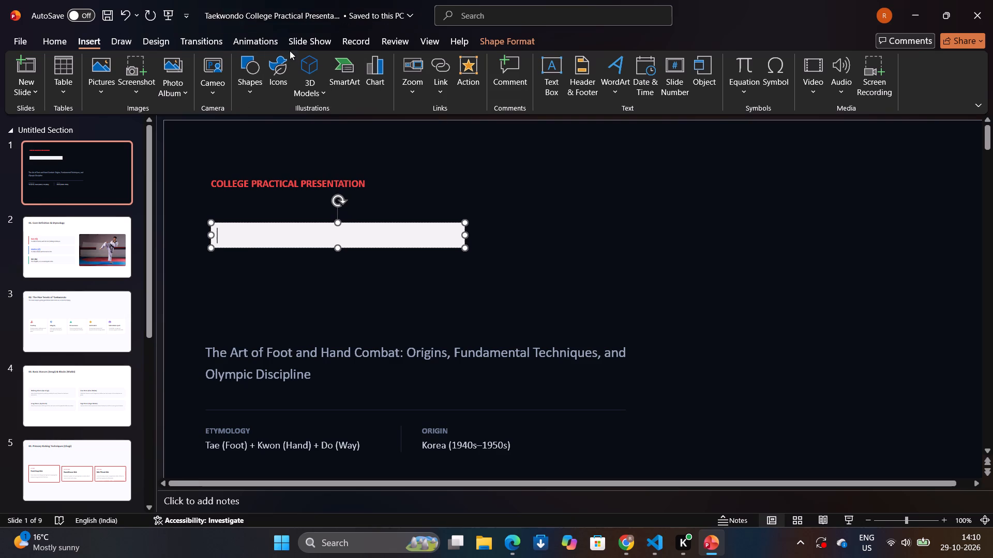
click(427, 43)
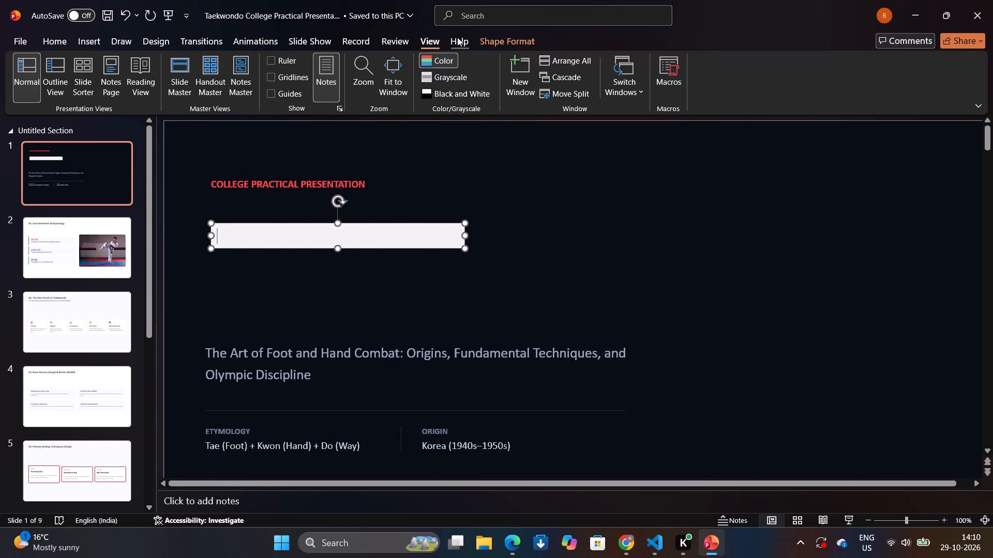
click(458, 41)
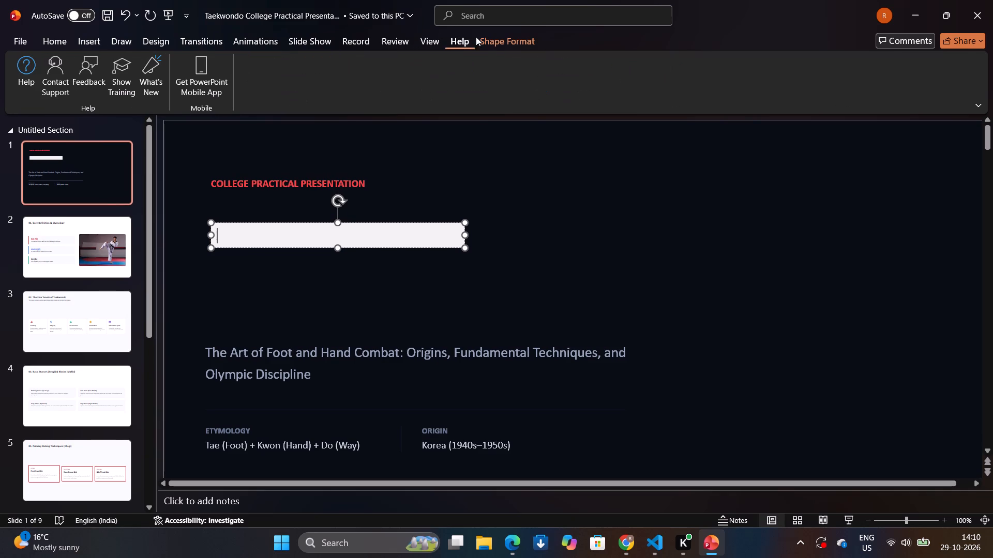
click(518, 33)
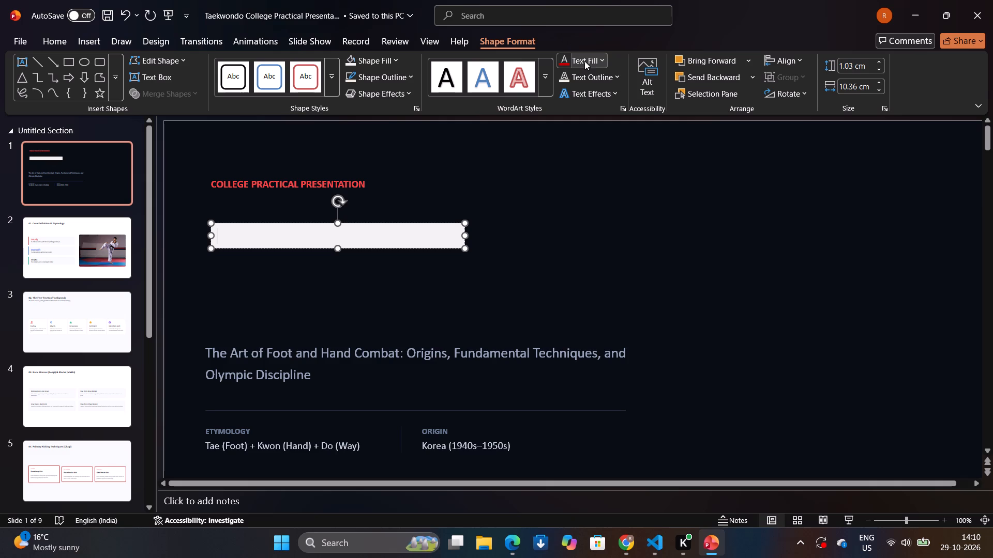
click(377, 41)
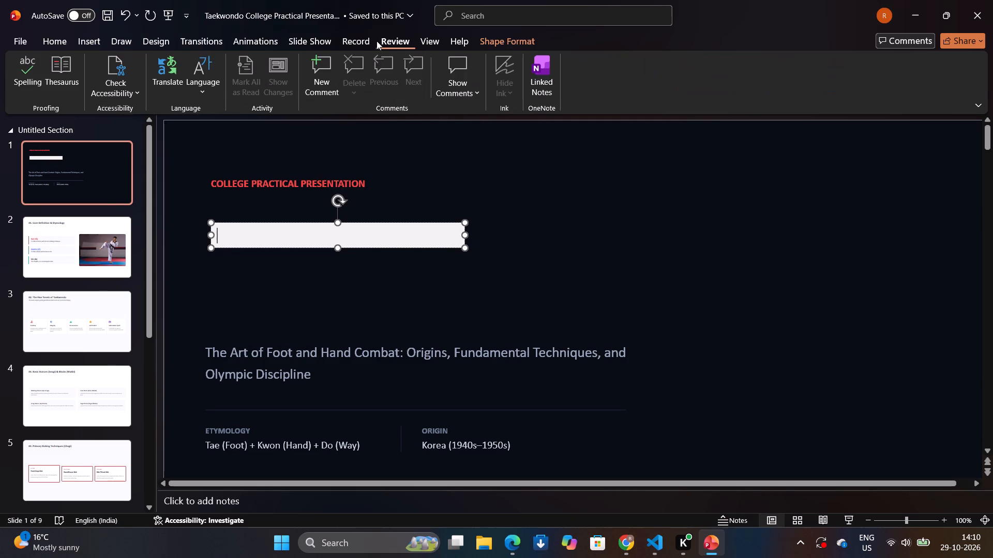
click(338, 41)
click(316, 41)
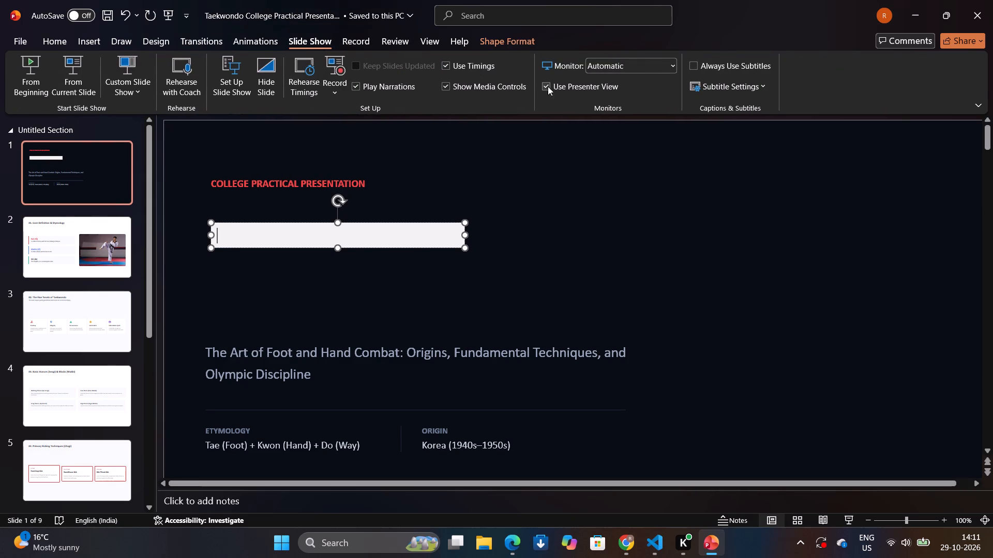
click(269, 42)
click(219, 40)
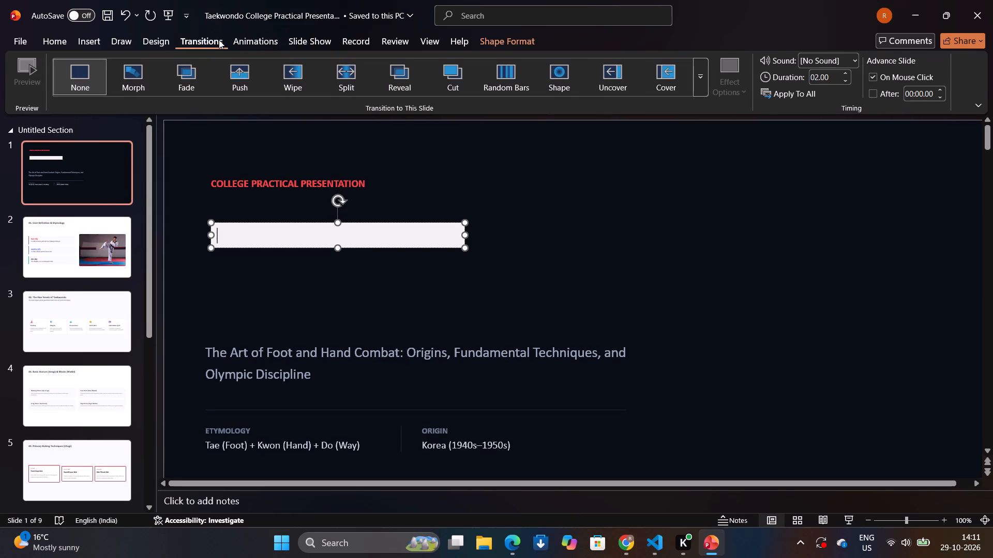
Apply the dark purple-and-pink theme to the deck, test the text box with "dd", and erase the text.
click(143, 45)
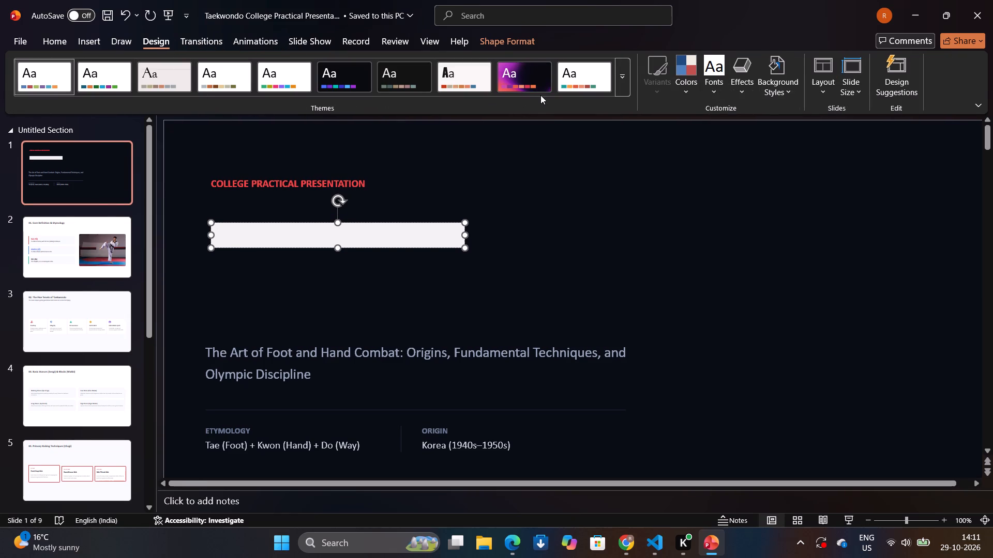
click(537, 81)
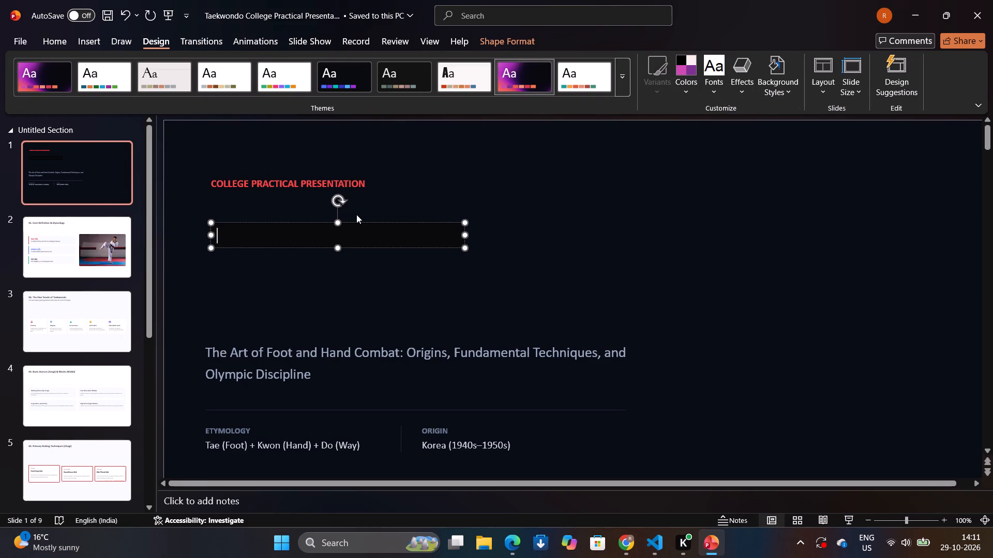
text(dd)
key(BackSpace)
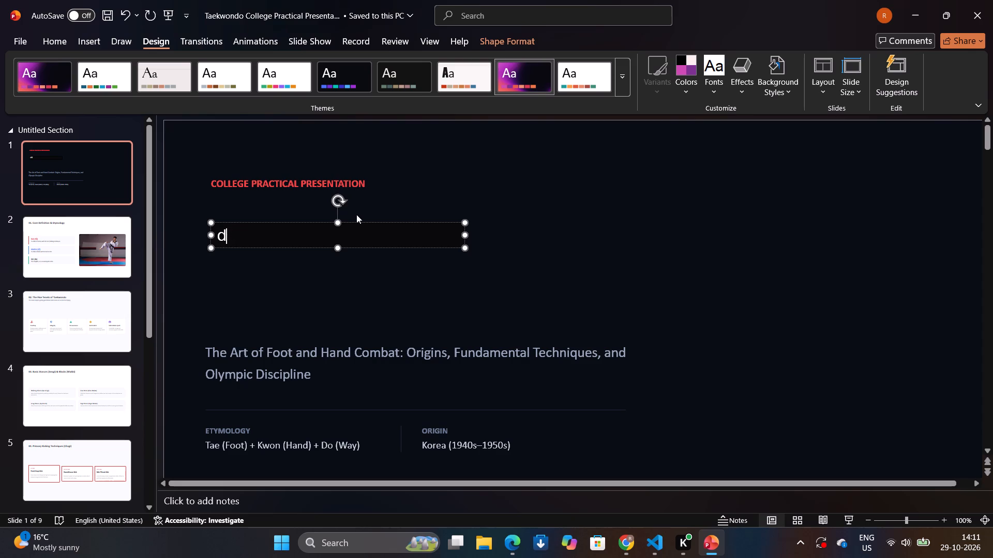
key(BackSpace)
Apply the plain white theme that uses the Aptos font, test the text box with "aa", and erase the text.
click(102, 84)
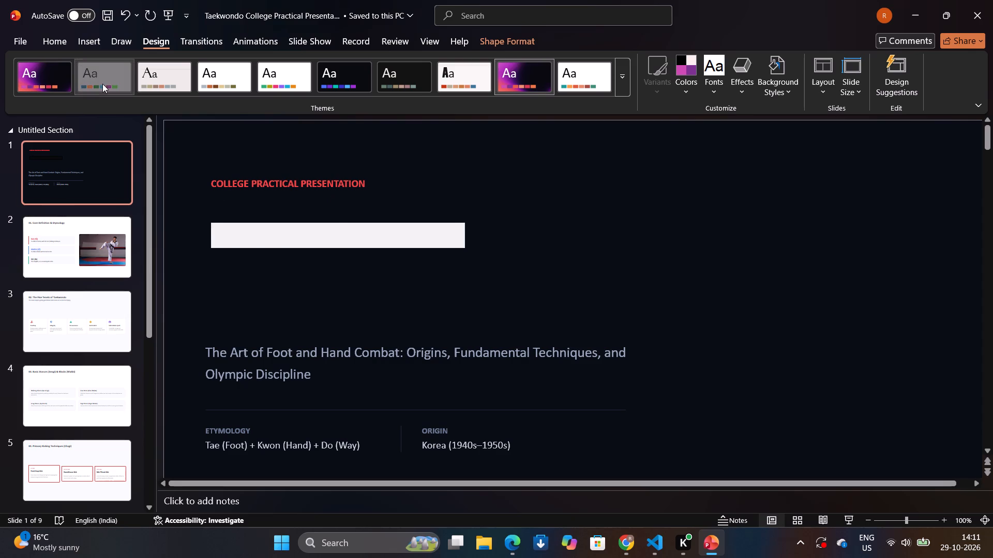
text(aa)
key(BackSpace)
key(BackSpace)
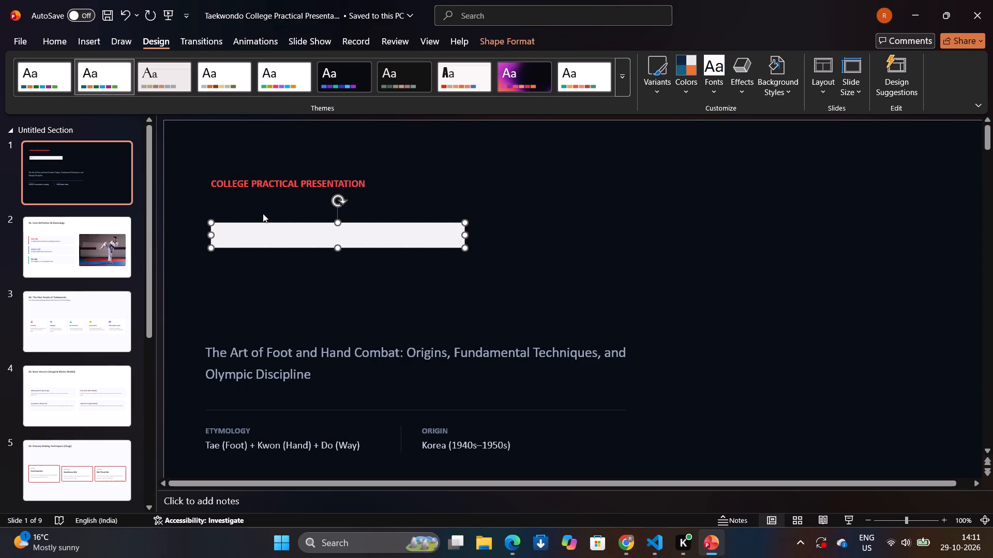
Set the font size of the title text box to 32.
click(113, 41)
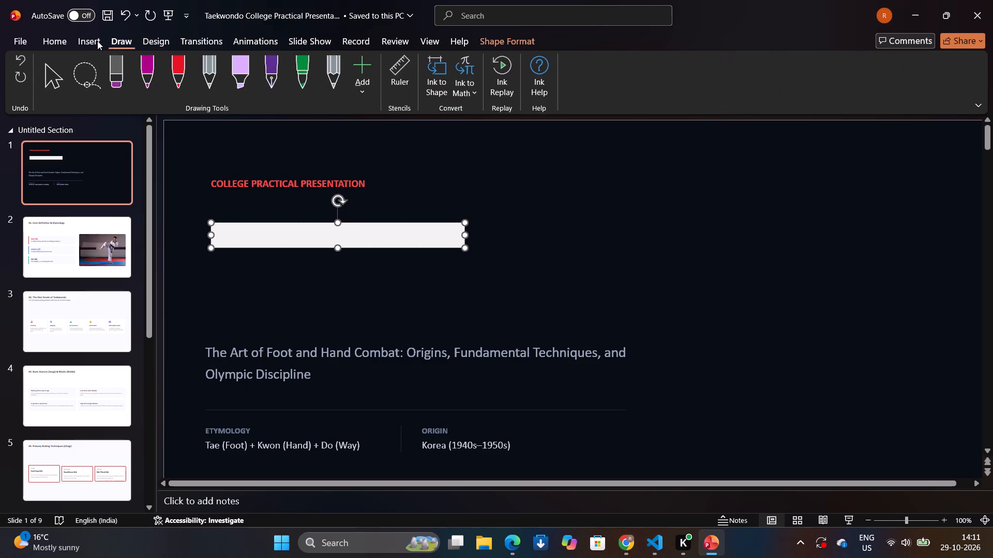
click(96, 40)
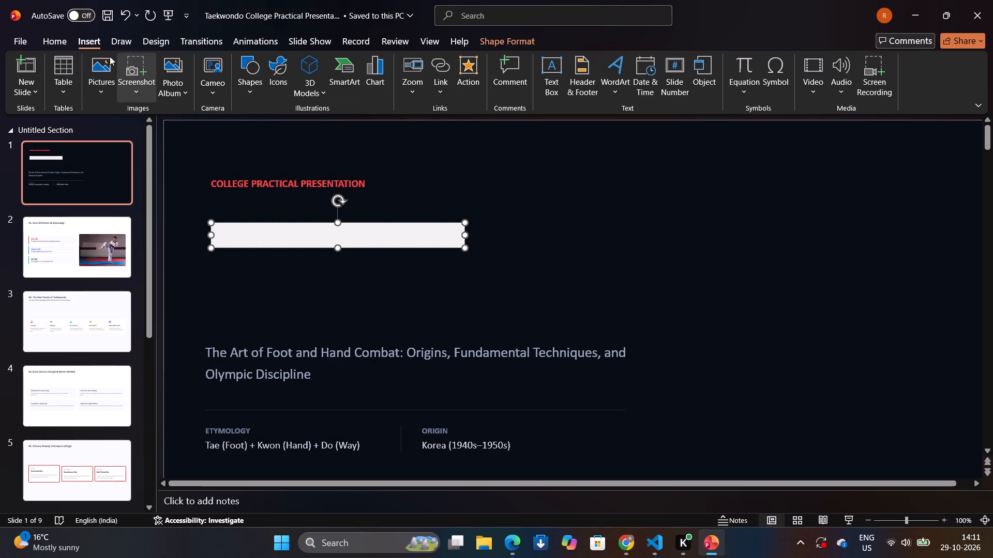
click(52, 34)
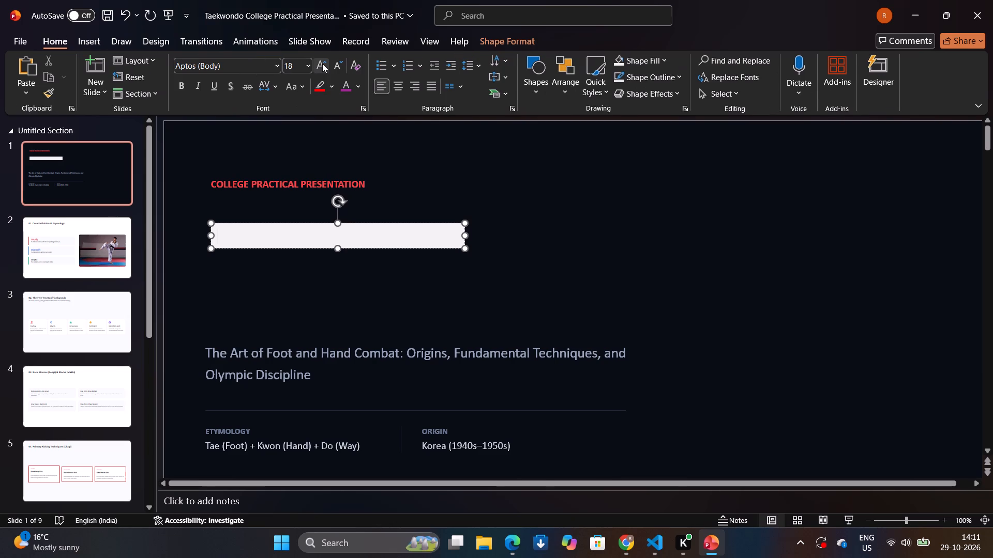
click(302, 67)
click(311, 68)
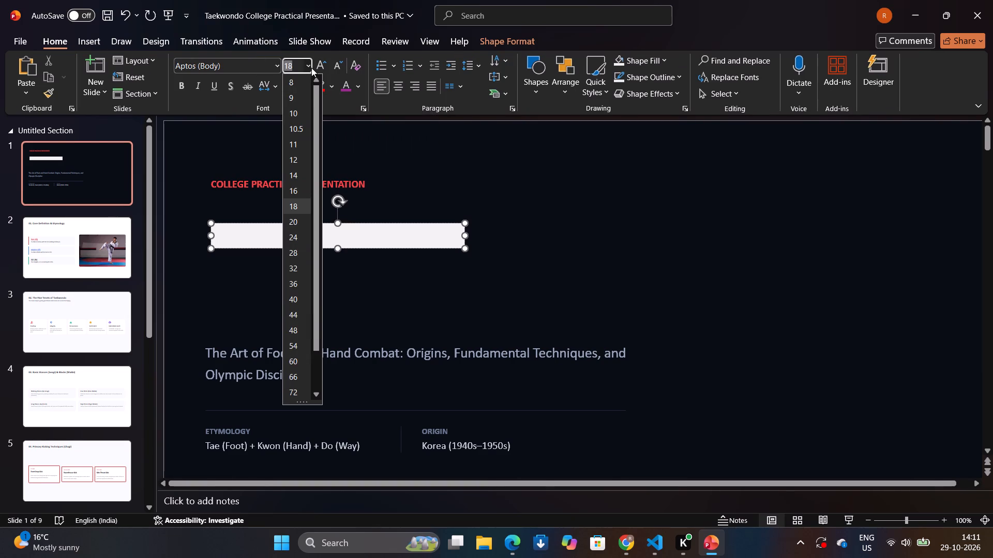
click(296, 270)
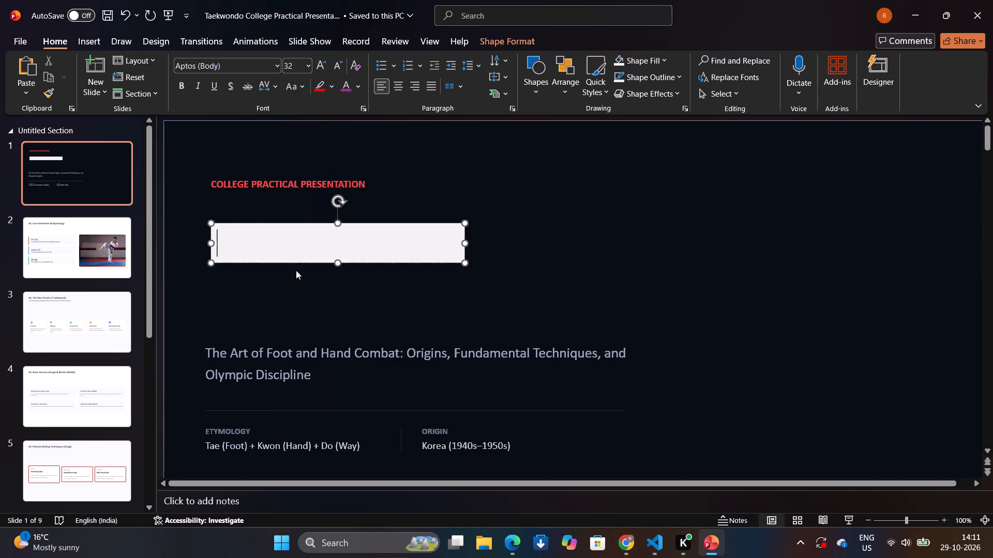
Set the title text box font to ADLaM Display, test it with "qa", and erase the text.
click(217, 68)
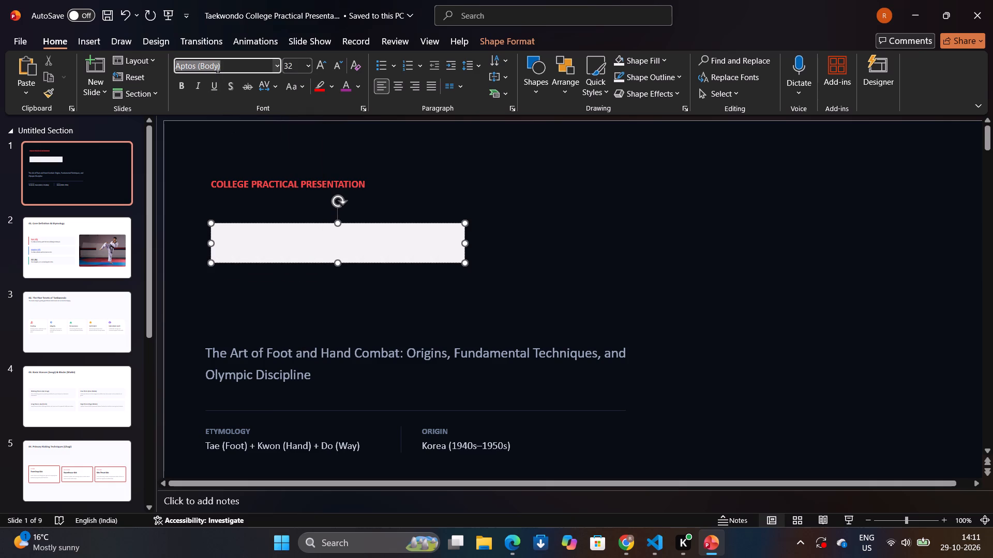
click(278, 66)
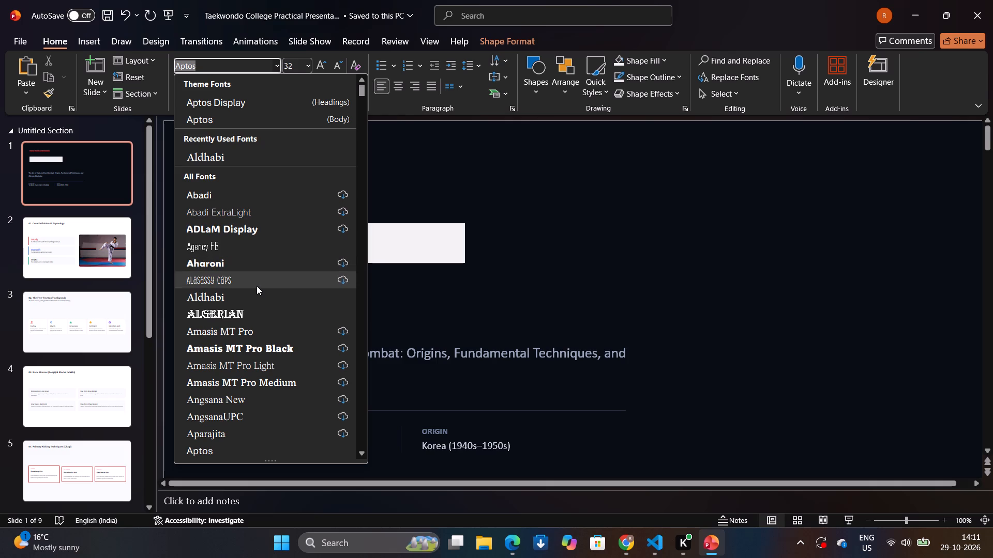
click(302, 236)
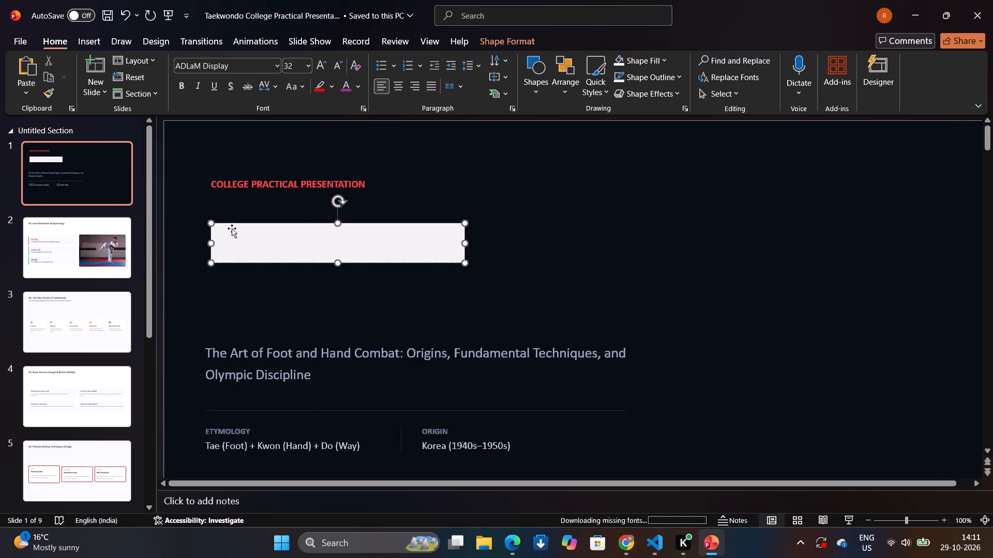
click(235, 242)
click(235, 242)
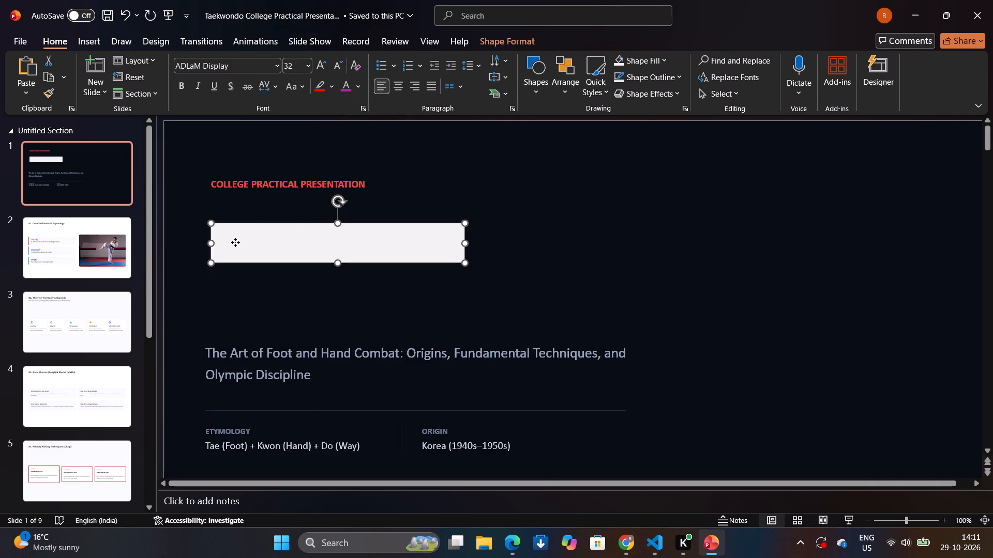
text(qa)
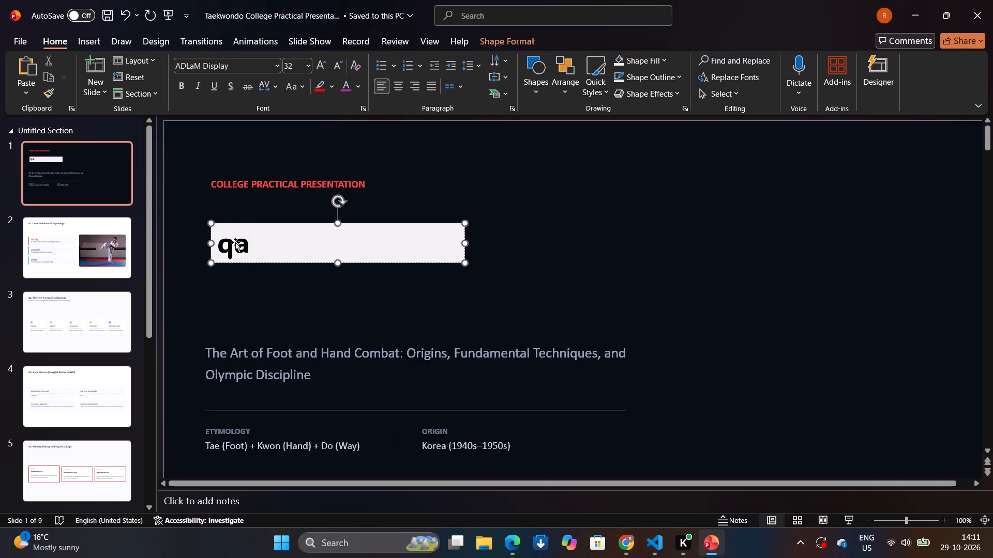
key(BackSpace)
key(BackSpace)
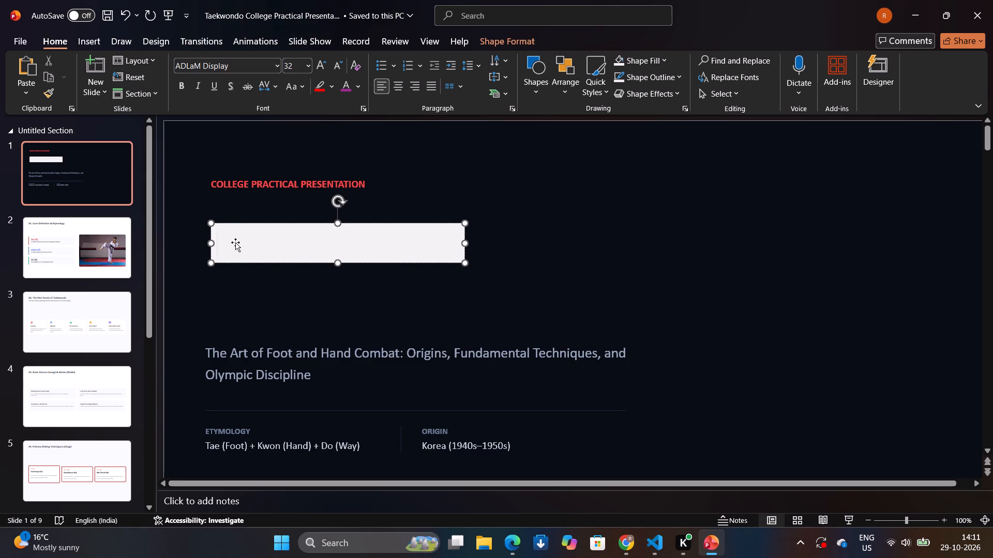
Enter "TA" in the title text box as the beginning of the title.
text(TA)
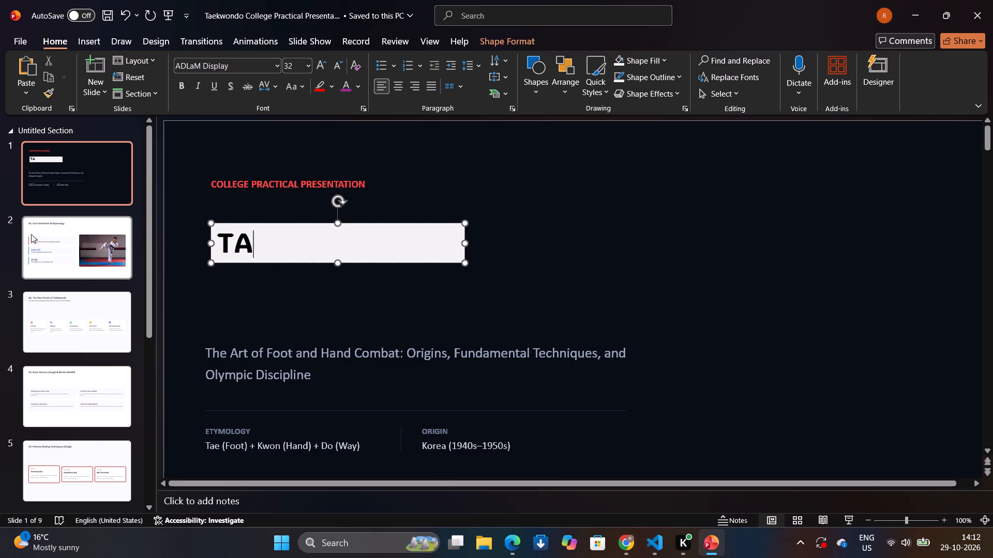
Complete the title slide's text box to read TAEKWANDO, checking the wording against the etymology slide.
click(54, 251)
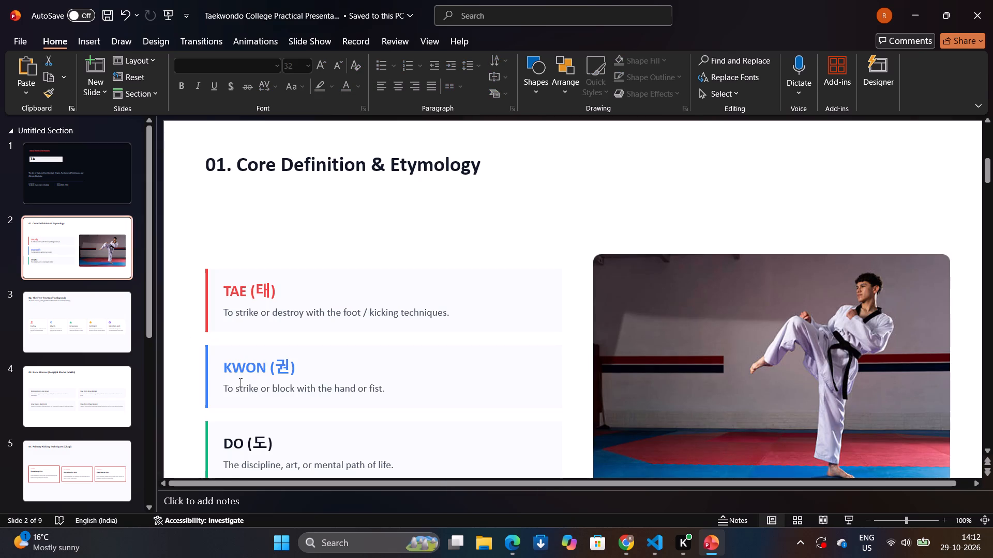
click(86, 167)
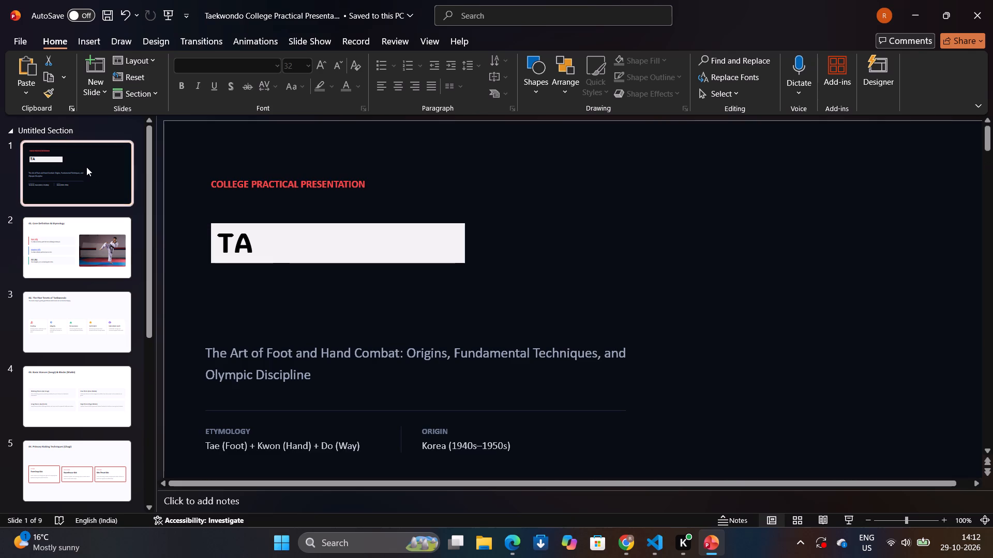
click(287, 248)
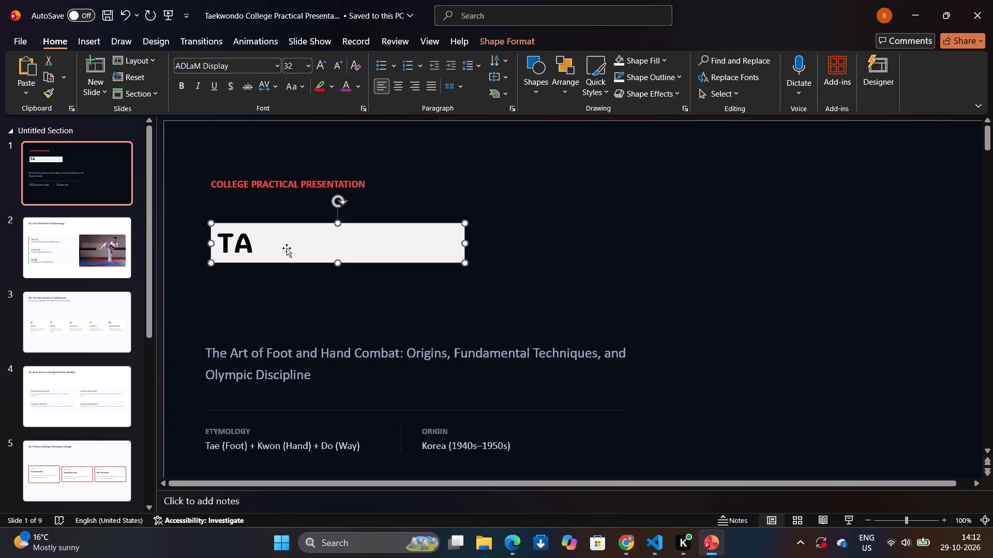
key(e)
key(k)
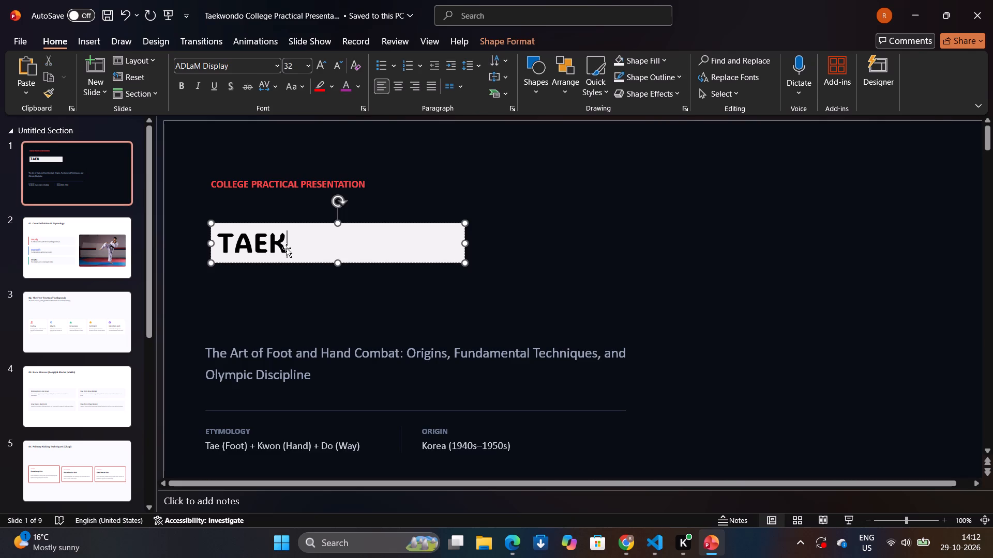
text(WANDO)
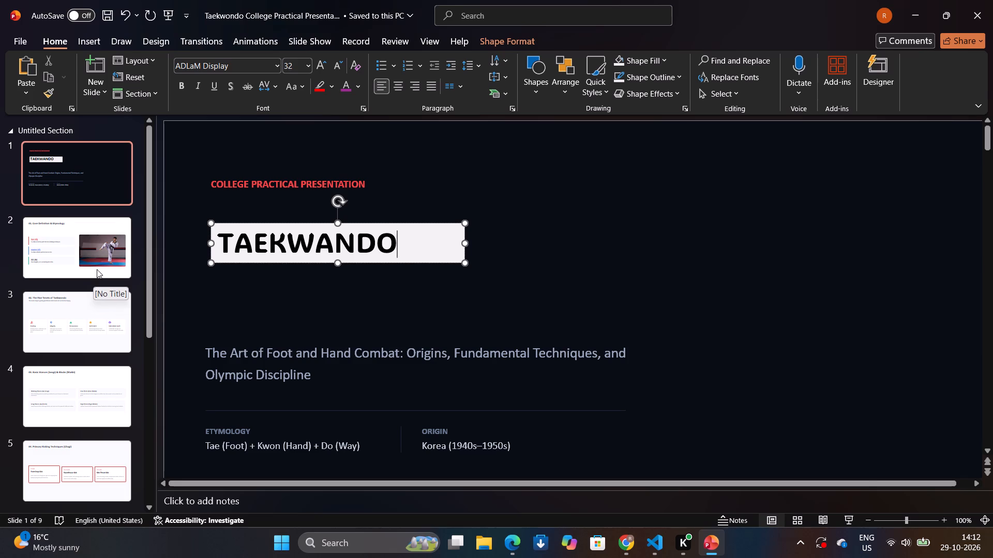
Check the spelling against the etymology slide and correct the title to TAEKWONDO.
click(97, 269)
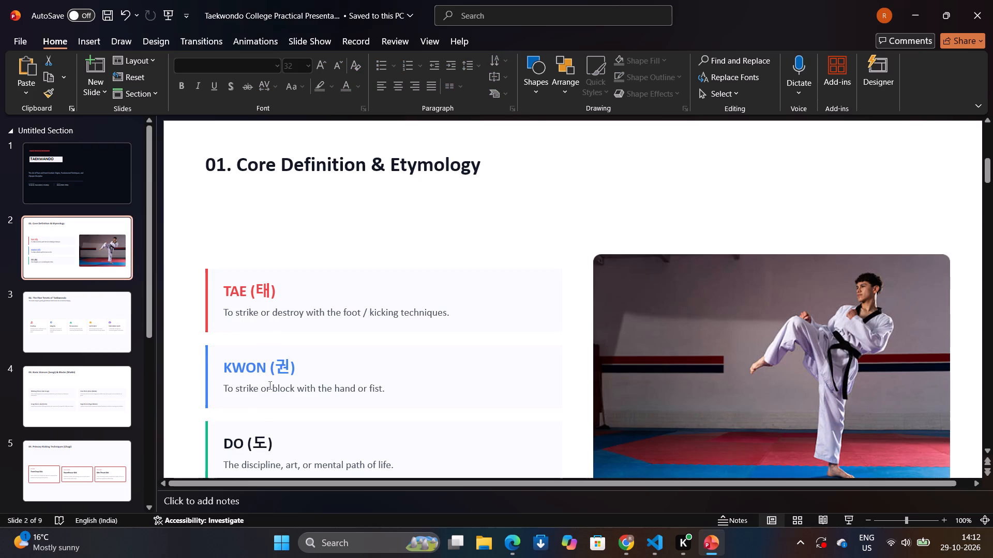
click(80, 181)
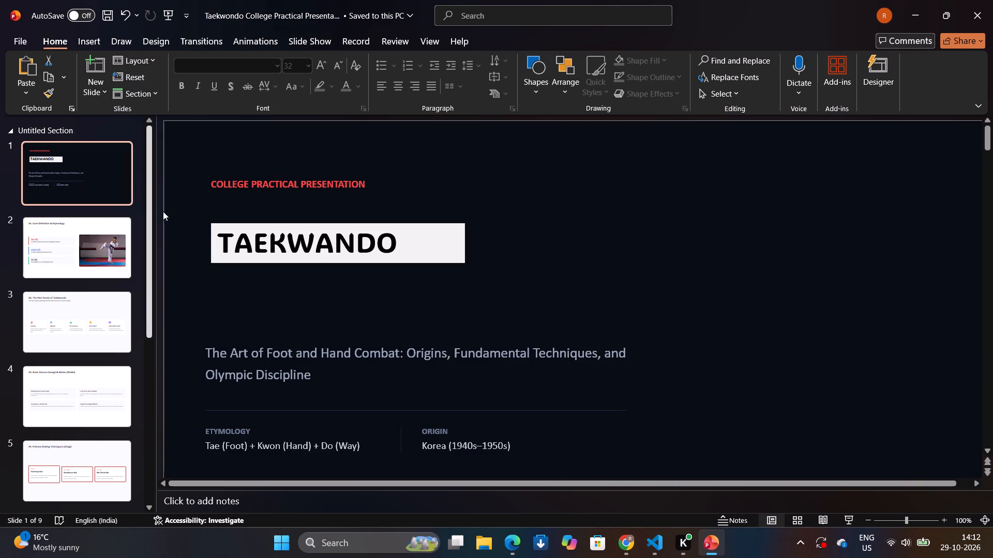
click(329, 244)
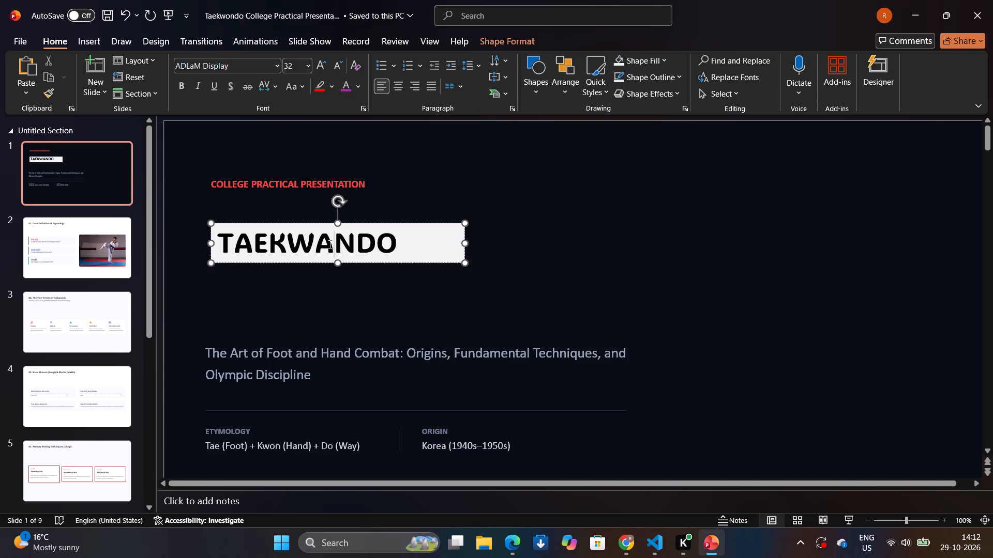
key(BackSpace)
key(o)
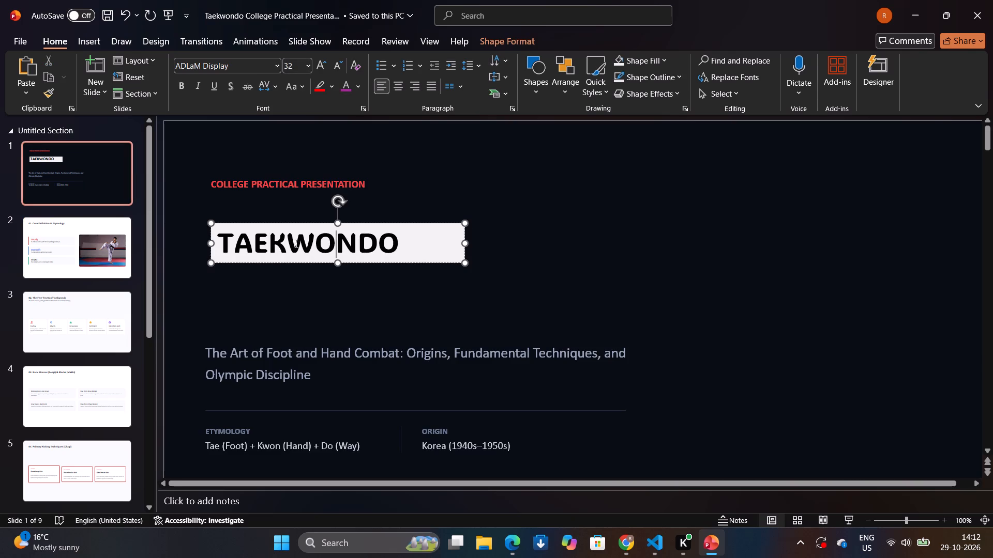
click(99, 268)
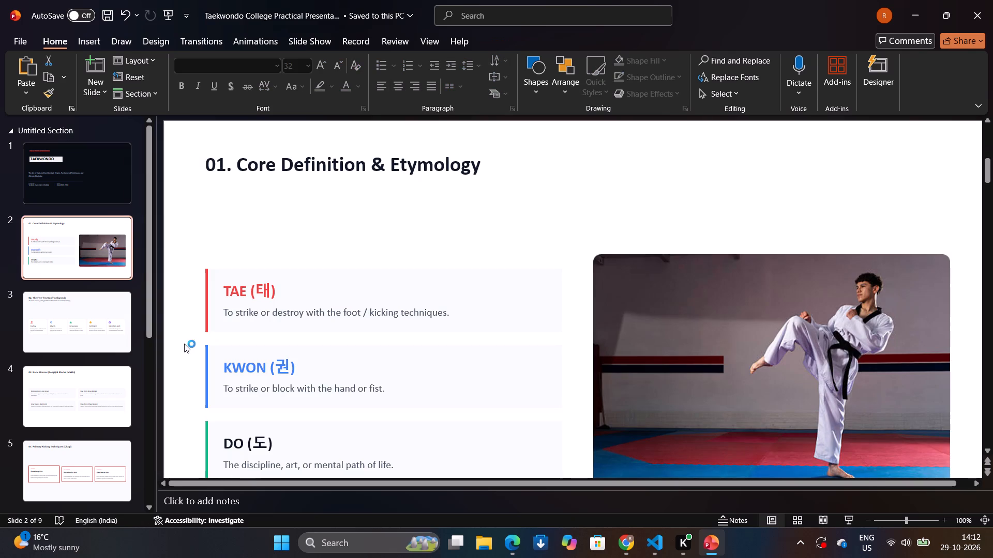
click(95, 188)
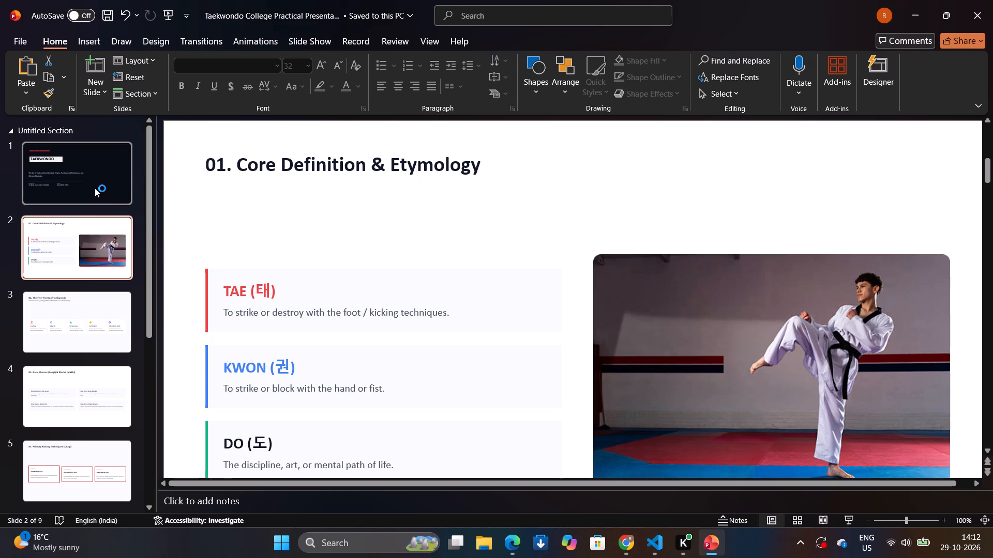
Copy the title slide's subtitle beginning "The Art of Foot and Hand Combat" and erase its text from the box.
scroll(461, 283, down, 1)
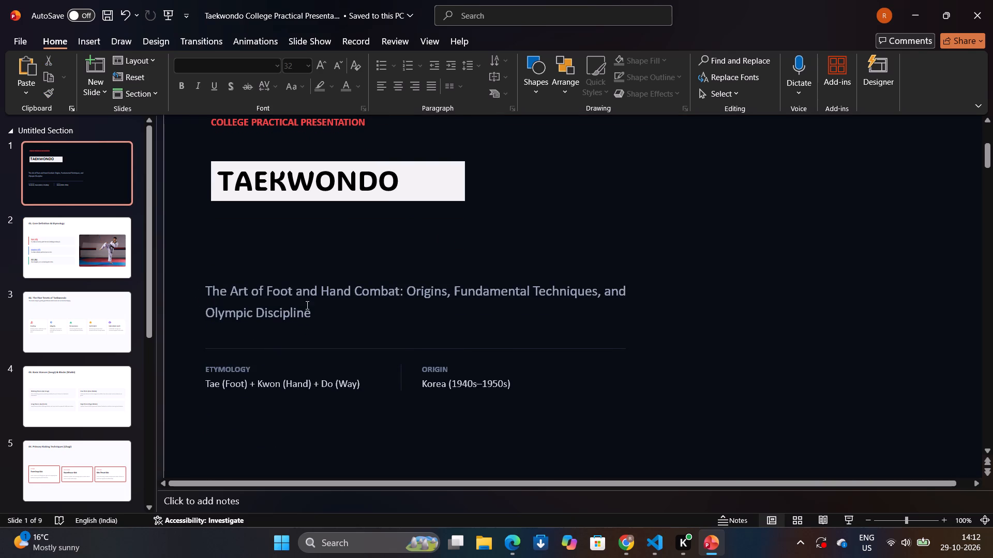
drag(309, 311, 208, 300)
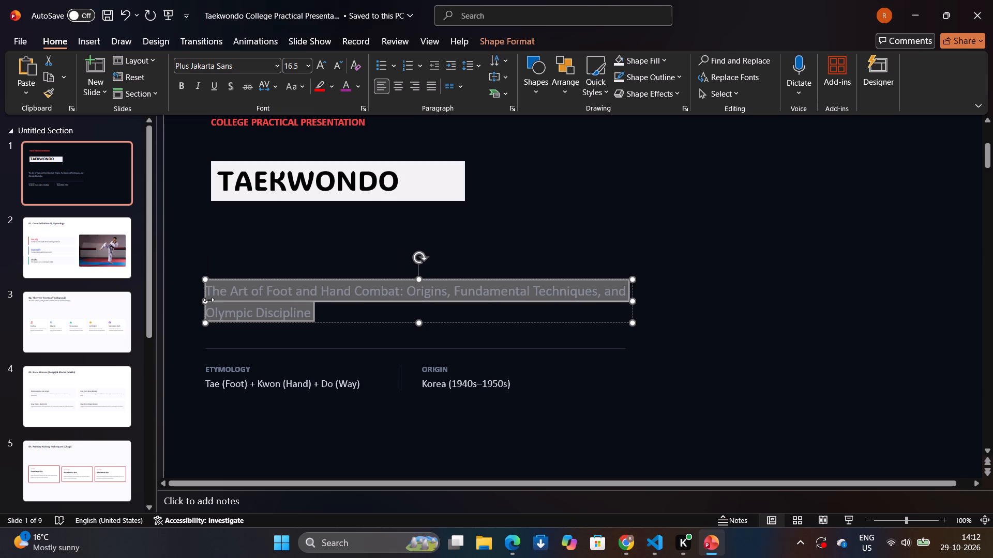
key(ctrl+c)
click(504, 213)
key(BackSpace)
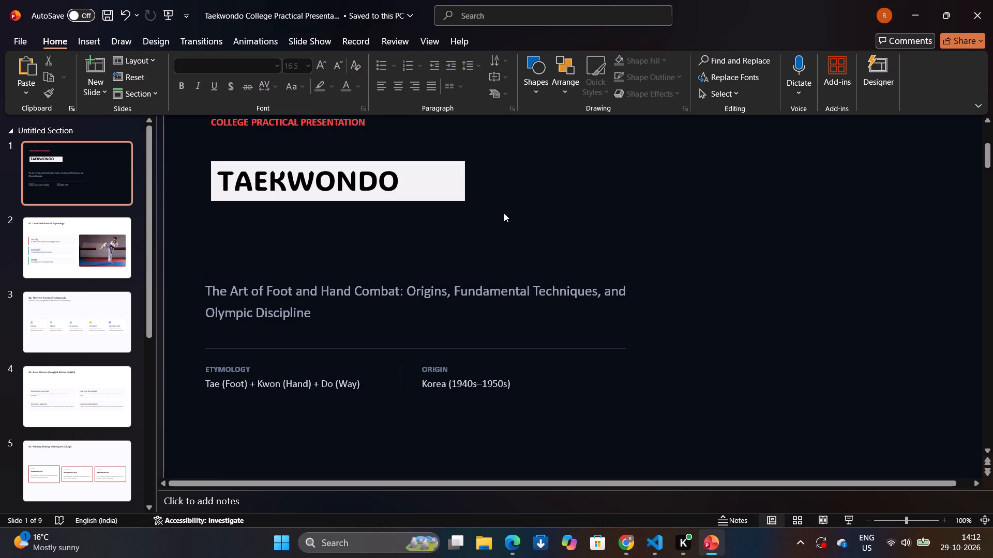
click(309, 316)
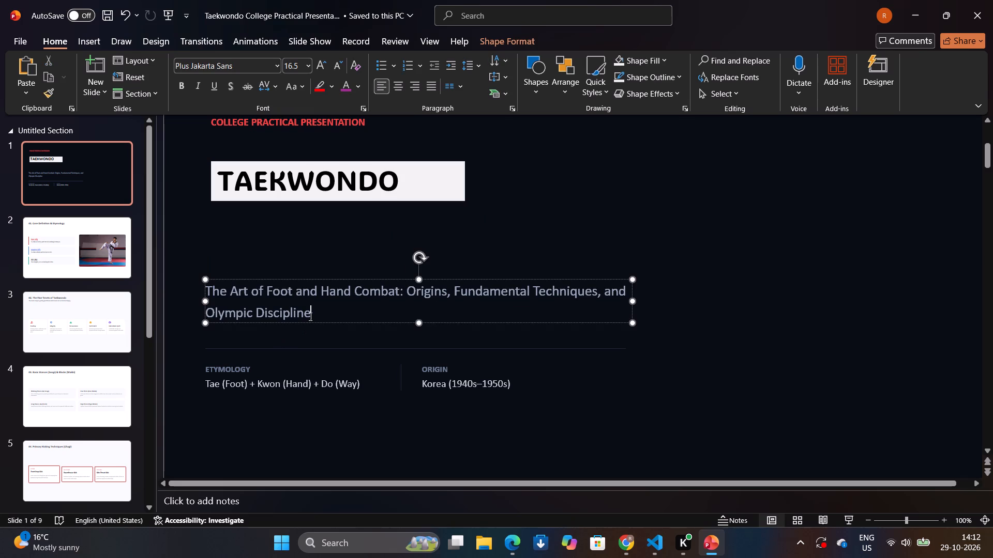
key(BackSpace)
key(BackSpace)
key(BackSpace)
key(BackSpace)
key(BackSpace)
key(BackSpace)
key(BackSpace)
key(BackSpace)
key(BackSpace)
key(BackSpace)
key(BackSpace)
key(BackSpace)
key(BackSpace)
key(BackSpace)
key(BackSpace)
key(BackSpace)
key(BackSpace)
key(BackSpace)
key(BackSpace)
key(BackSpace)
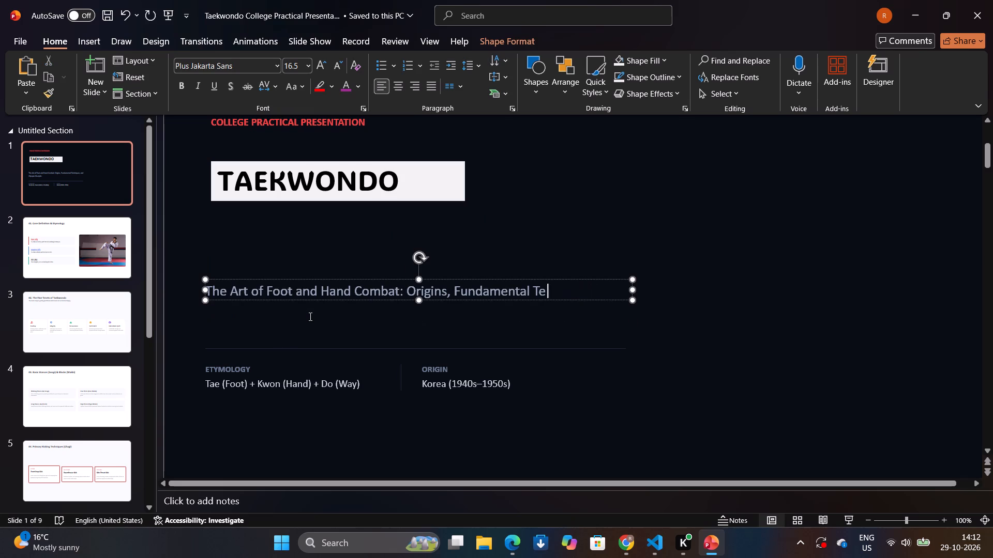
key(BackSpace)
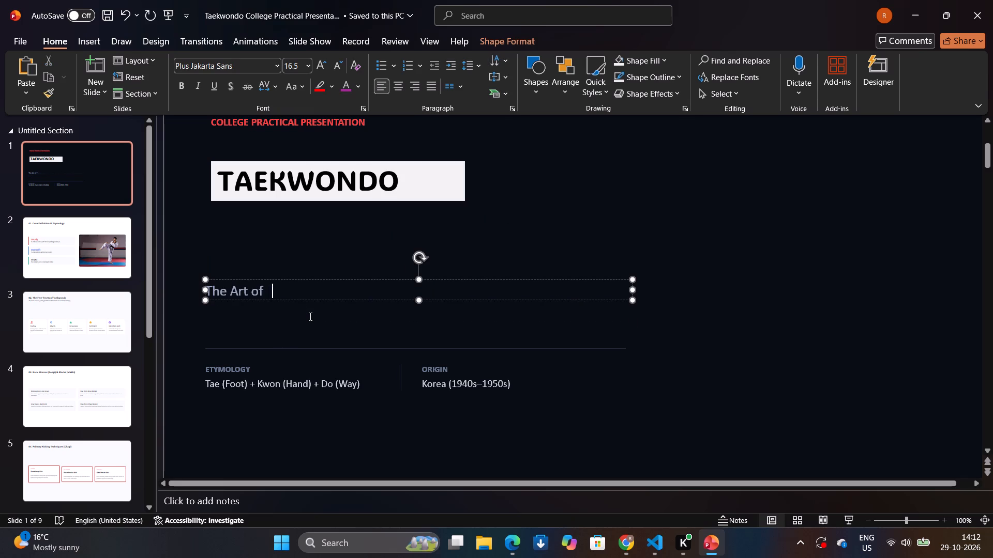
key(BackSpace)
key(BackSpace)
key(BackSpace)
key(BackSpace)
key(BackSpace)
key(BackSpace)
key(BackSpace)
key(BackSpace)
key(BackSpace)
key(BackSpace)
key(BackSpace)
key(BackSpace)
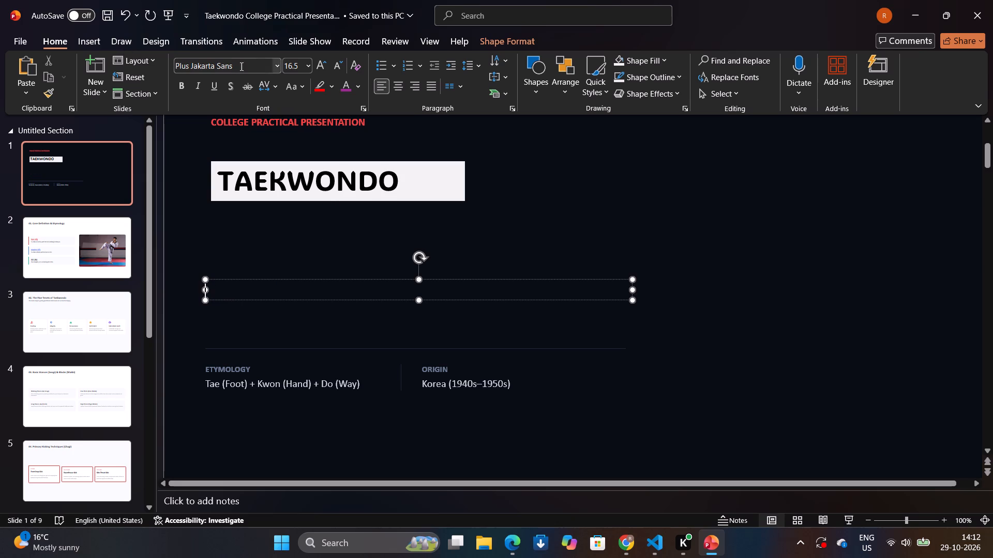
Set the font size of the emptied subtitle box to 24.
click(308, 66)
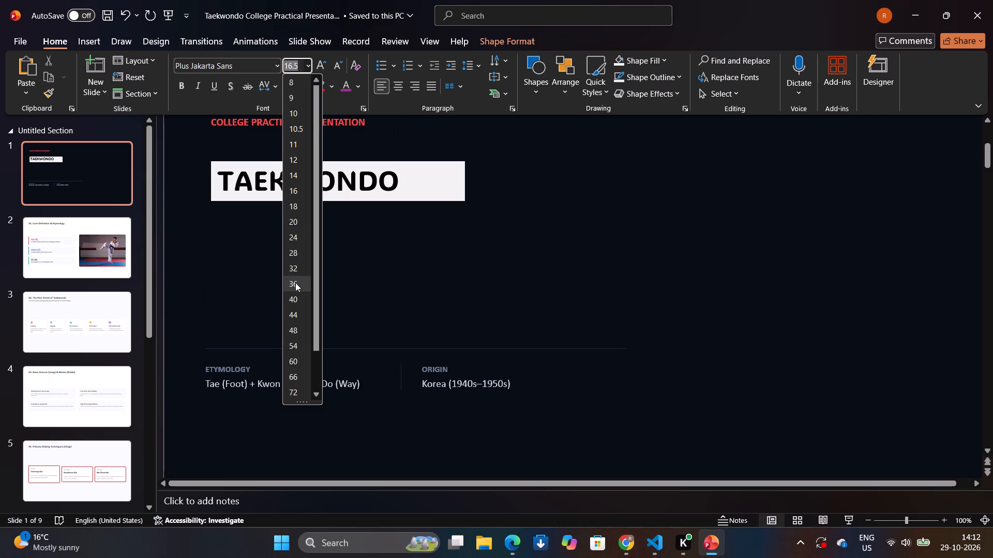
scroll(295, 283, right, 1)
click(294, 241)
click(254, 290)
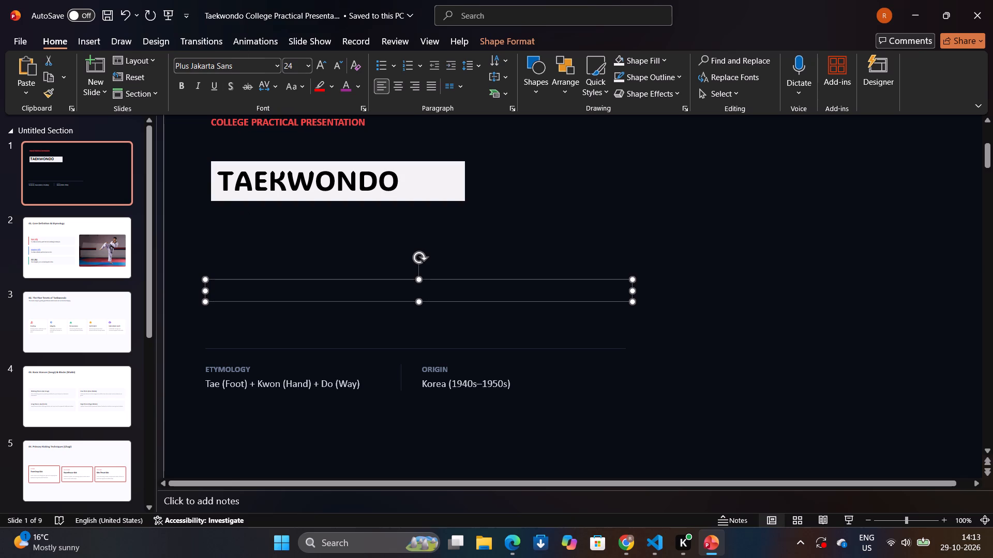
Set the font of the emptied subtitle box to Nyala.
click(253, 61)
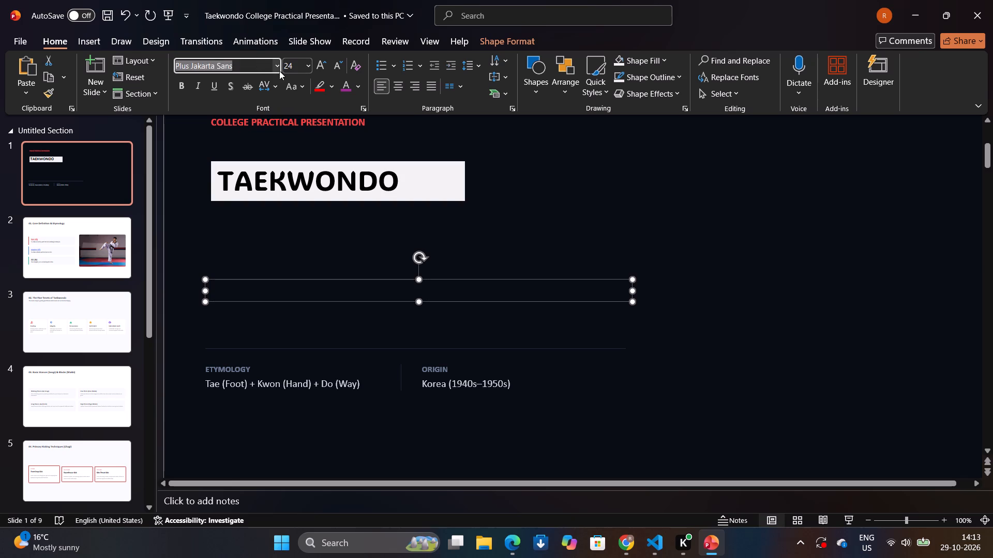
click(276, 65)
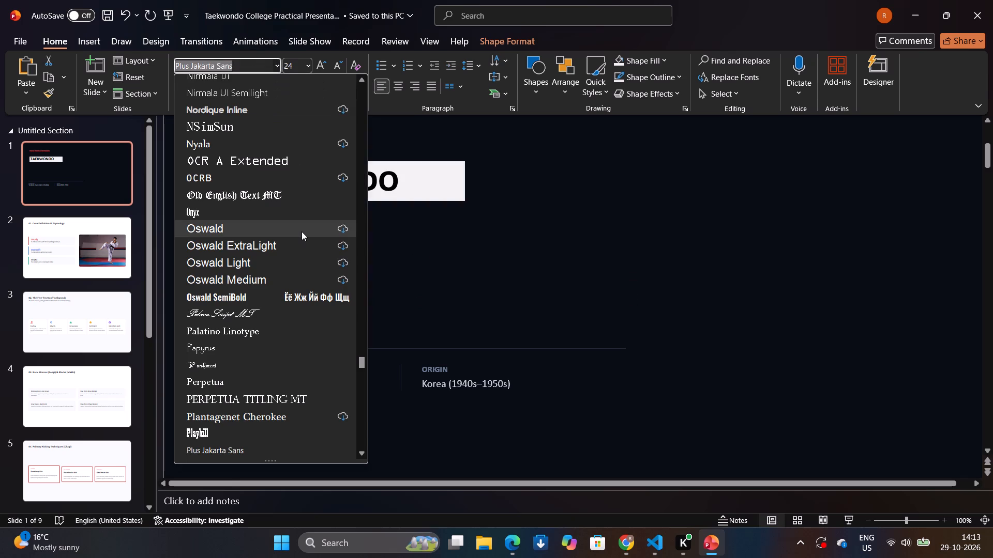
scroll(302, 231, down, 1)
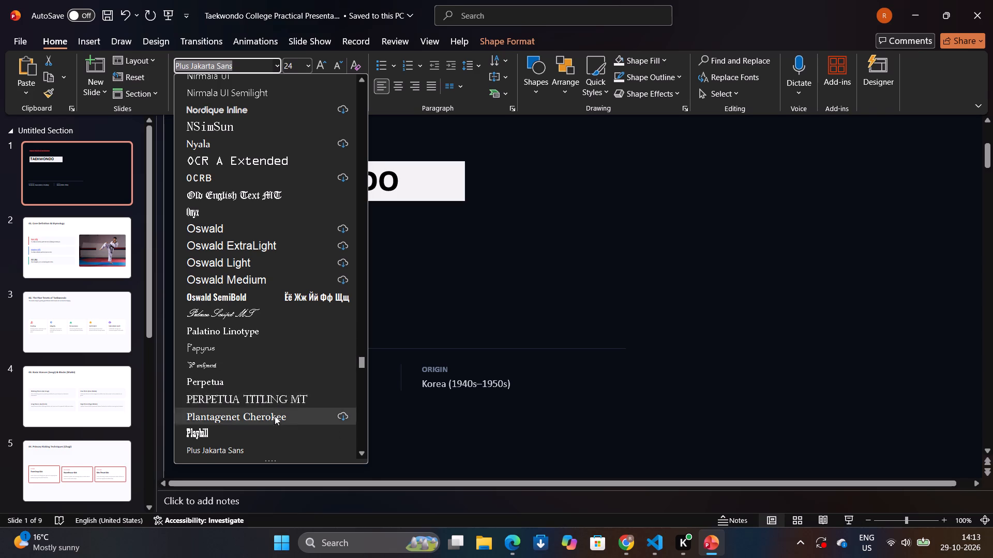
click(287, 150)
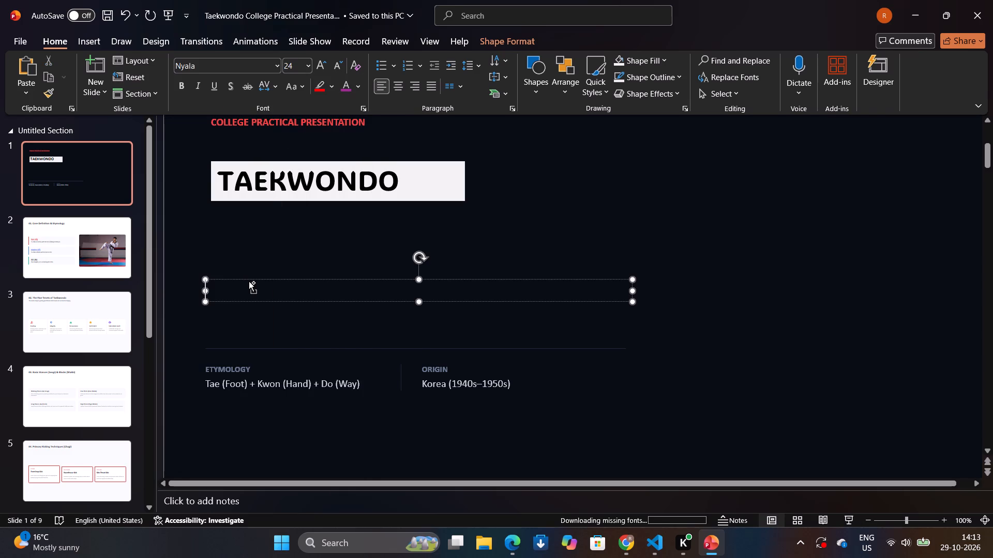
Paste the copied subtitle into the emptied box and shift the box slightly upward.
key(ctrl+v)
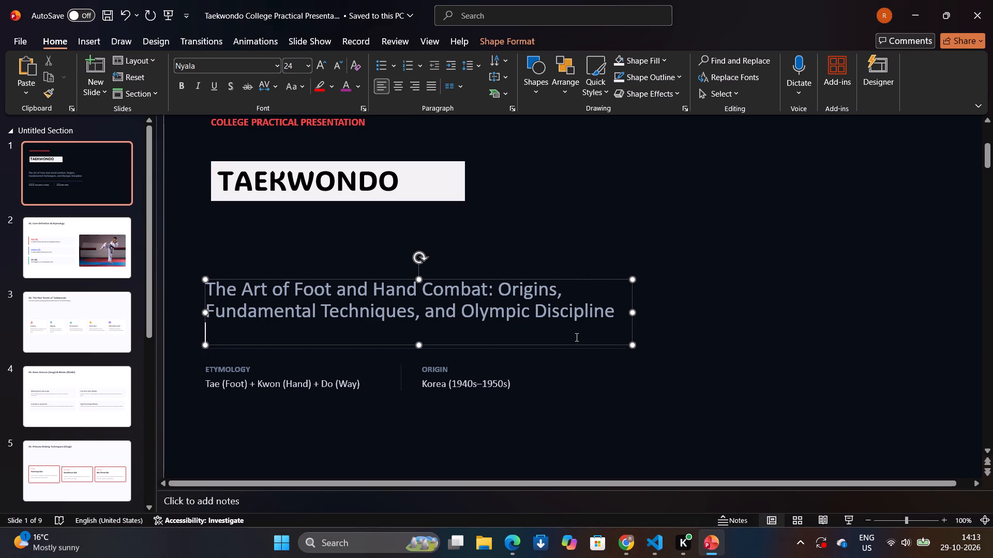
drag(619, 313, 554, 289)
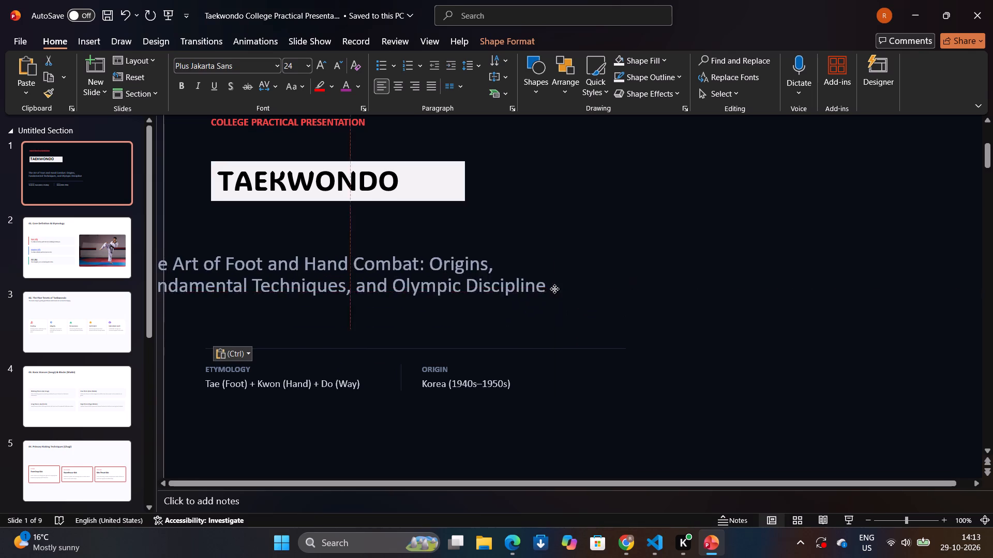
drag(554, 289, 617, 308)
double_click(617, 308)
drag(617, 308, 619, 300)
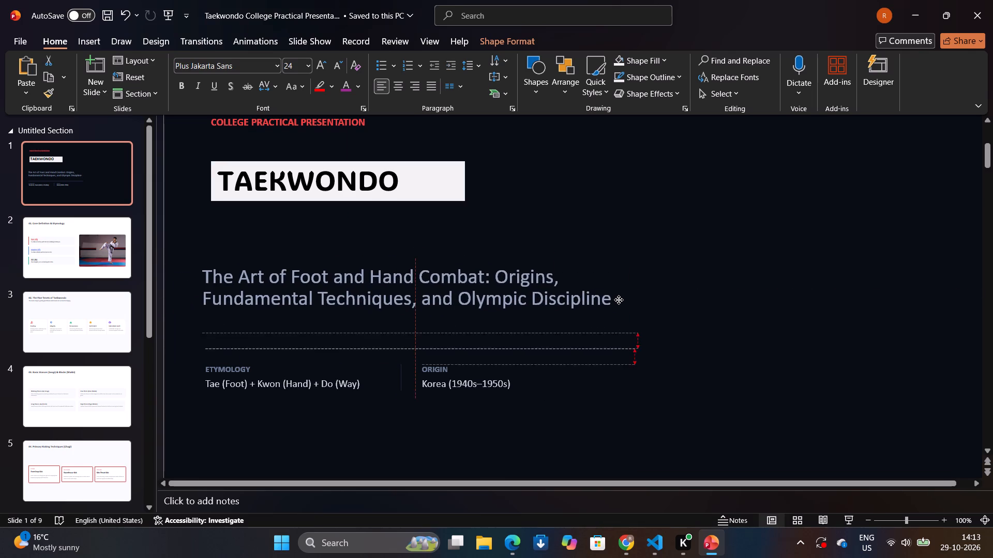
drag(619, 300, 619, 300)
Delete the subtitle text box from the title slide.
click(619, 300)
key(BackSpace)
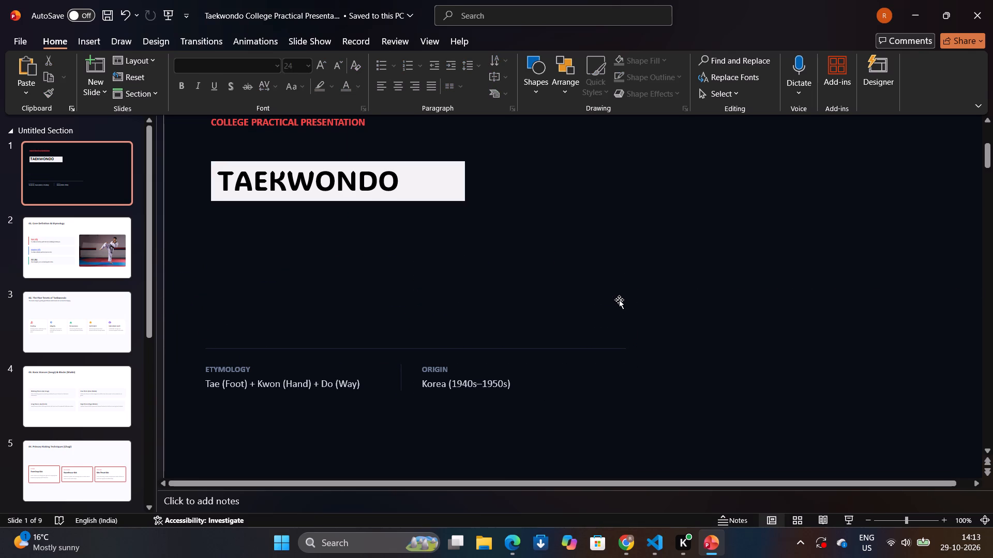
key(BackSpace)
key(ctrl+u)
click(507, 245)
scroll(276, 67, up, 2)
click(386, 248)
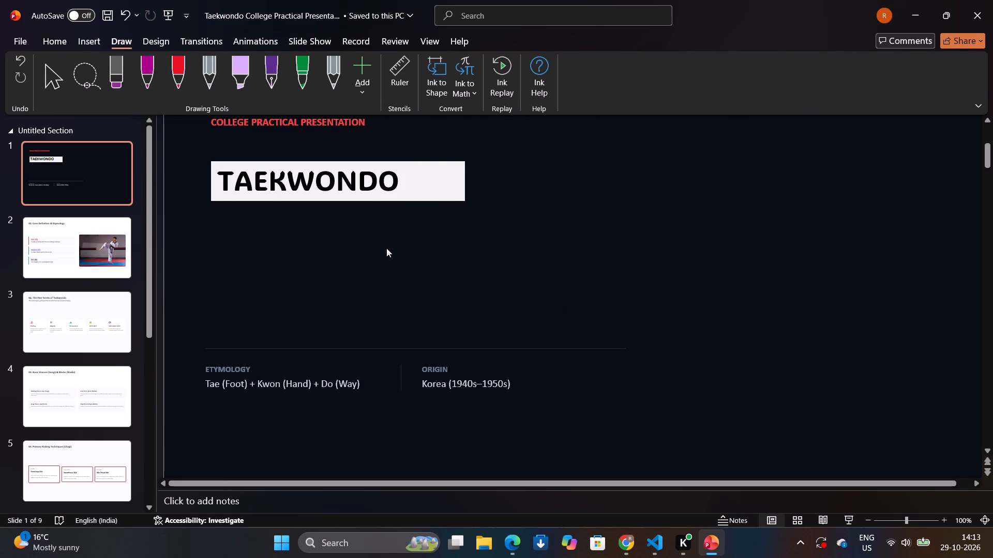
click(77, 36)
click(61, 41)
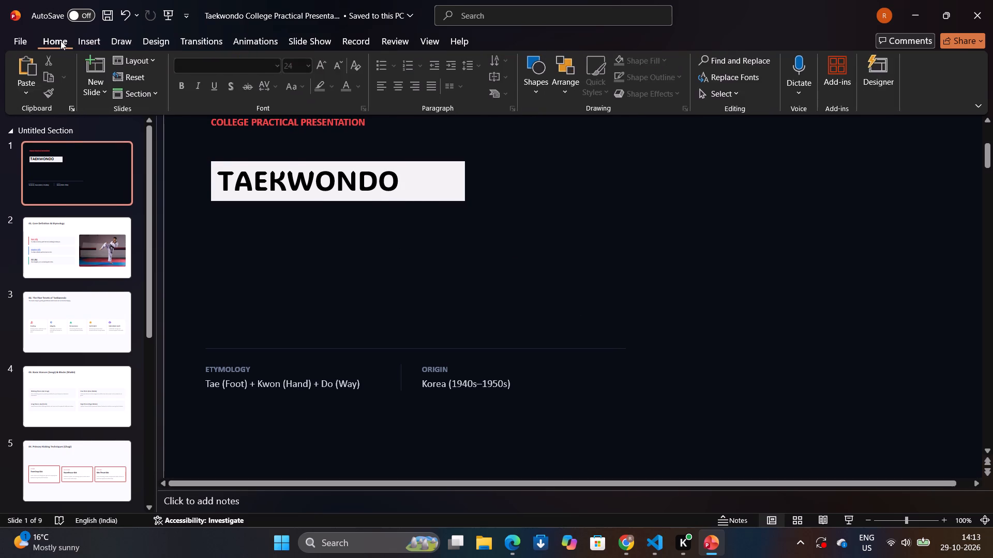
Insert an empty text box below the TAEKWONDO title and widen it to about the title box's width.
click(217, 254)
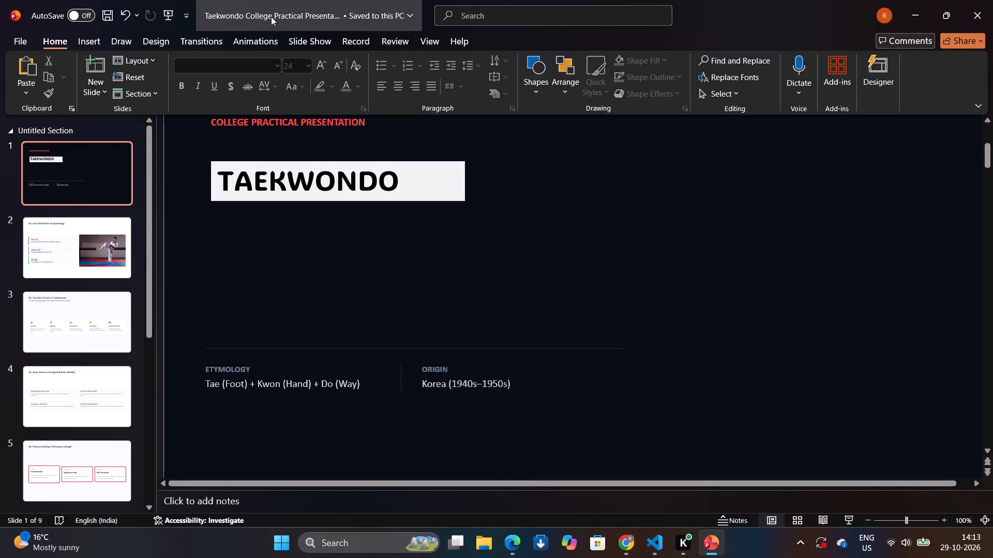
click(95, 37)
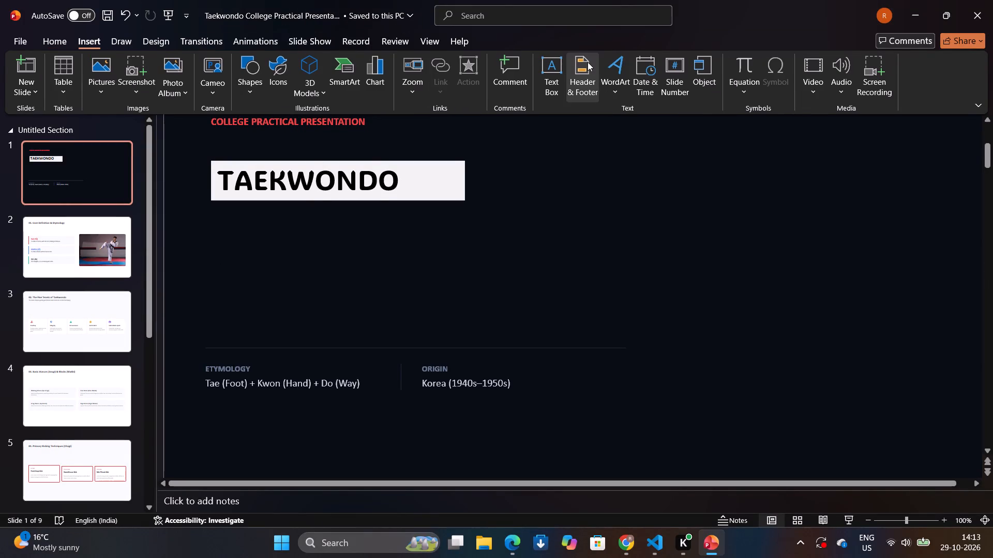
click(555, 76)
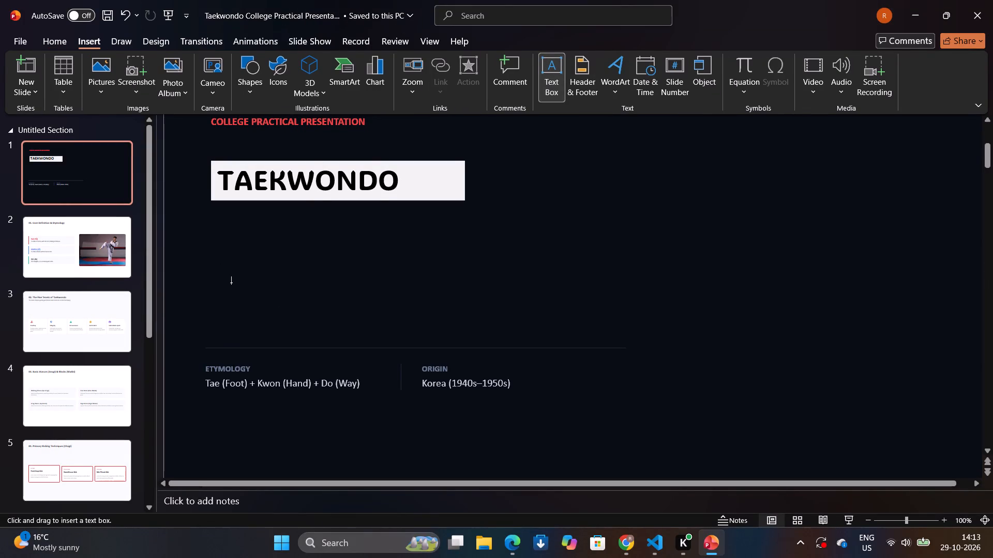
click(230, 283)
click(234, 285)
drag(234, 285, 247, 280)
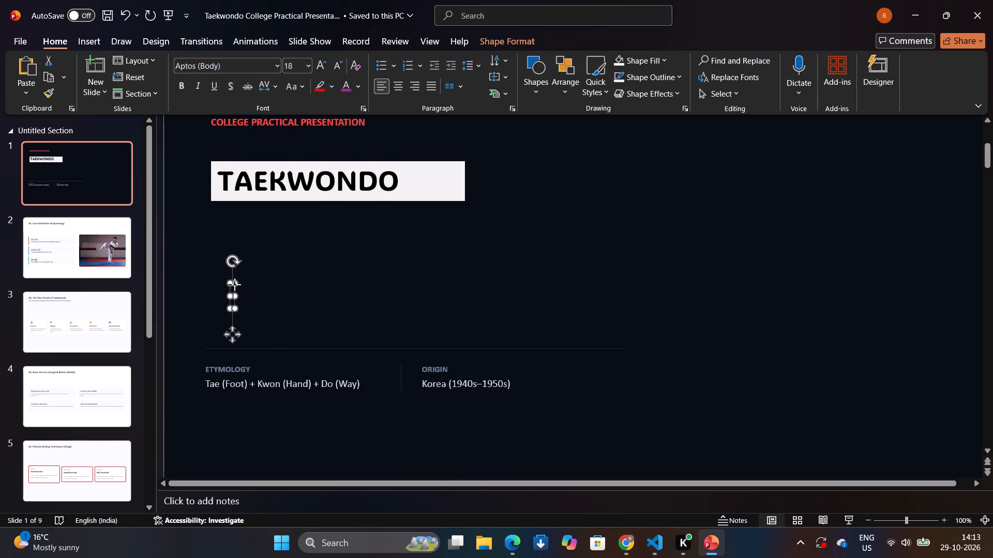
drag(247, 280, 487, 271)
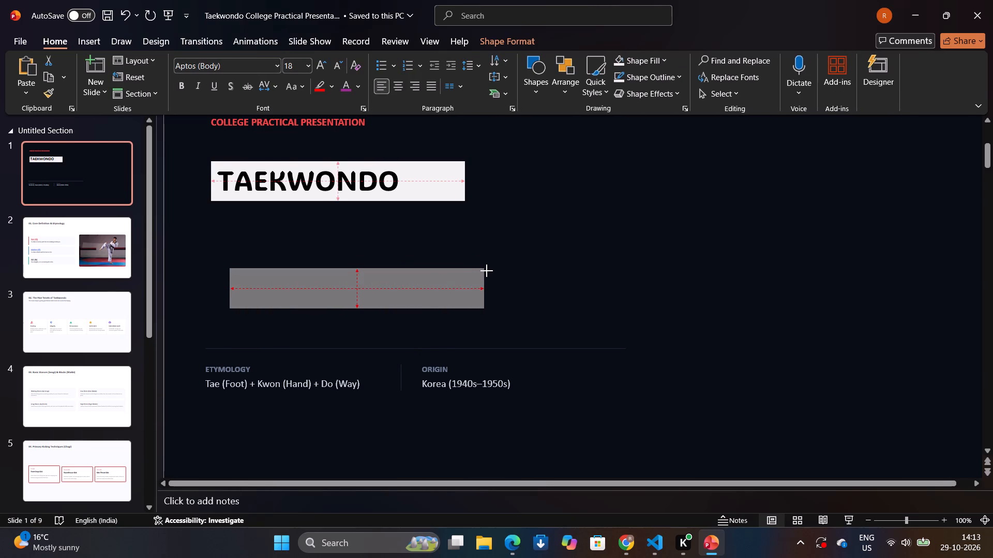
drag(487, 271, 488, 276)
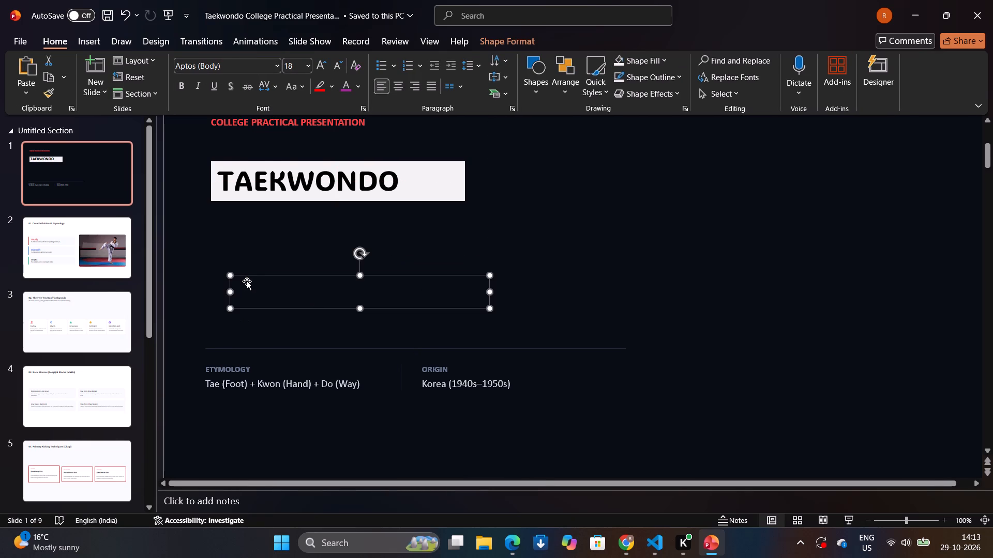
click(247, 282)
click(247, 282)
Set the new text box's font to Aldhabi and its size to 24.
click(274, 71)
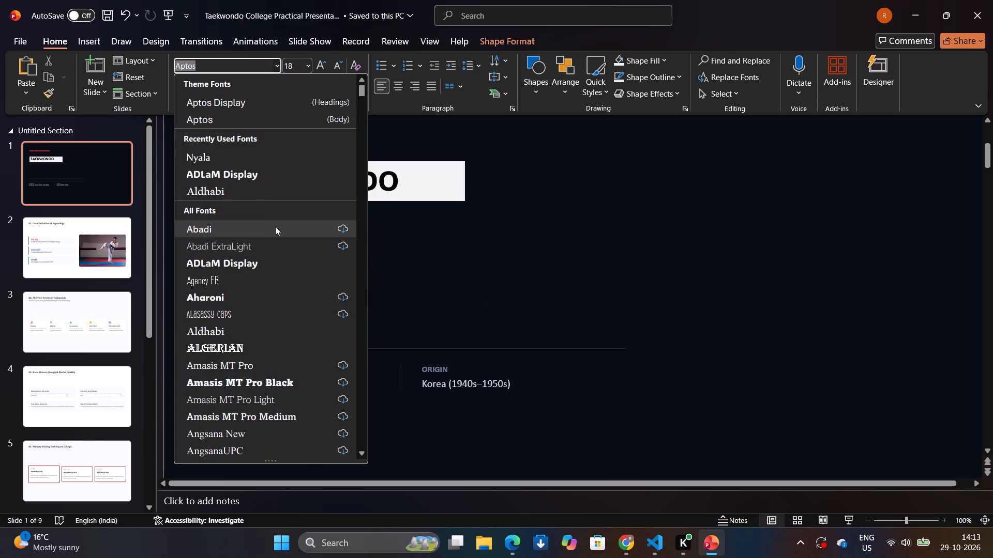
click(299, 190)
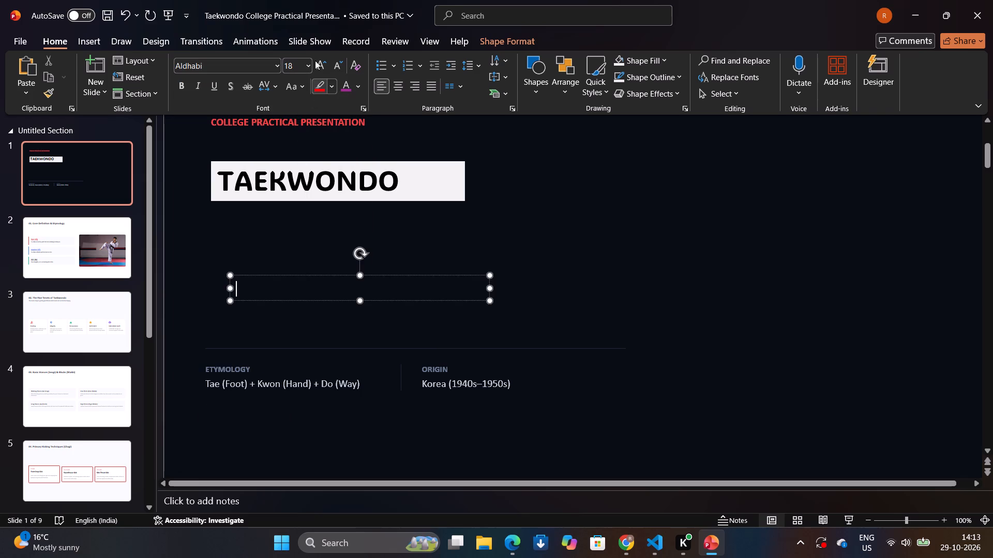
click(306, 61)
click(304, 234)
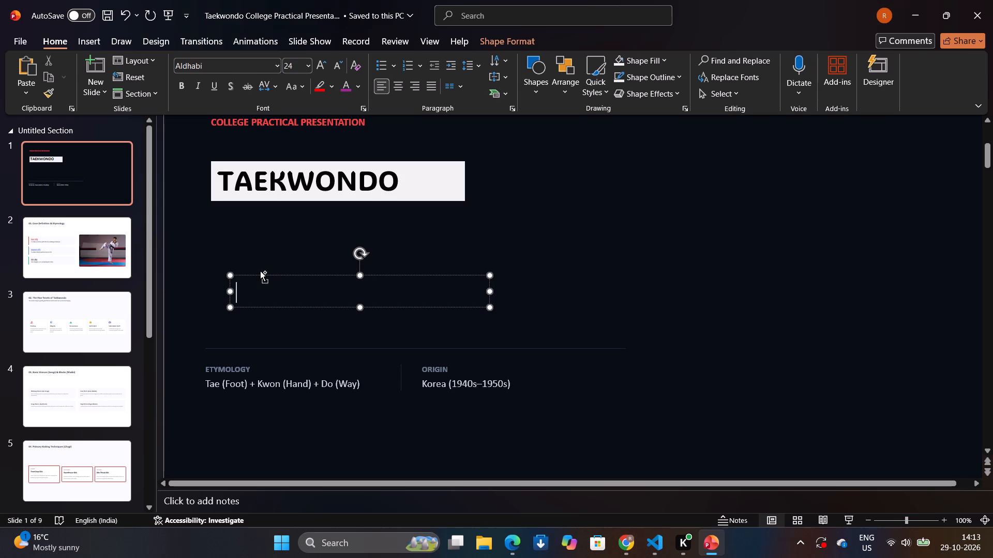
Paste the copied subtitle into the new text box and move the box up closer to the TAEKWONDO title.
key(ctrl+v)
scroll(386, 316, down, 1)
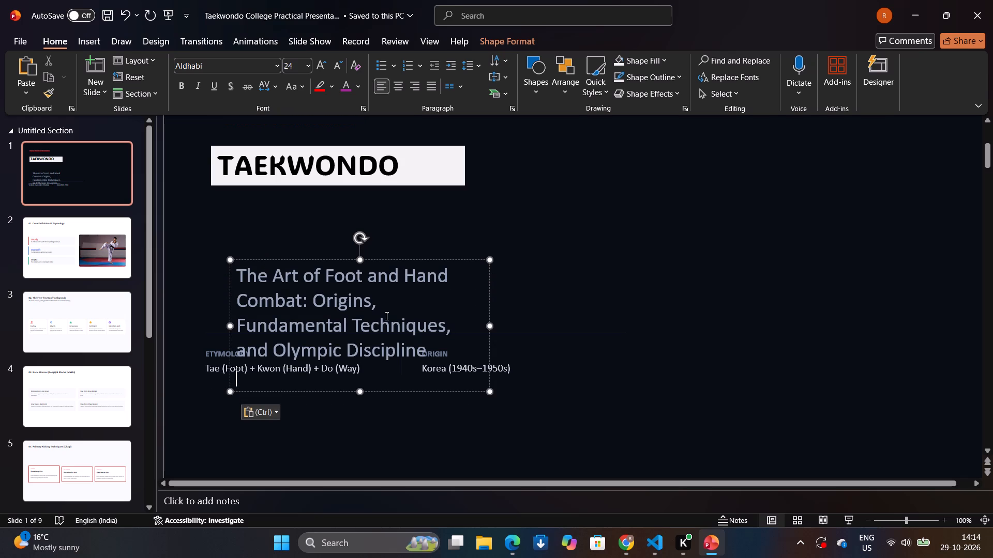
scroll(386, 316, down, 1)
drag(429, 387, 435, 346)
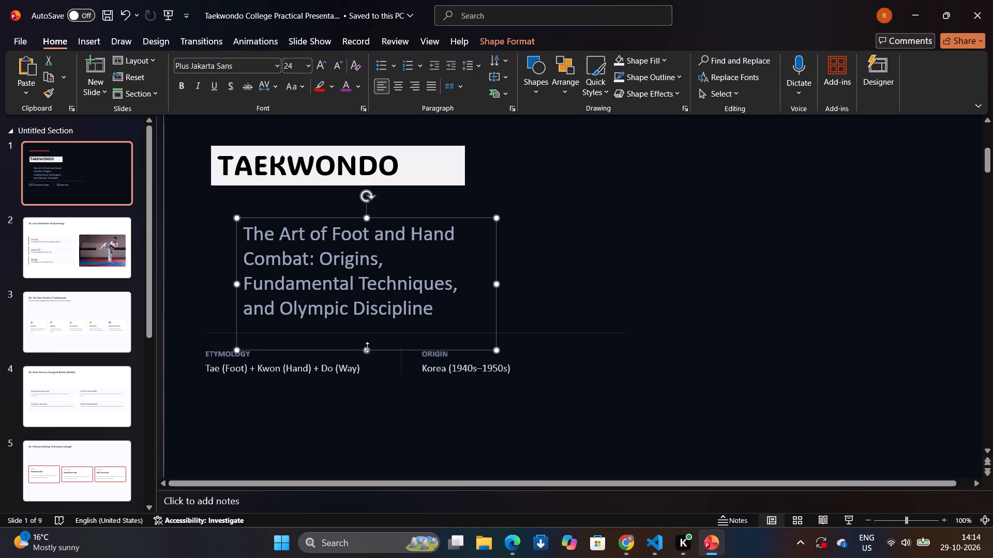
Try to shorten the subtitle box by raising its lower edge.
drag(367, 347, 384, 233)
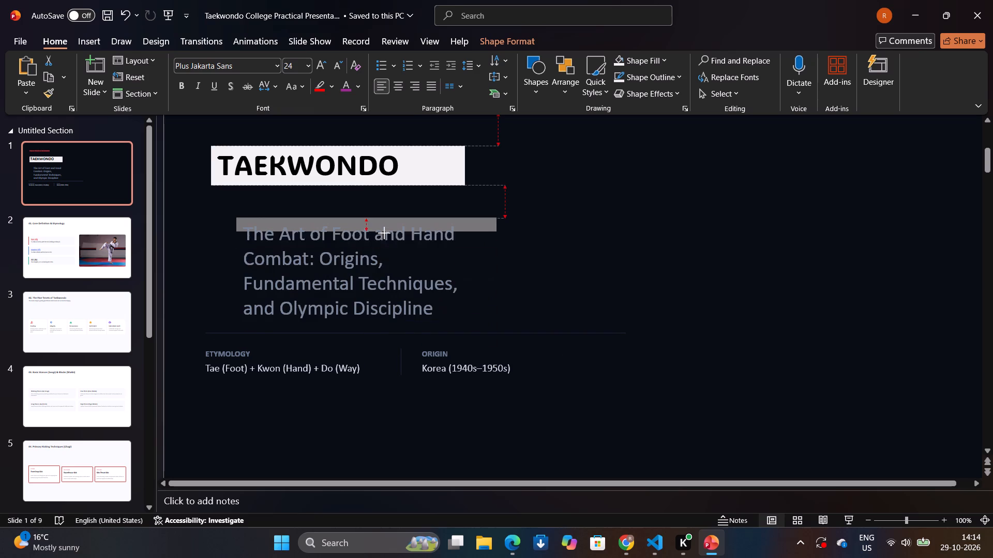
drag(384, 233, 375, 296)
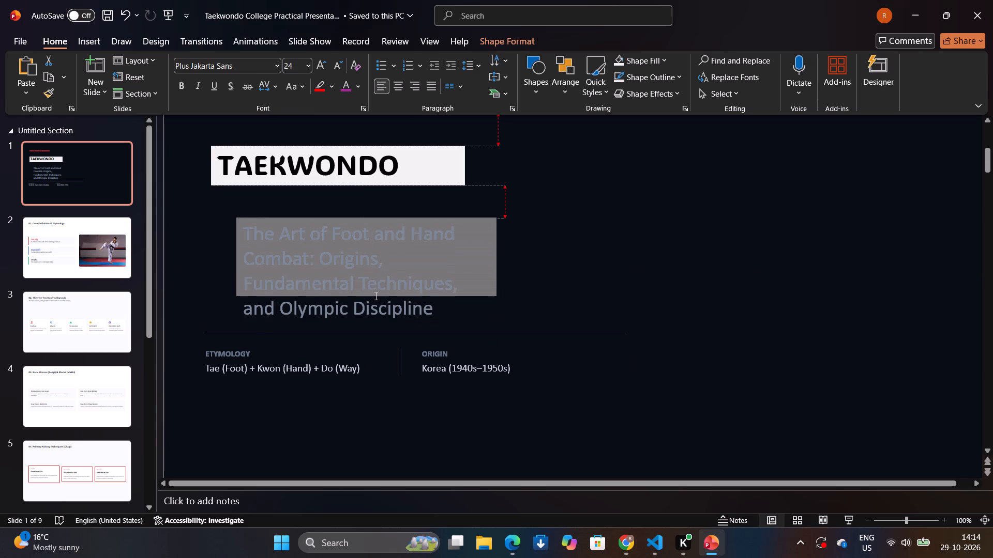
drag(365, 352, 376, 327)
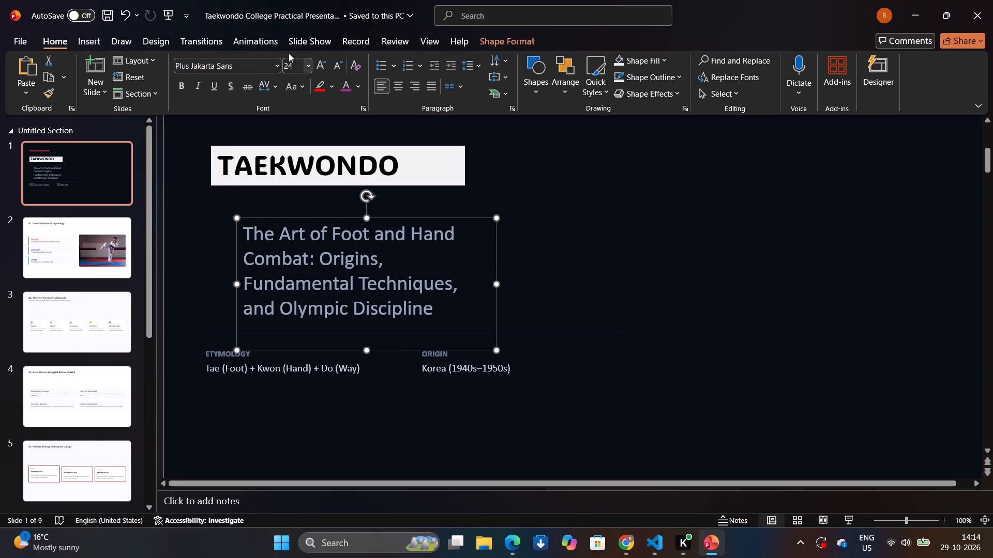
Set the subtitle text's font size to 20.
click(308, 67)
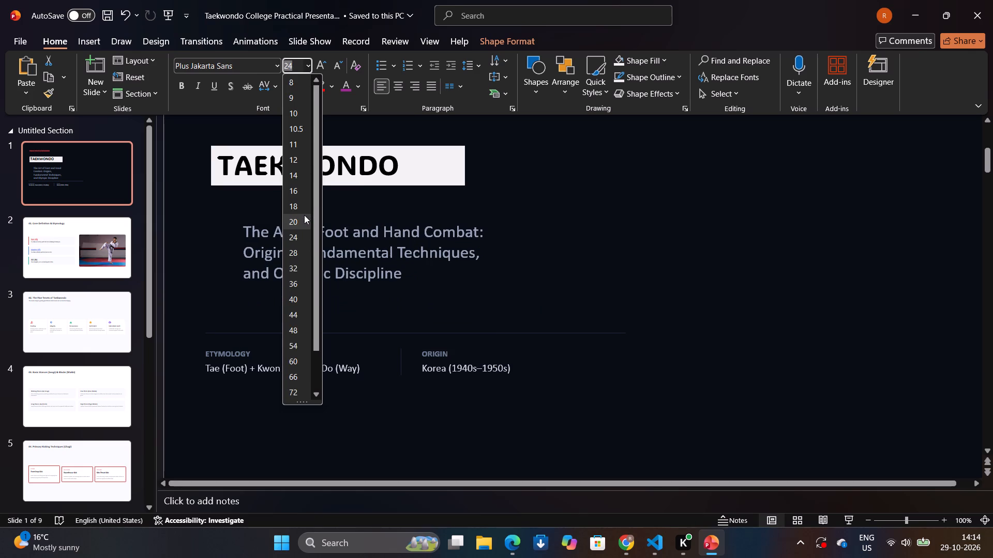
click(304, 215)
Set the TAEKWONDO title's font size to 40.
click(387, 160)
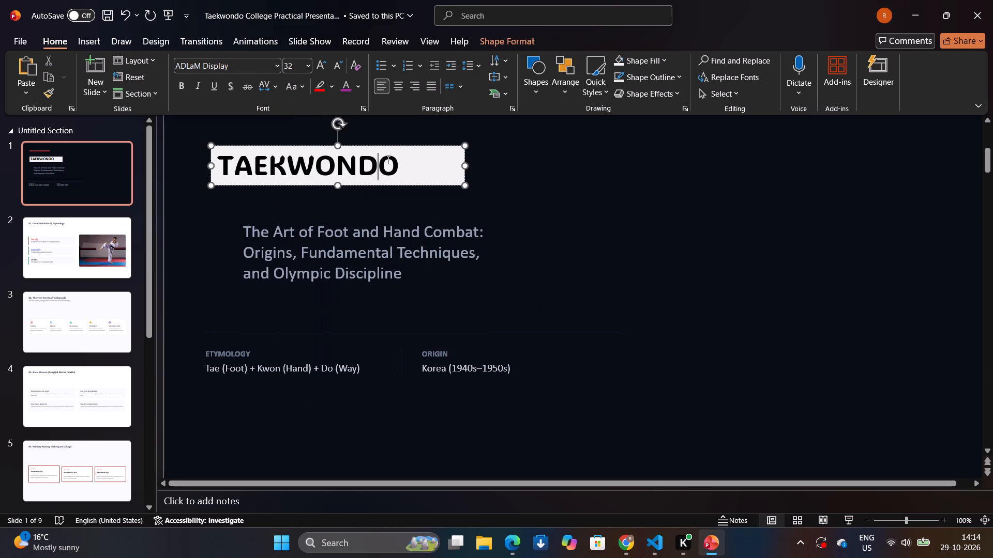
click(306, 68)
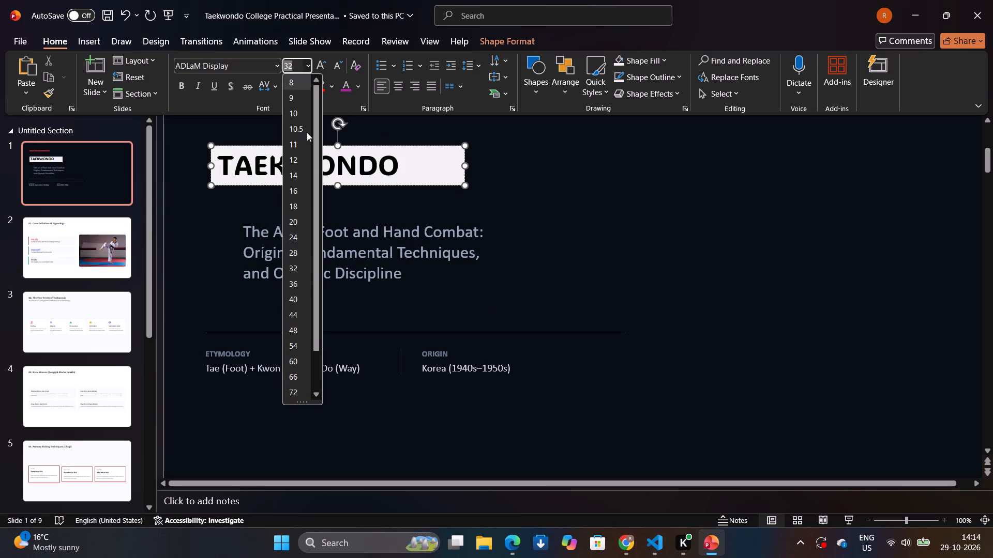
click(295, 300)
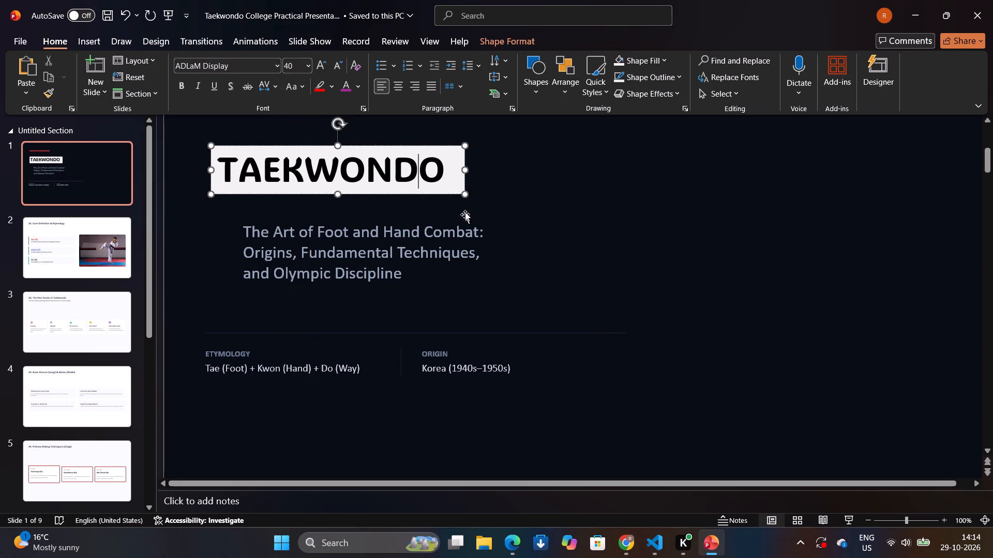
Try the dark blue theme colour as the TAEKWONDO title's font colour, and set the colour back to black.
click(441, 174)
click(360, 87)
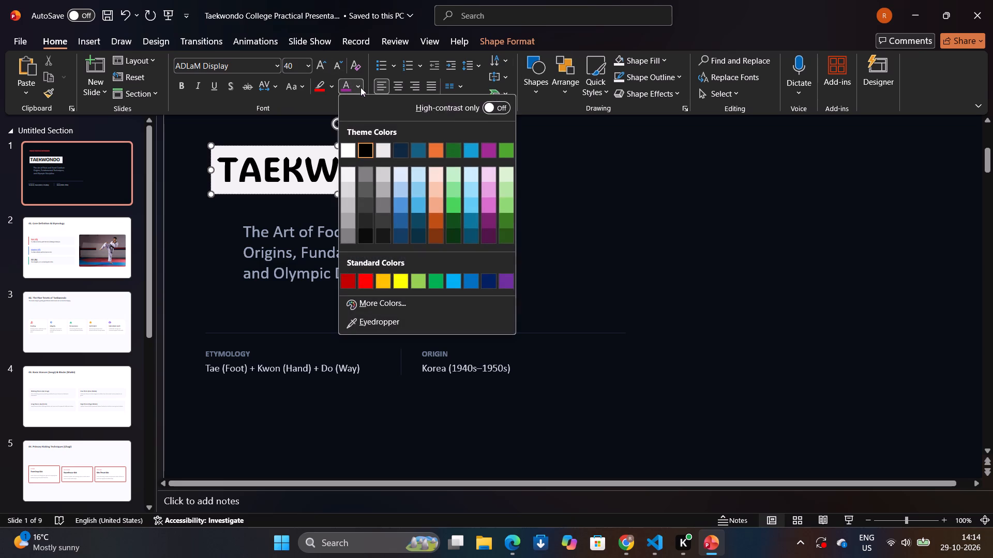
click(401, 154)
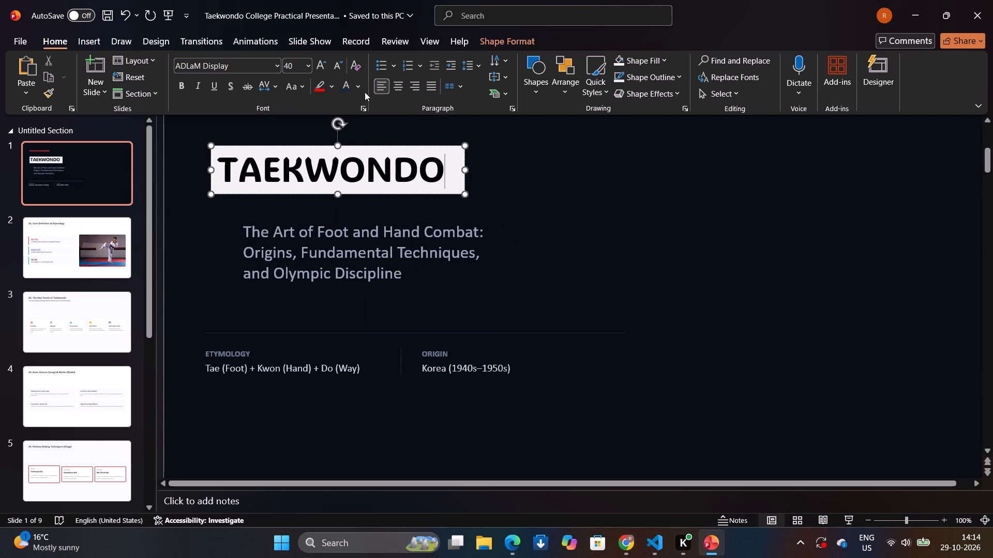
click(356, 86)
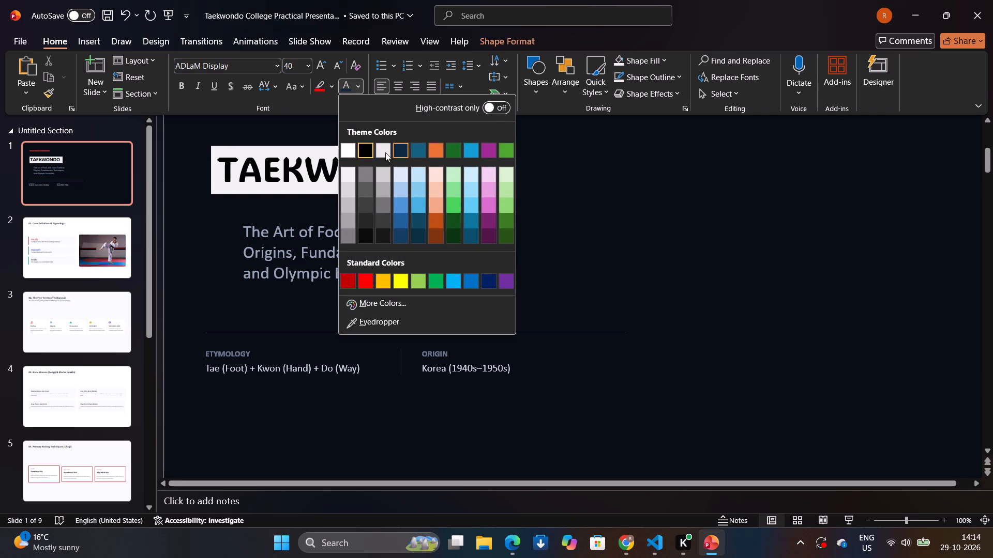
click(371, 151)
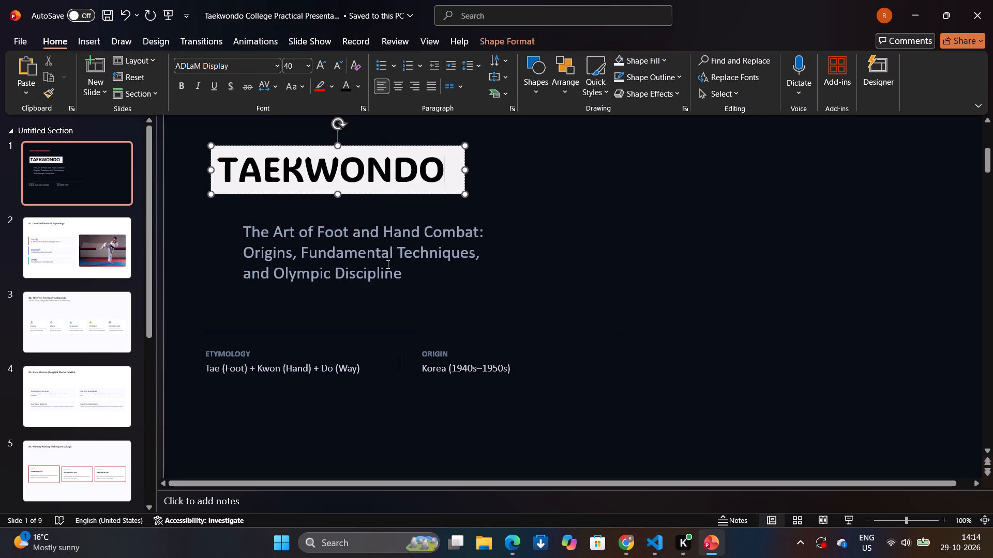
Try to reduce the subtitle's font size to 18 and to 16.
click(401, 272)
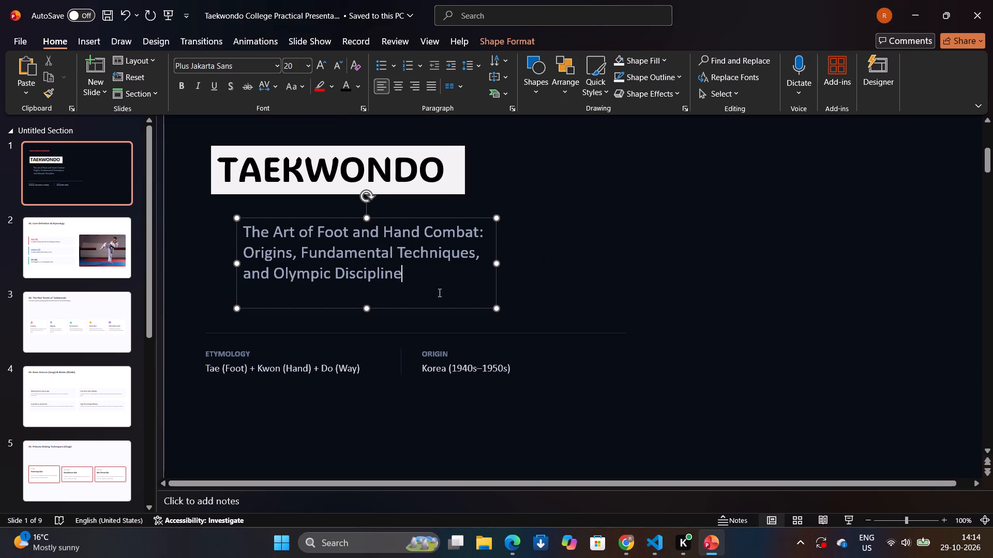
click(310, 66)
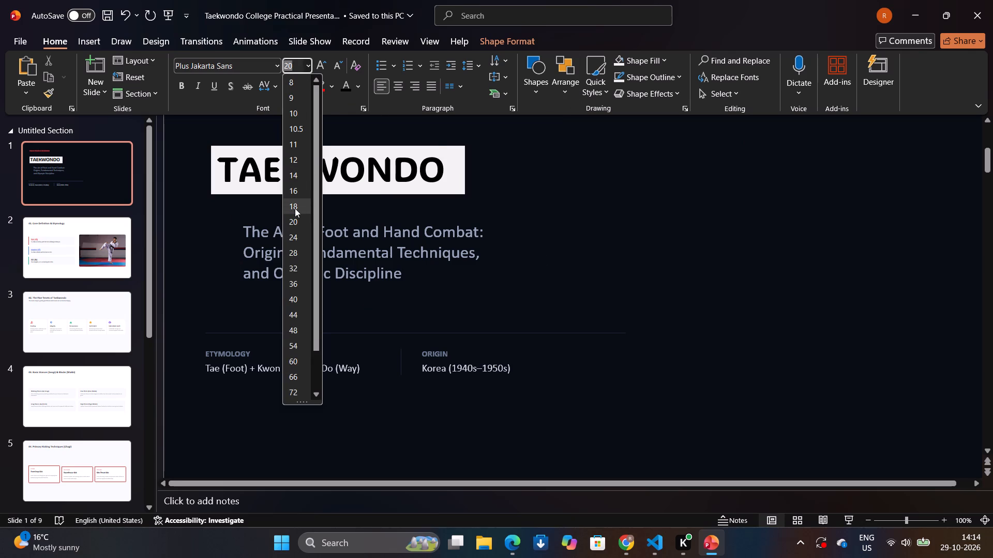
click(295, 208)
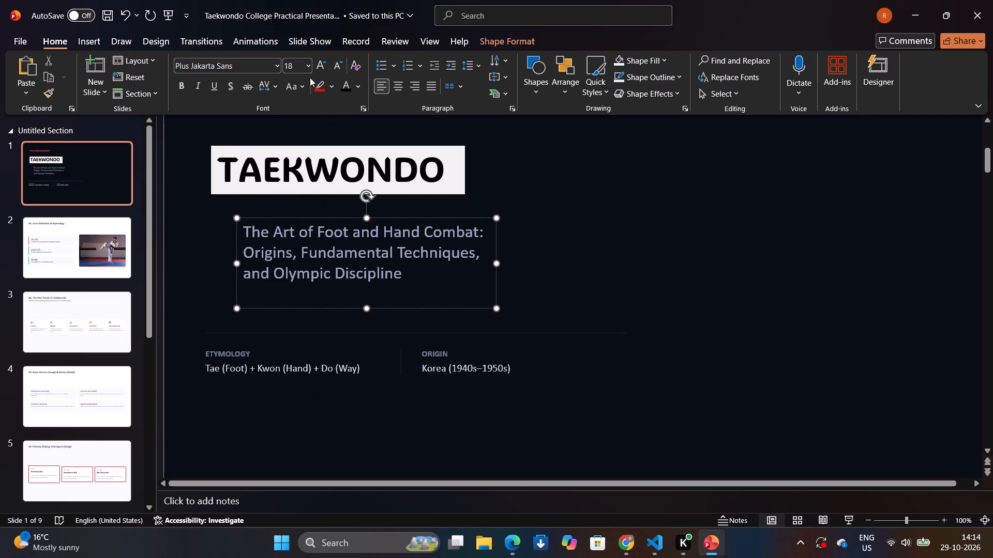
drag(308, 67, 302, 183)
Shift the "Korea (1940s–1950s)" text slightly left beneath the ORIGIN label.
drag(531, 372, 515, 364)
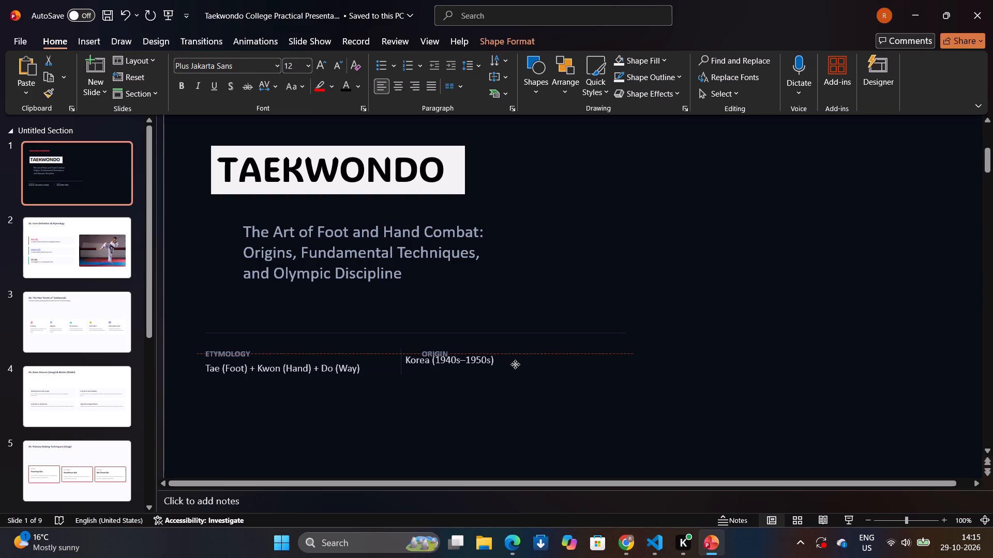
drag(515, 364, 524, 373)
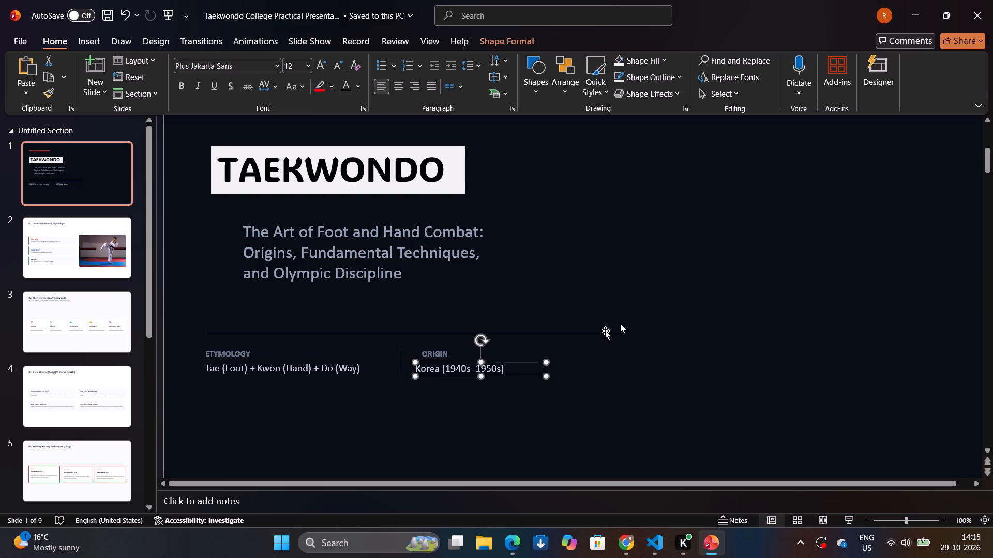
click(620, 323)
Review the title slide's layout and go on to view the "01. Core Definition & Etymology" slide.
scroll(620, 323, down, 4)
scroll(620, 323, up, 7)
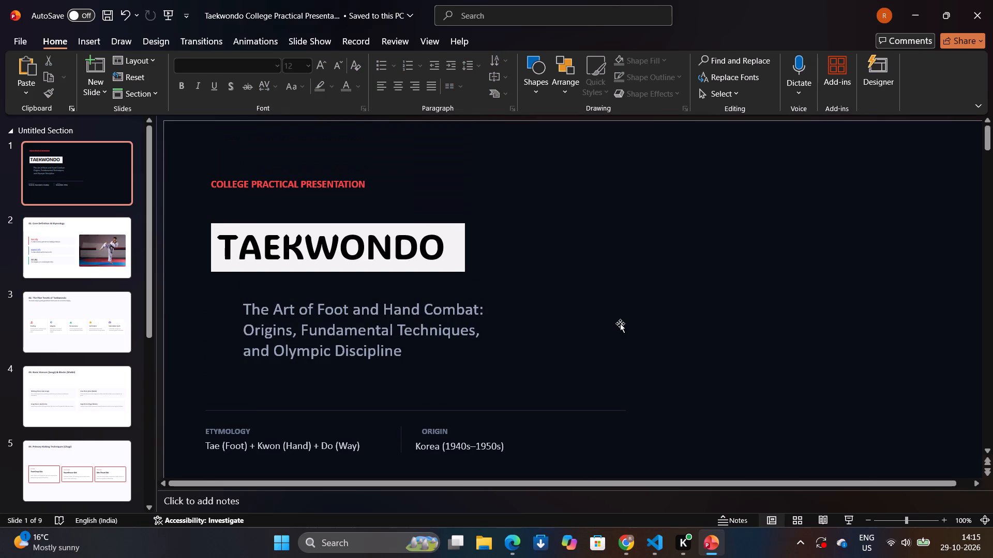
scroll(620, 323, down, 1)
click(306, 169)
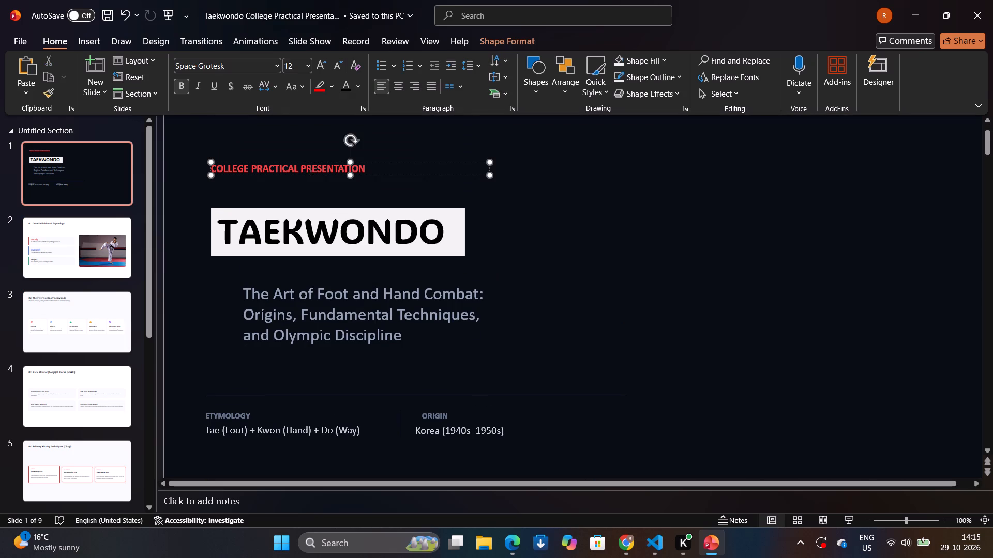
click(620, 224)
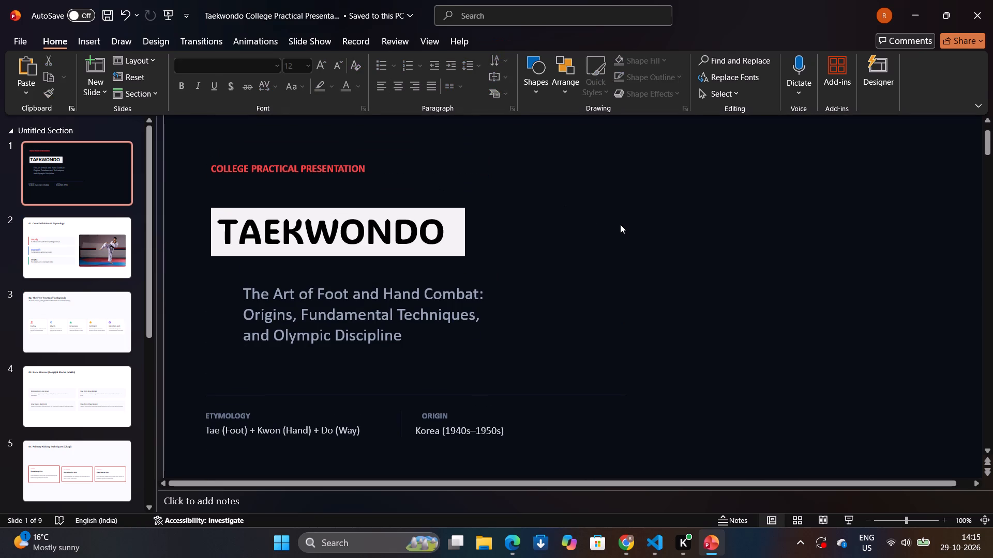
scroll(620, 224, down, 4)
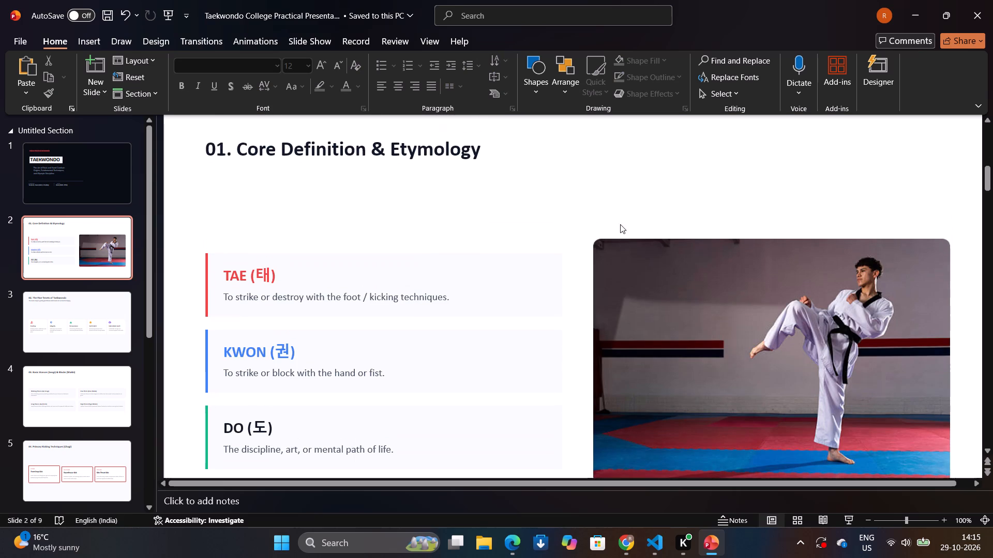
ctrl+scroll(620, 224, down, 2)
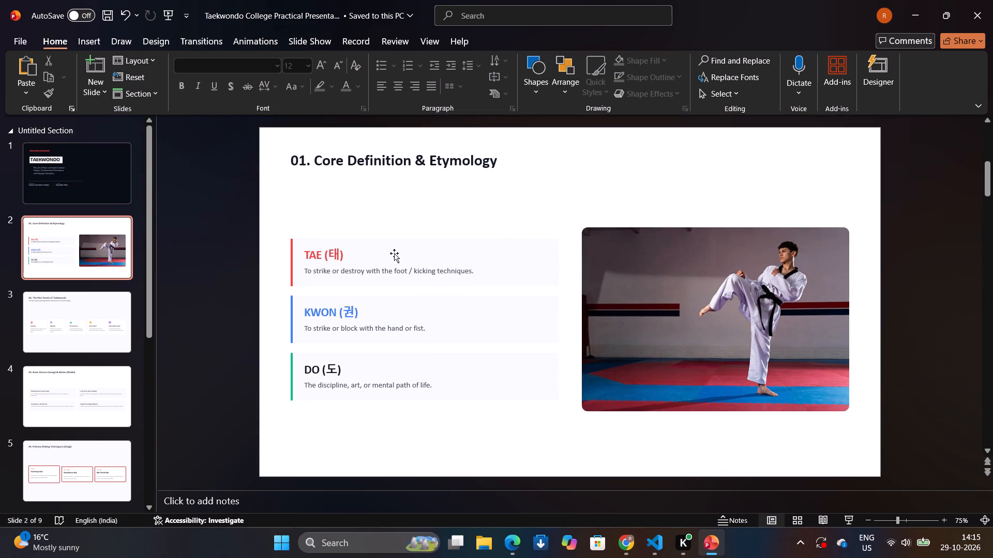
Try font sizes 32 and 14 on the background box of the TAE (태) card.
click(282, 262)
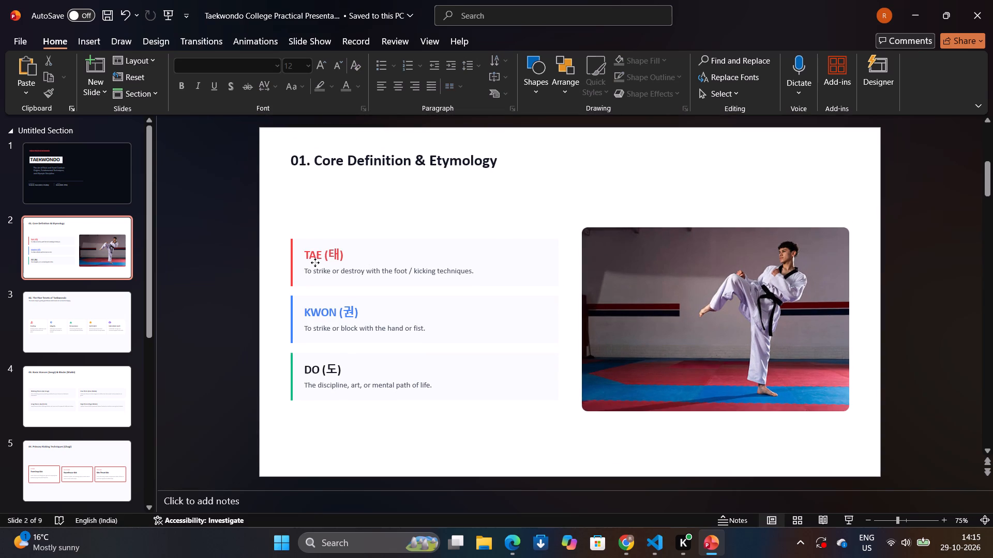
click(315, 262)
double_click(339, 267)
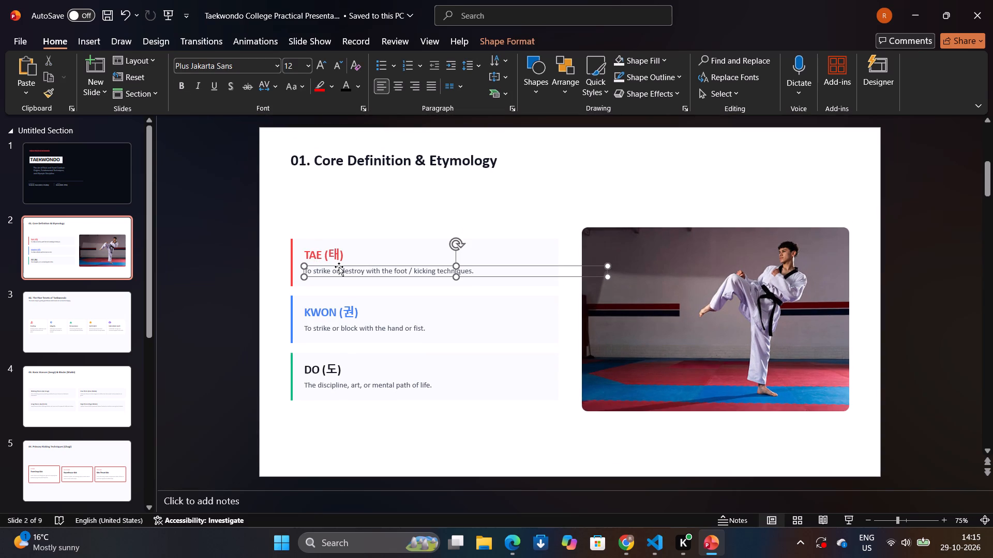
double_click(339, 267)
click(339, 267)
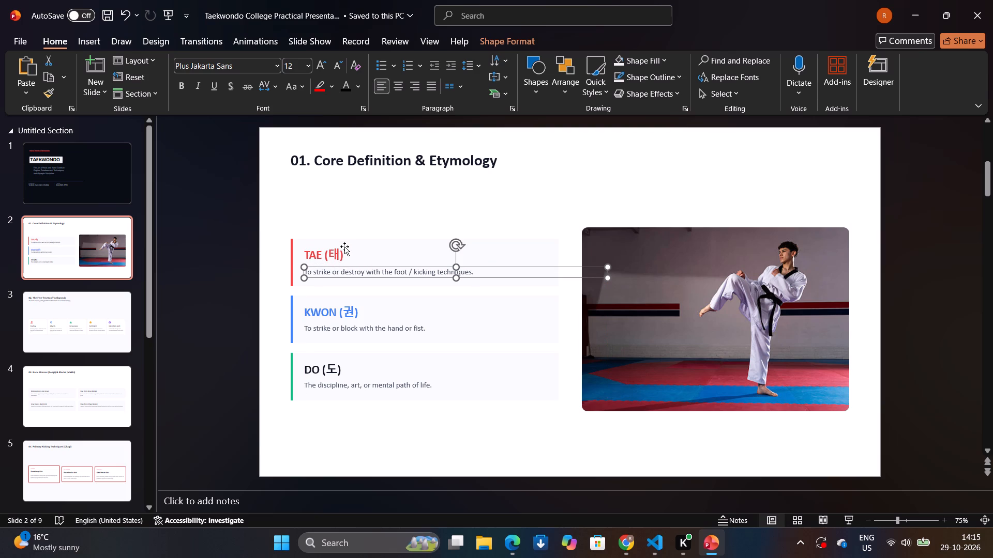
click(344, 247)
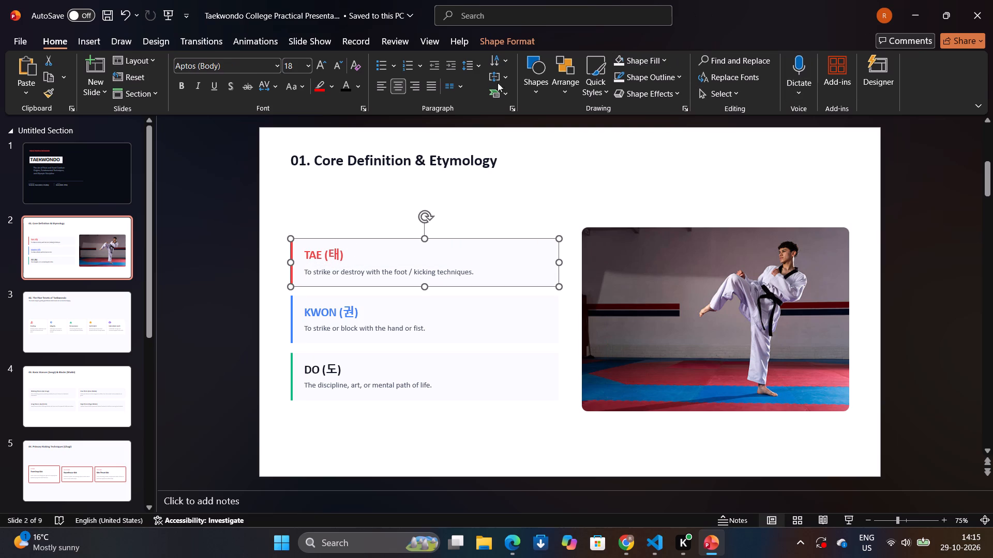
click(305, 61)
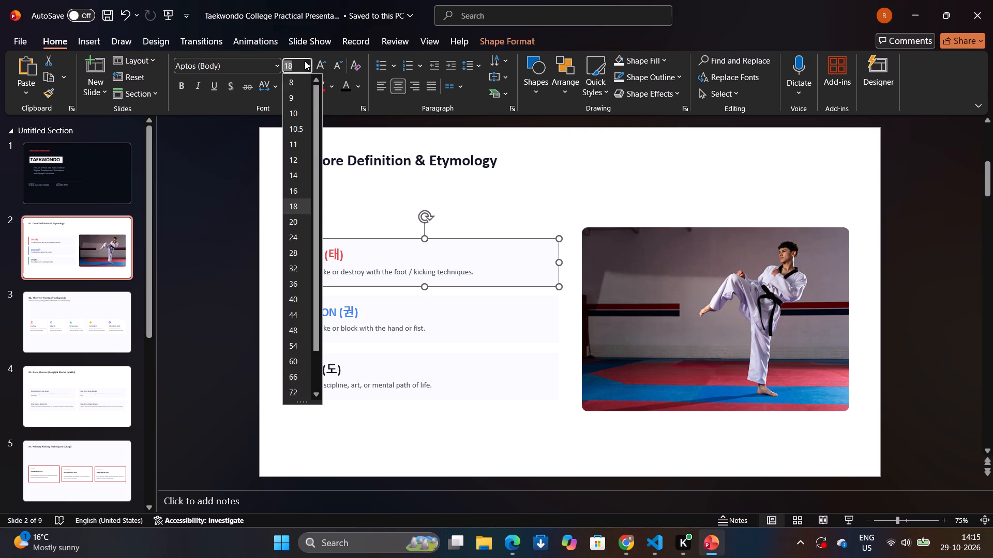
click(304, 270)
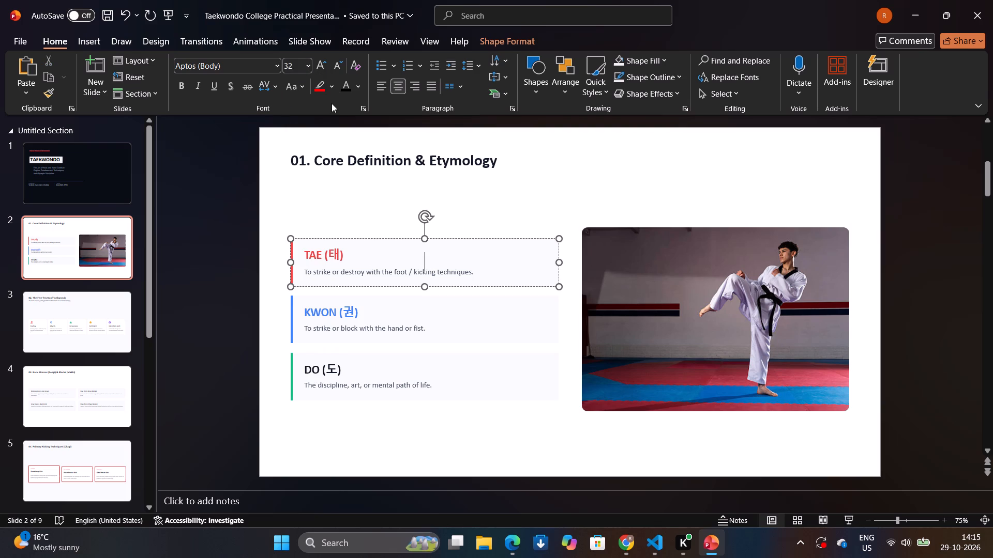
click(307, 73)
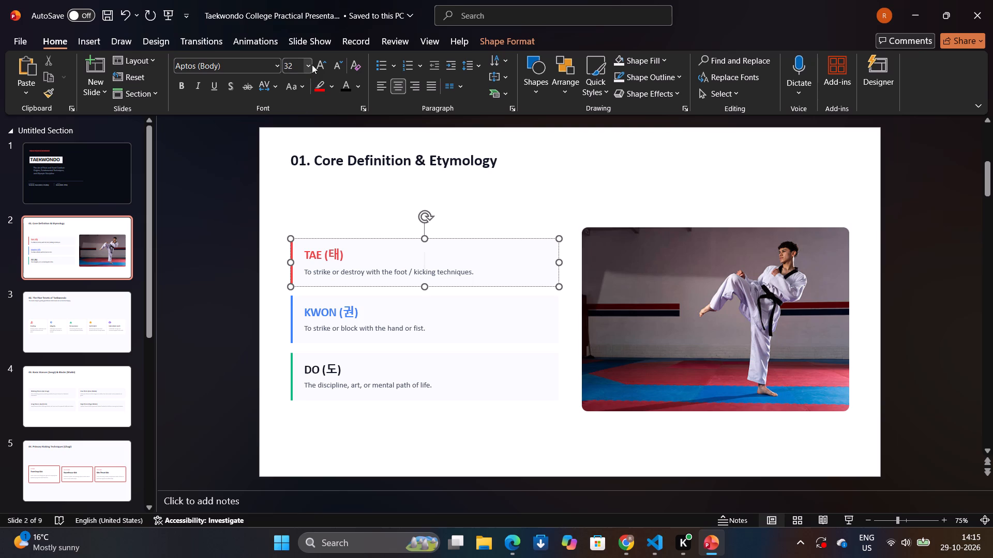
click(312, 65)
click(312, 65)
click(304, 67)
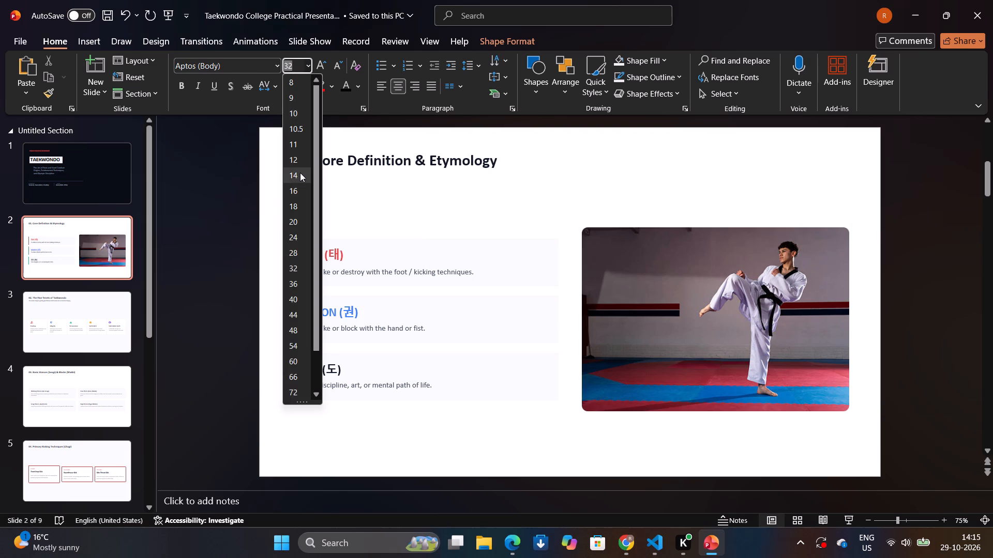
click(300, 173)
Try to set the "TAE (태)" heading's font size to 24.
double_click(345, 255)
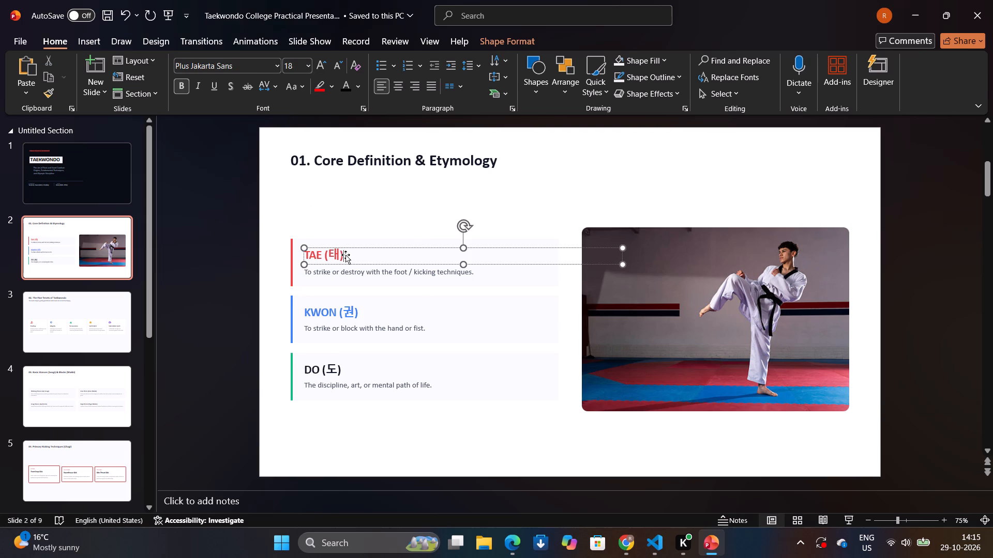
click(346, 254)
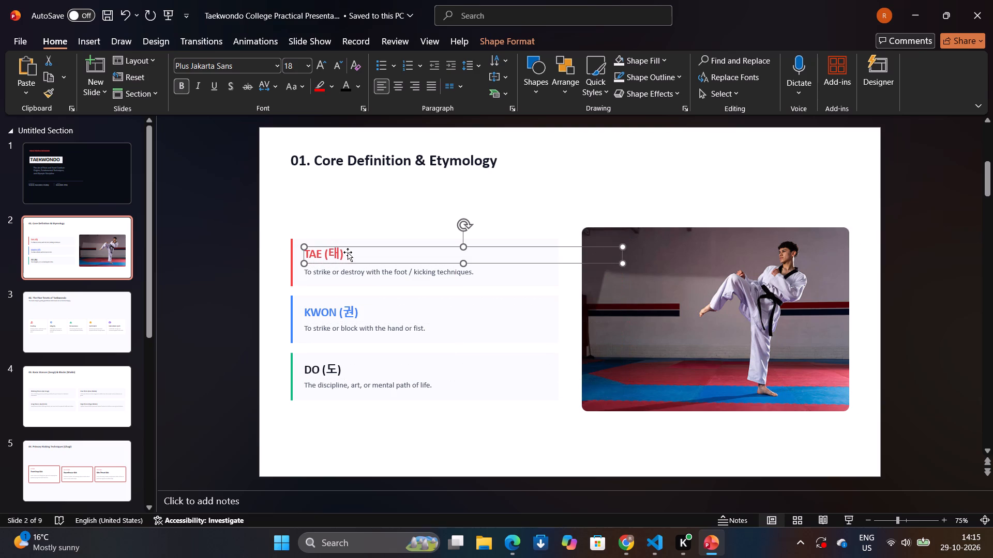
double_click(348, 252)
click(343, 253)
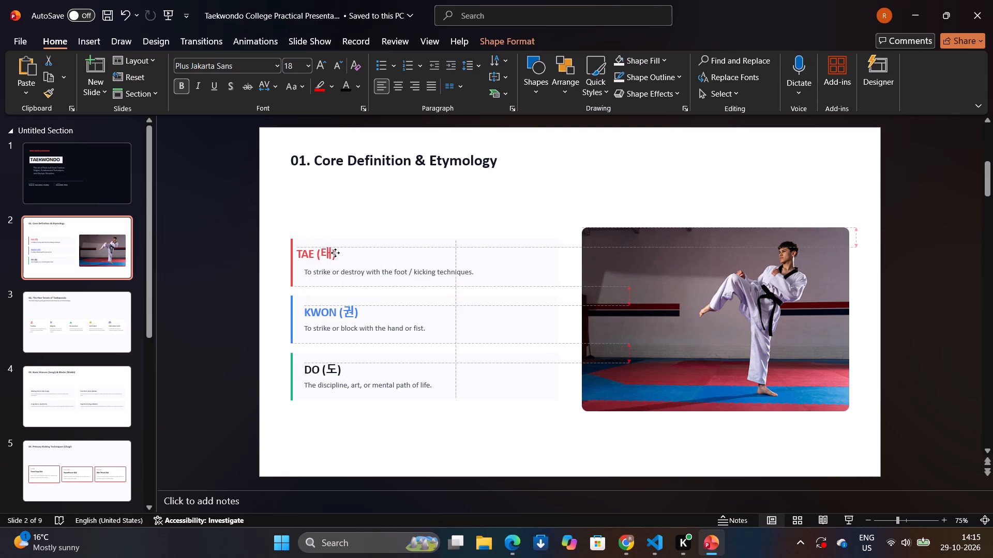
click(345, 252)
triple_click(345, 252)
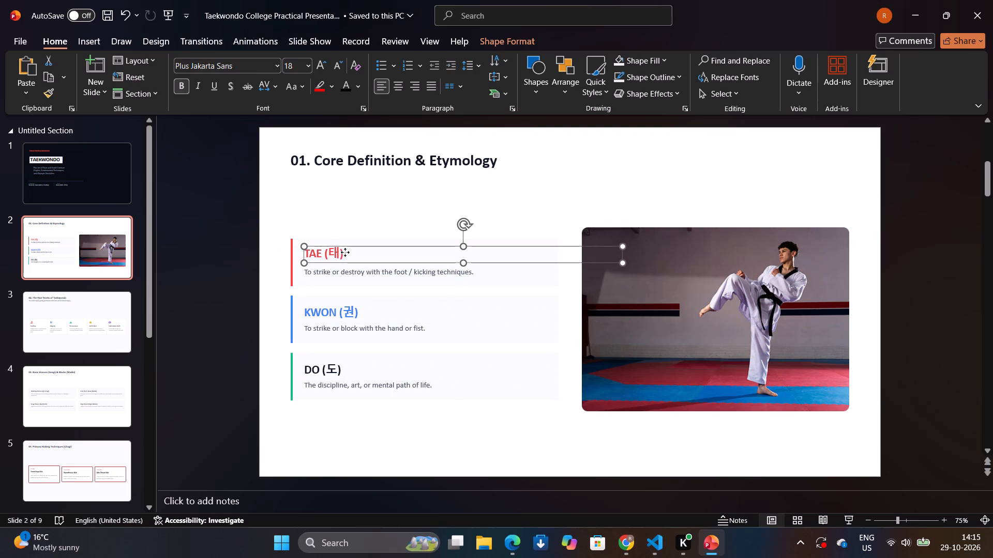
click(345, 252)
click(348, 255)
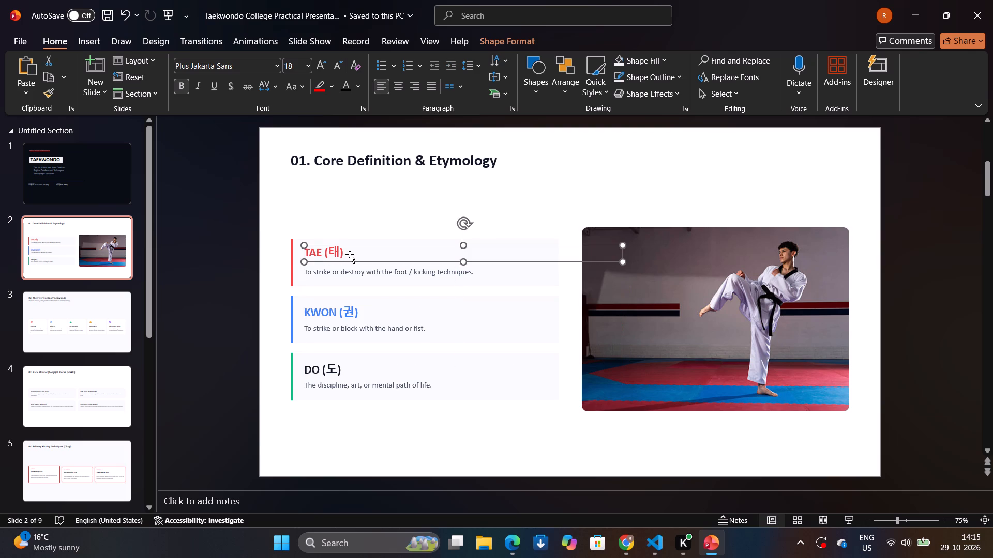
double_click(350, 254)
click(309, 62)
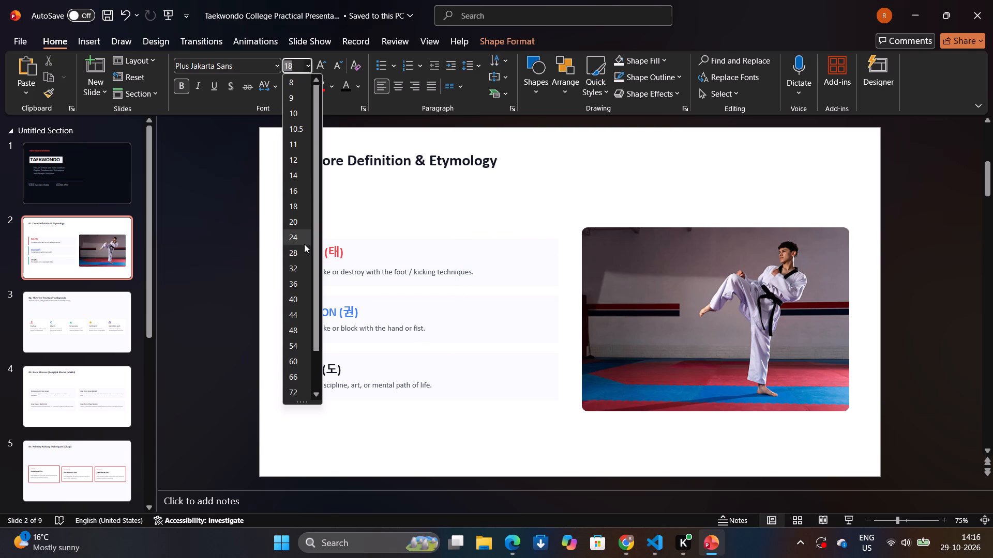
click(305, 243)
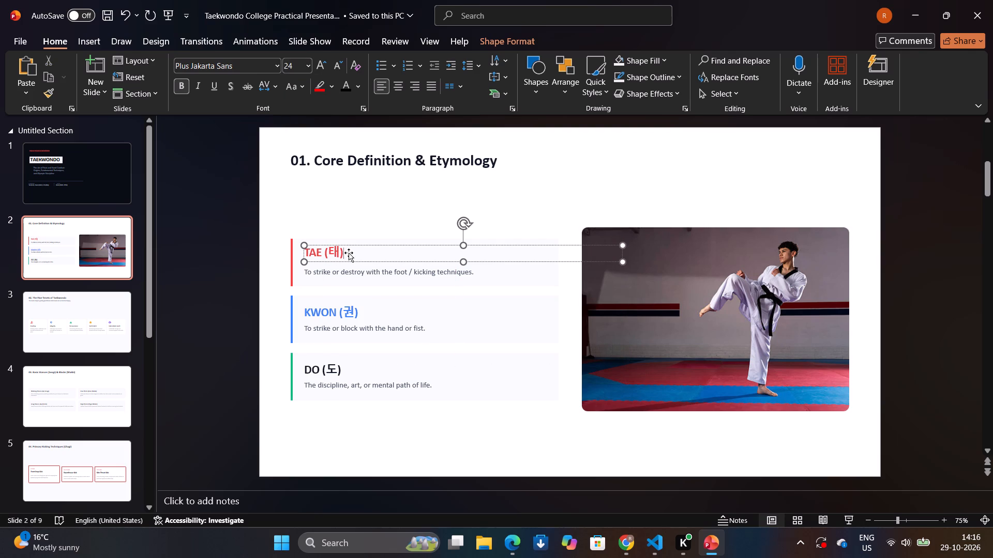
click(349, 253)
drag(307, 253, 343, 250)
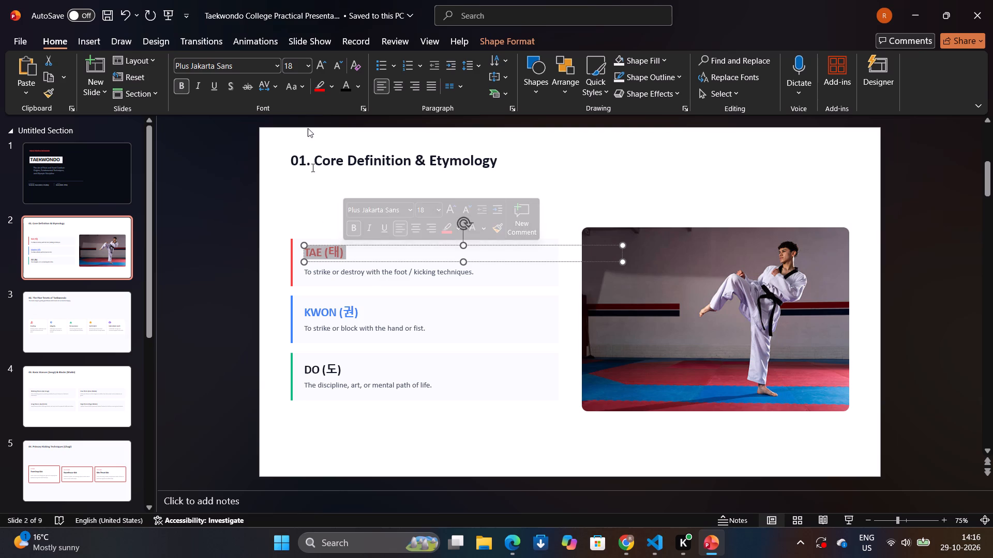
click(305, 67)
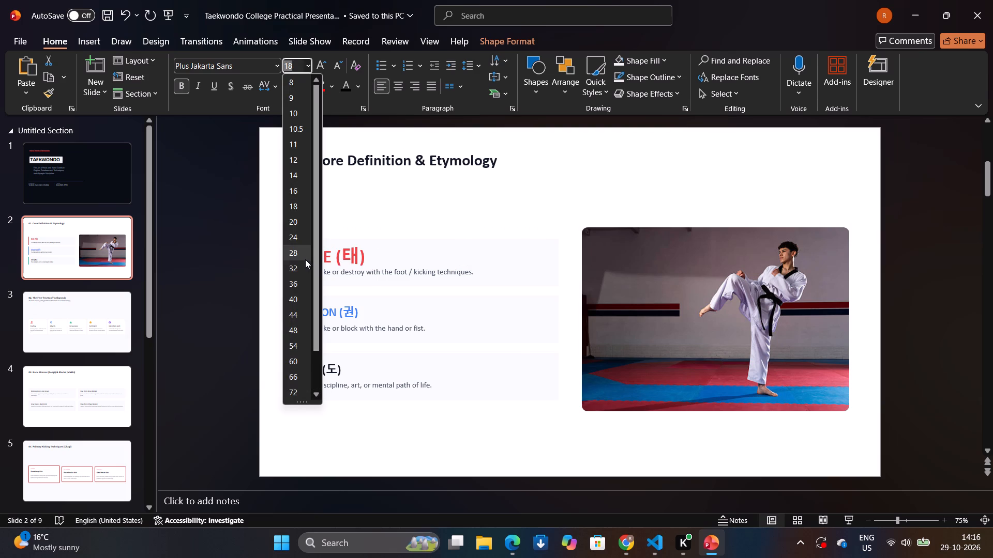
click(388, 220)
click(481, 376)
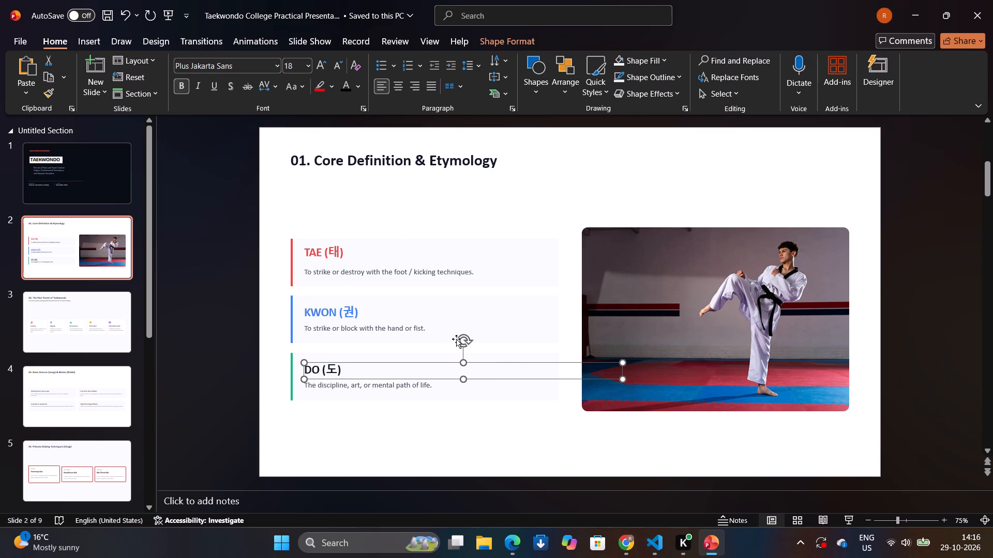
Highlight the KWON (권) description "To strike or block with the hand or fist" in yellow.
triple_click(429, 328)
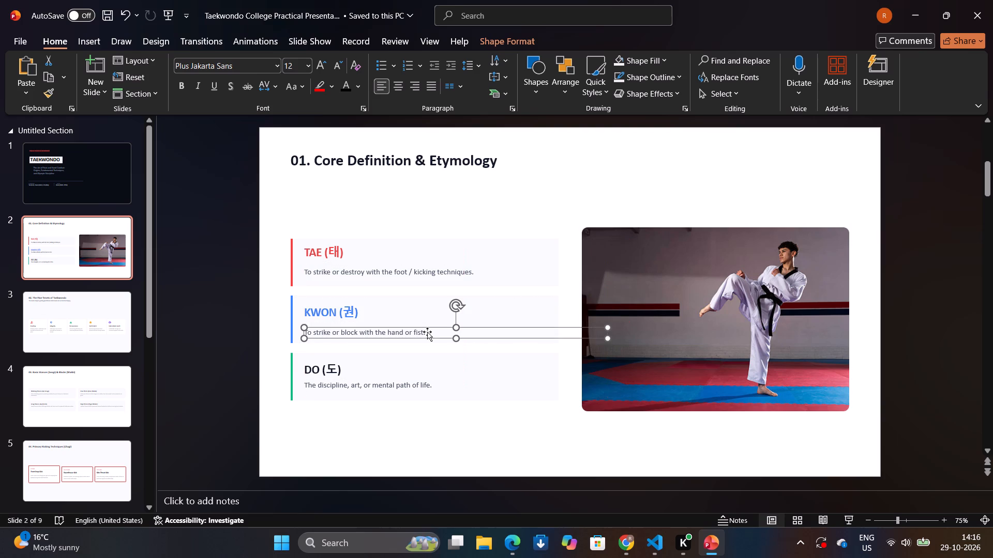
double_click(427, 332)
click(423, 334)
drag(423, 334, 307, 344)
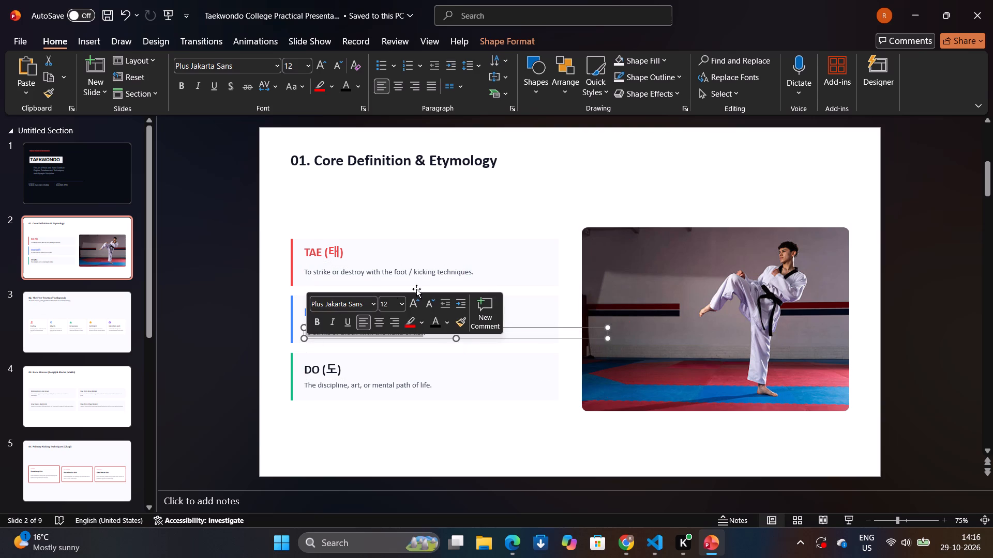
click(420, 323)
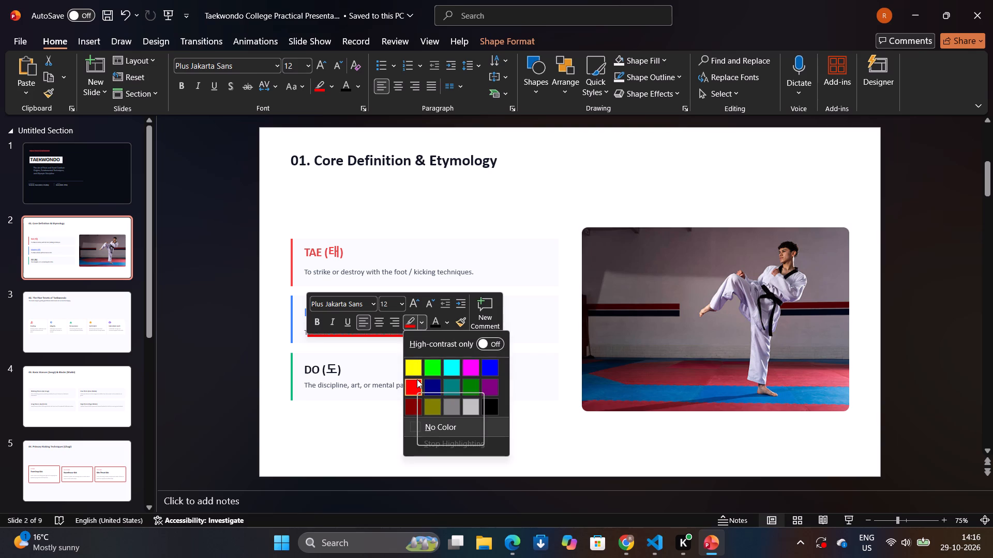
click(417, 365)
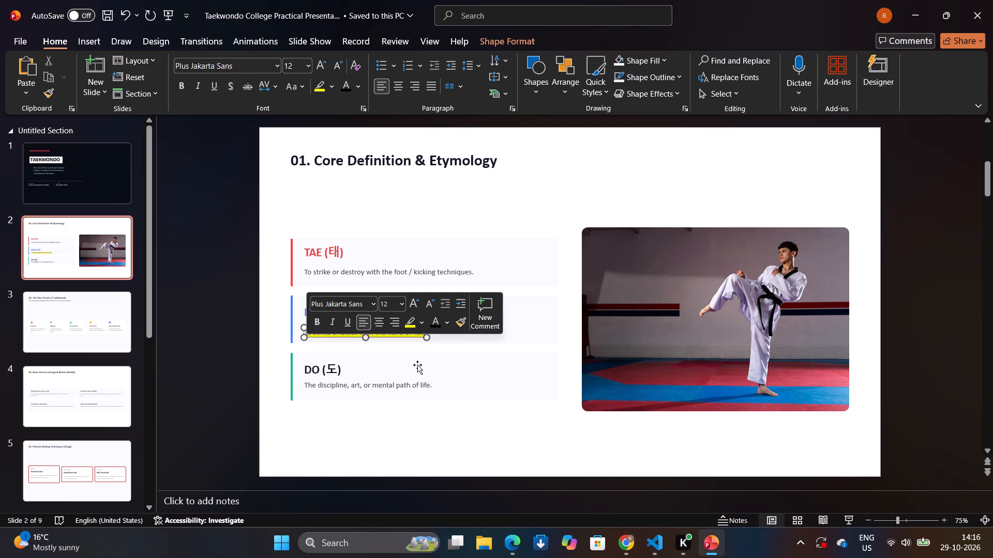
Extend the yellow highlight to the start of the KWON (권) description.
click(431, 361)
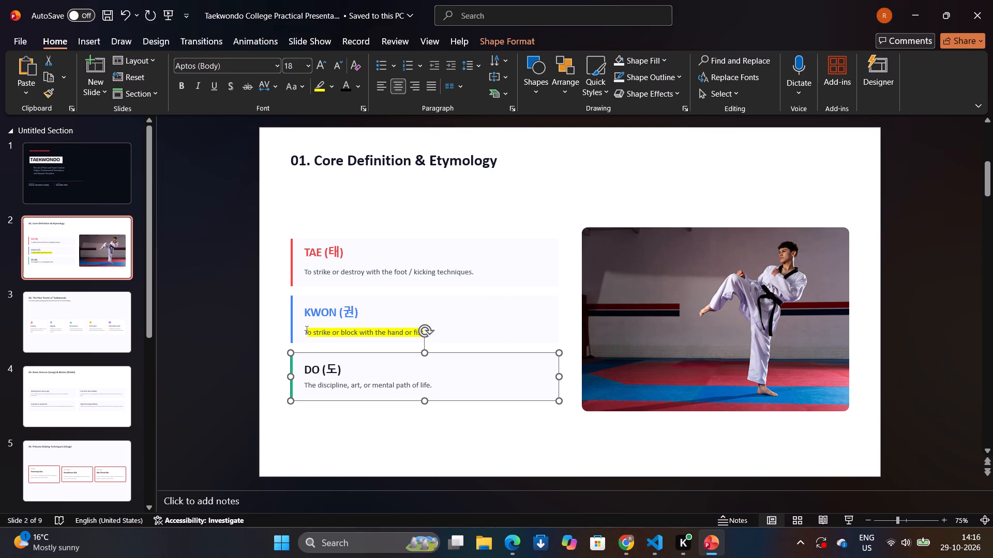
click(307, 333)
double_click(305, 333)
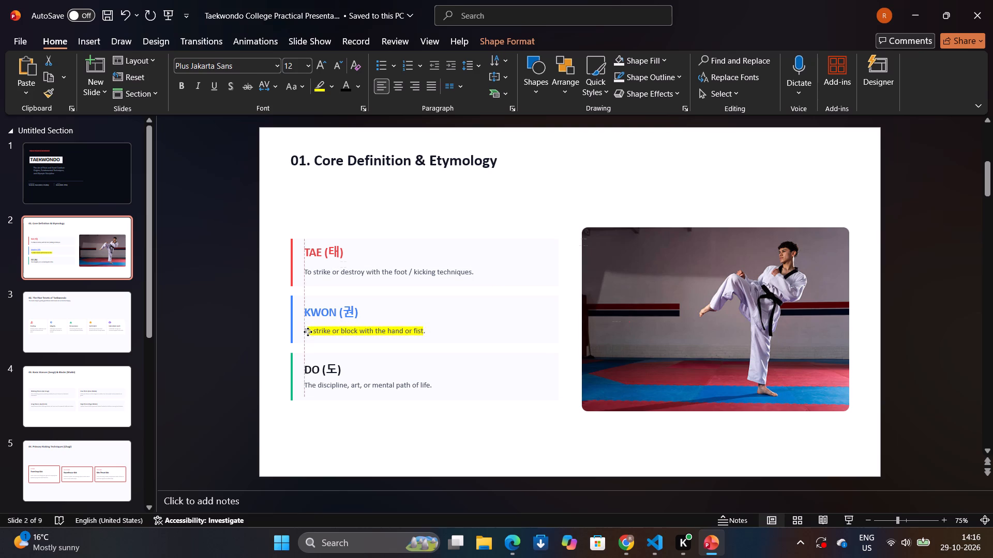
click(306, 332)
click(327, 333)
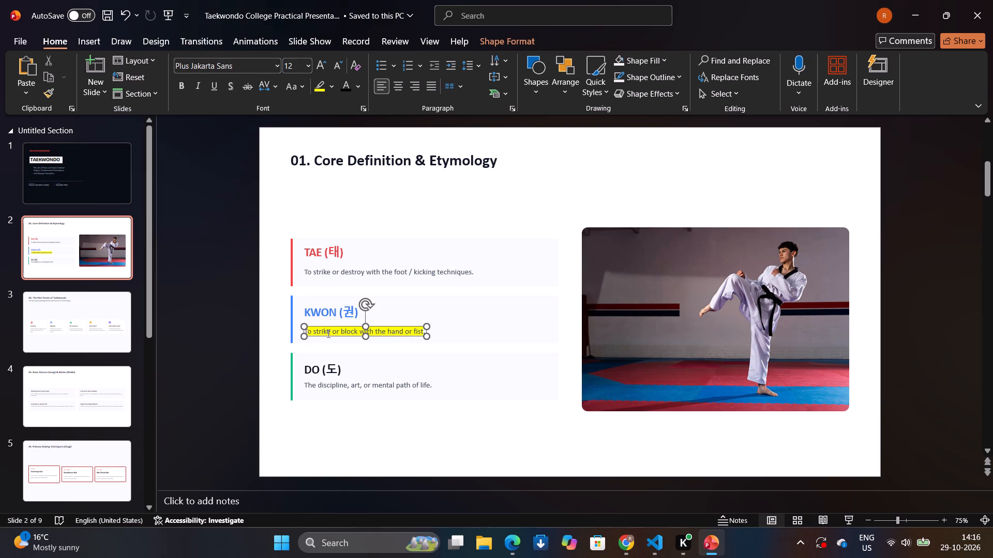
drag(314, 333, 305, 335)
click(418, 314)
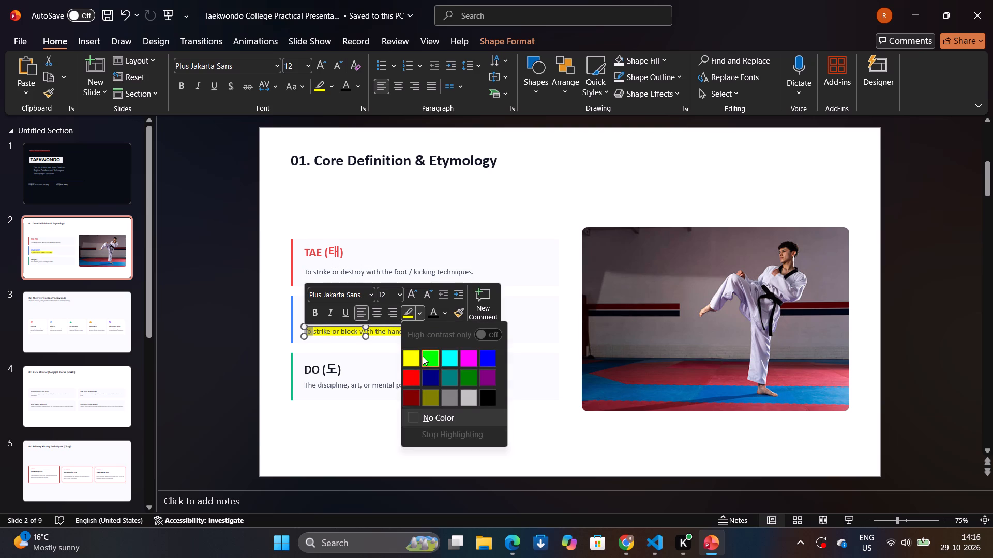
click(413, 358)
click(437, 371)
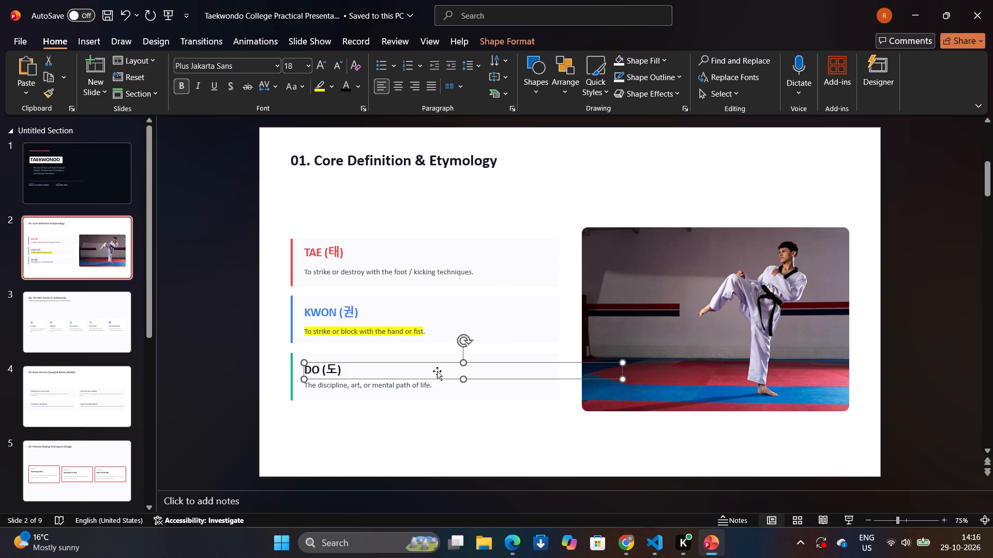
Highlight the TAE (태) description "To strike or destroy with the foot / kicking techniques." in yellow.
drag(473, 269, 449, 278)
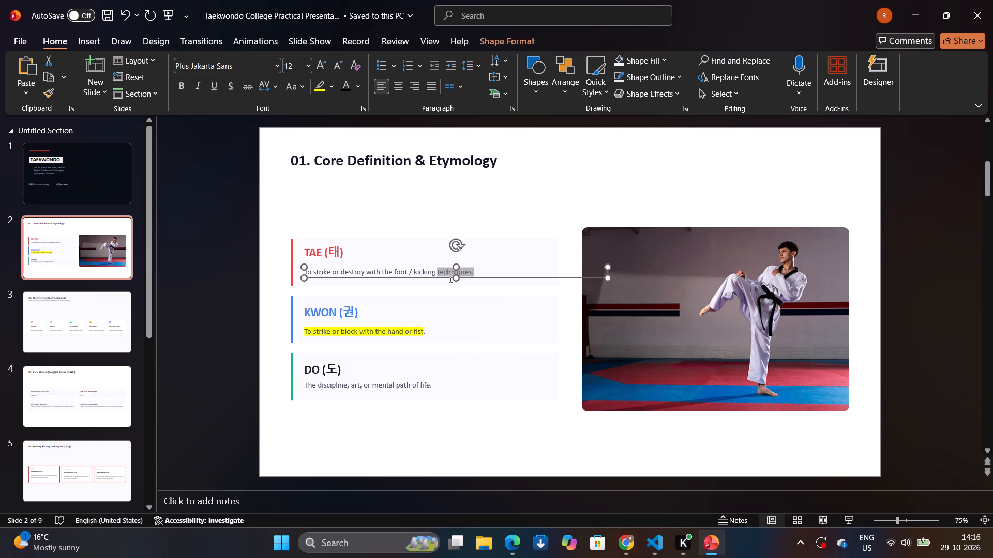
drag(449, 278, 306, 276)
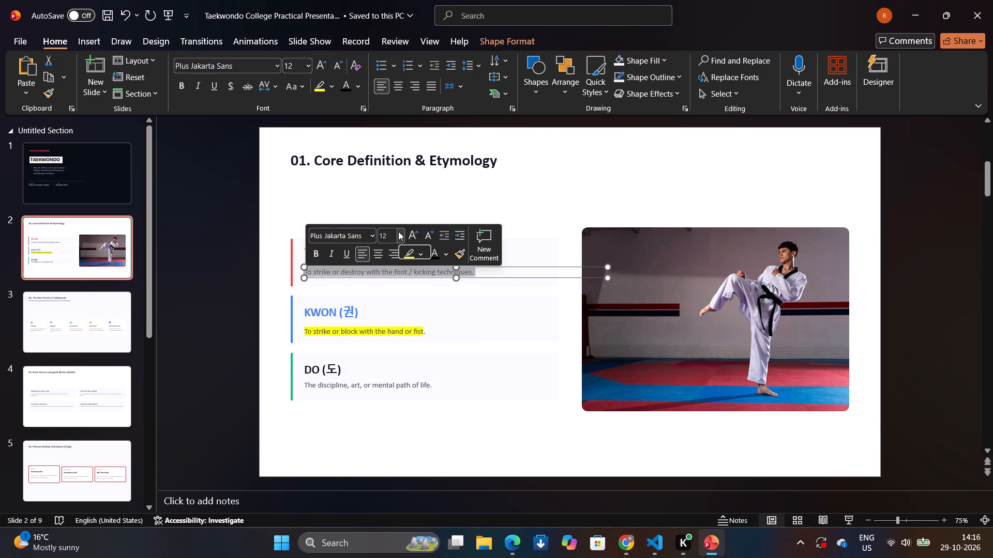
click(423, 254)
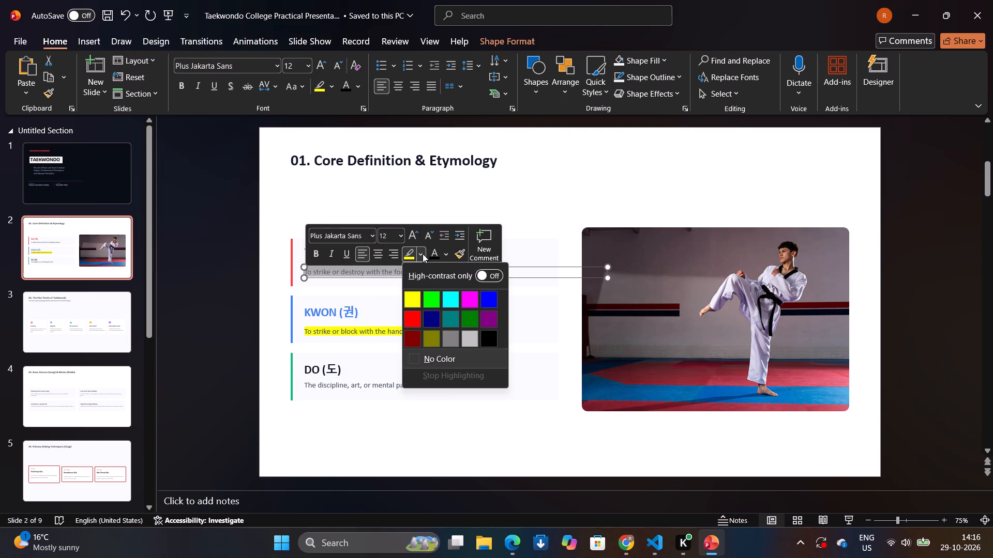
click(413, 300)
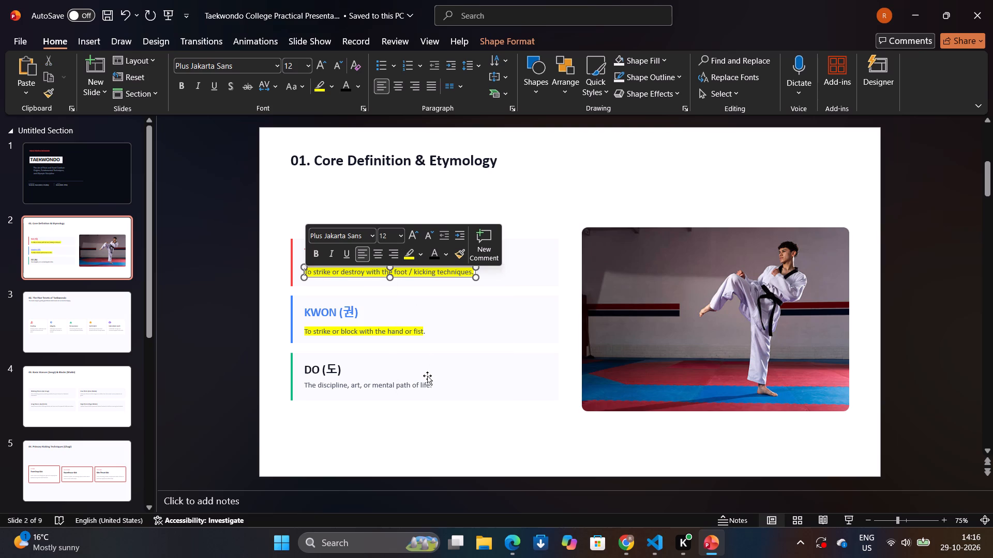
Highlight the DO (도) description "The discipline, art, or mental path of life." in yellow.
click(435, 382)
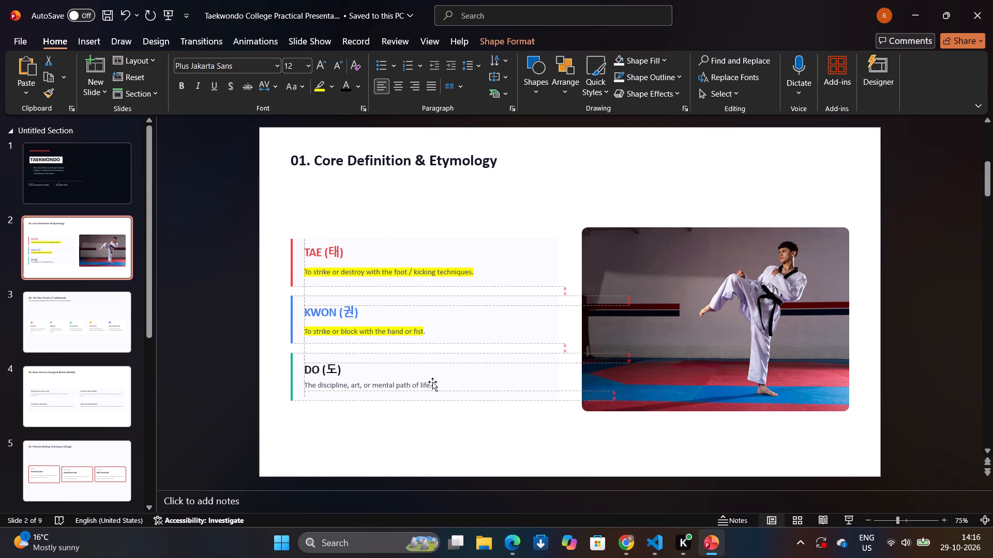
click(432, 382)
drag(432, 382, 427, 380)
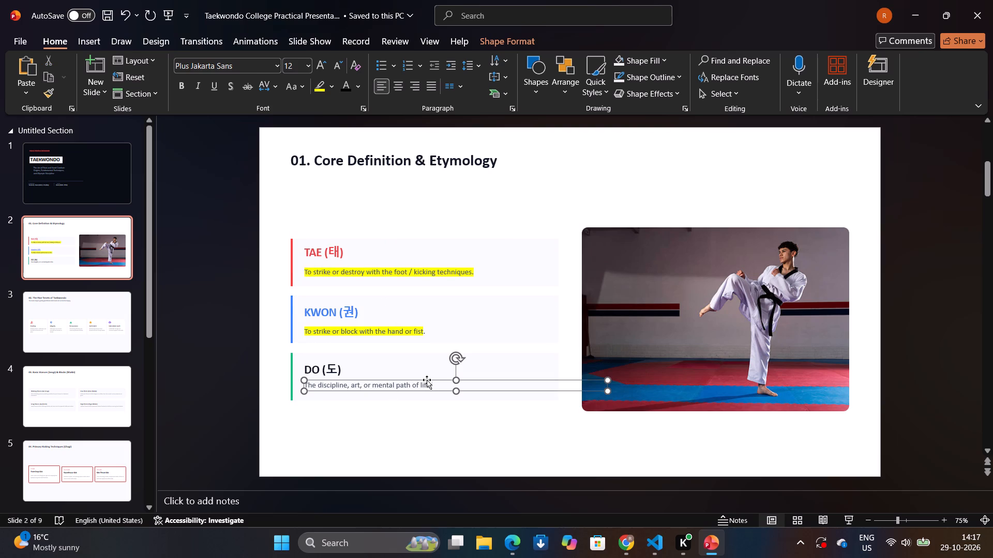
drag(427, 380, 427, 383)
click(427, 383)
click(431, 385)
drag(431, 385, 310, 391)
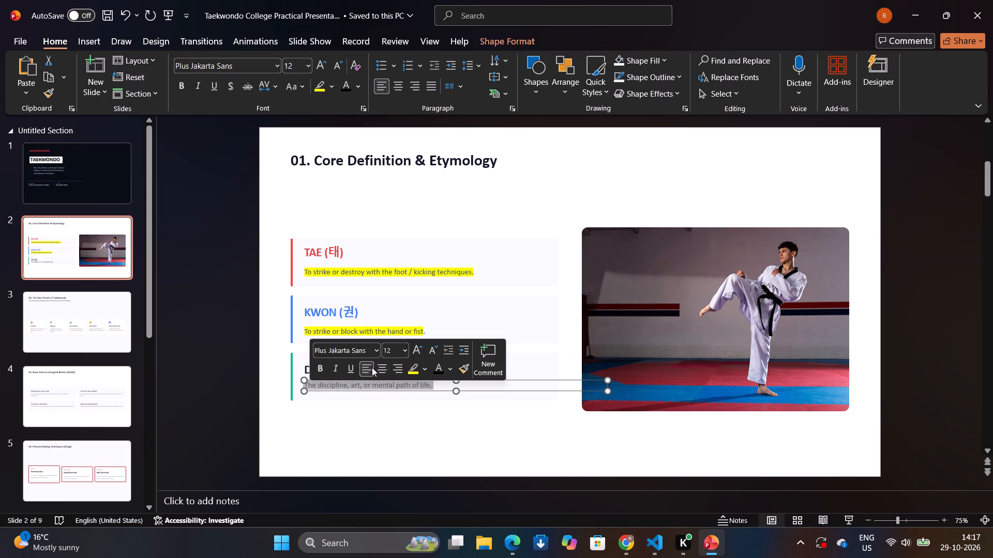
click(423, 372)
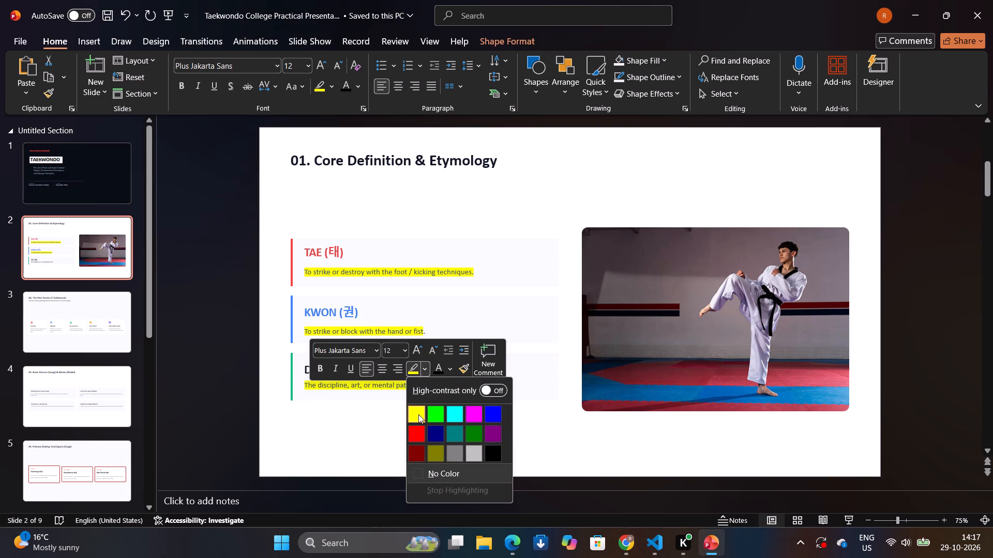
click(418, 414)
click(460, 411)
Move the "01. Core Definition & Etymology" title slightly to the right and down on its slide.
scroll(541, 156, up, 1)
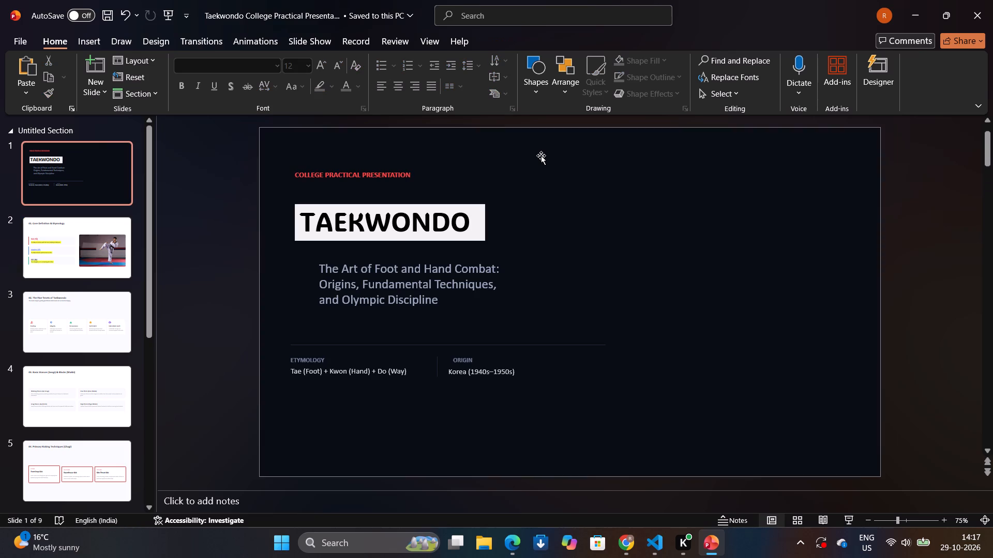
scroll(541, 156, up, 1)
scroll(541, 156, down, 1)
scroll(541, 156, up, 1)
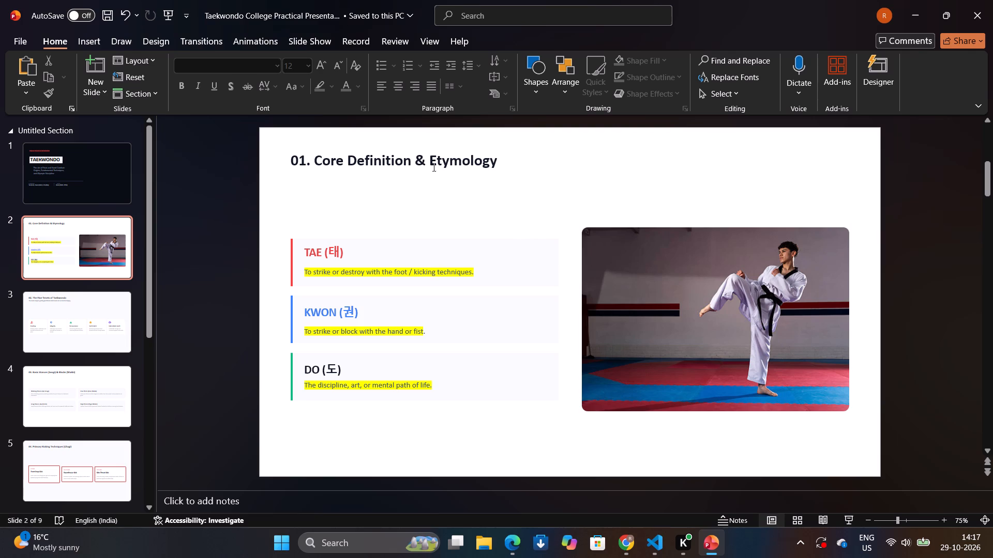
click(285, 160)
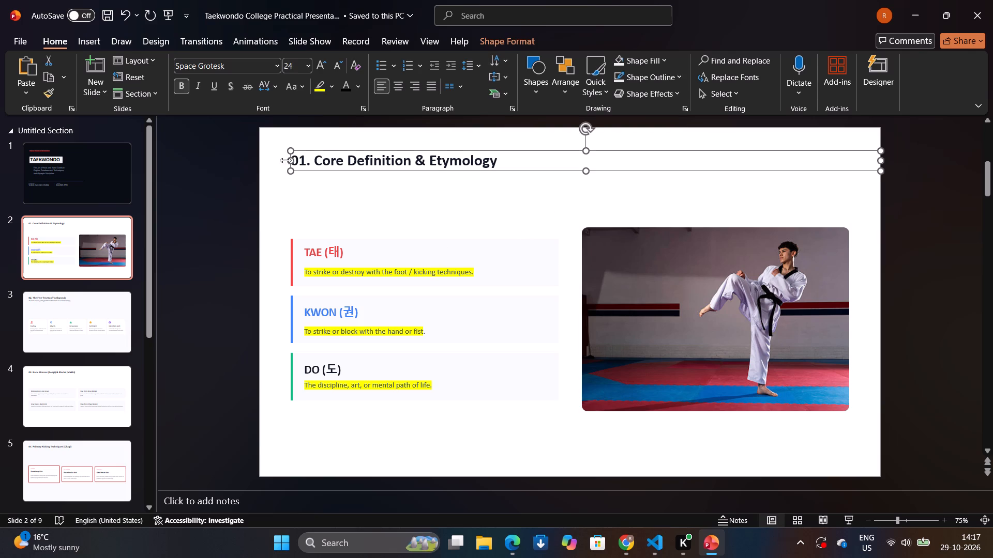
drag(285, 160, 294, 164)
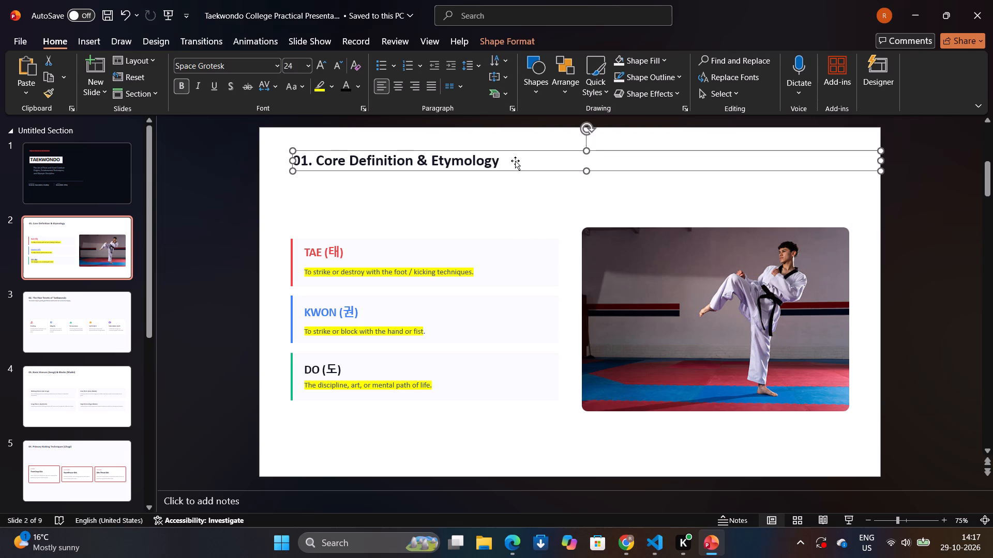
double_click(515, 161)
drag(515, 161, 507, 161)
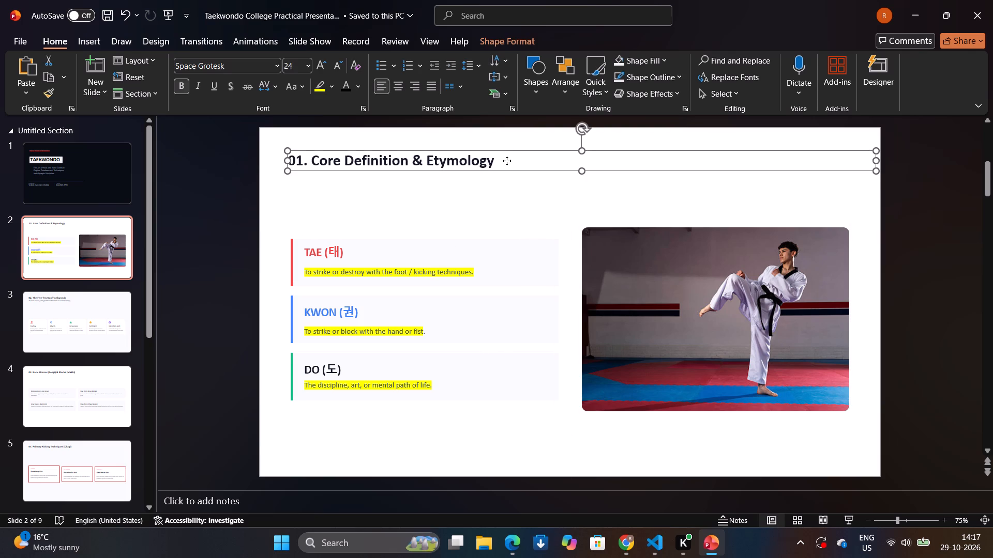
double_click(507, 161)
drag(507, 161, 517, 162)
click(517, 162)
drag(517, 162, 522, 168)
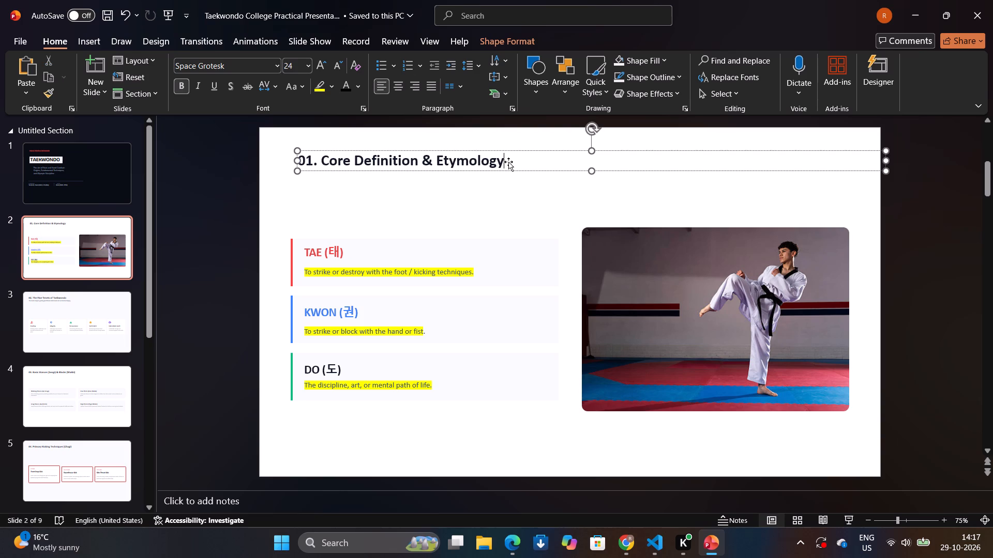
drag(508, 161, 521, 162)
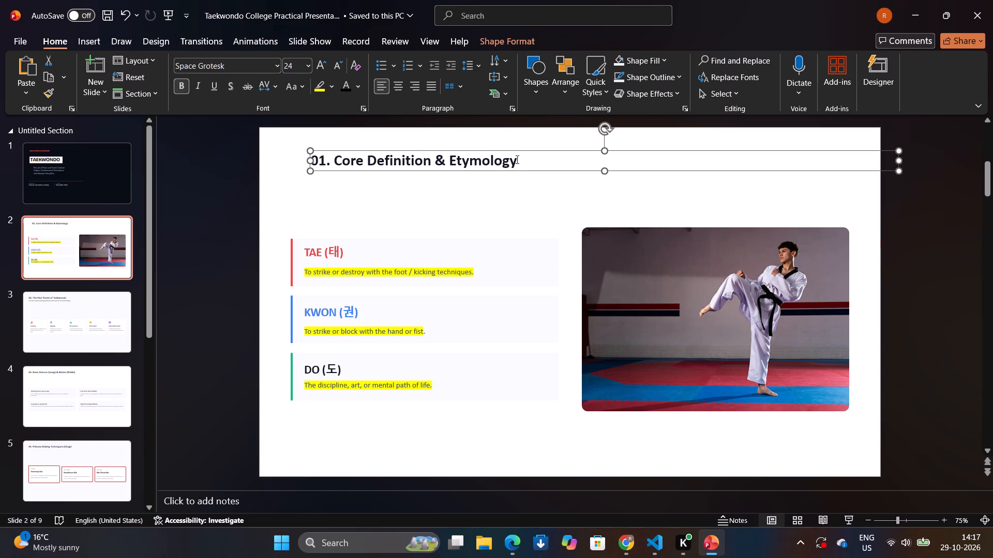
click(518, 160)
click(527, 164)
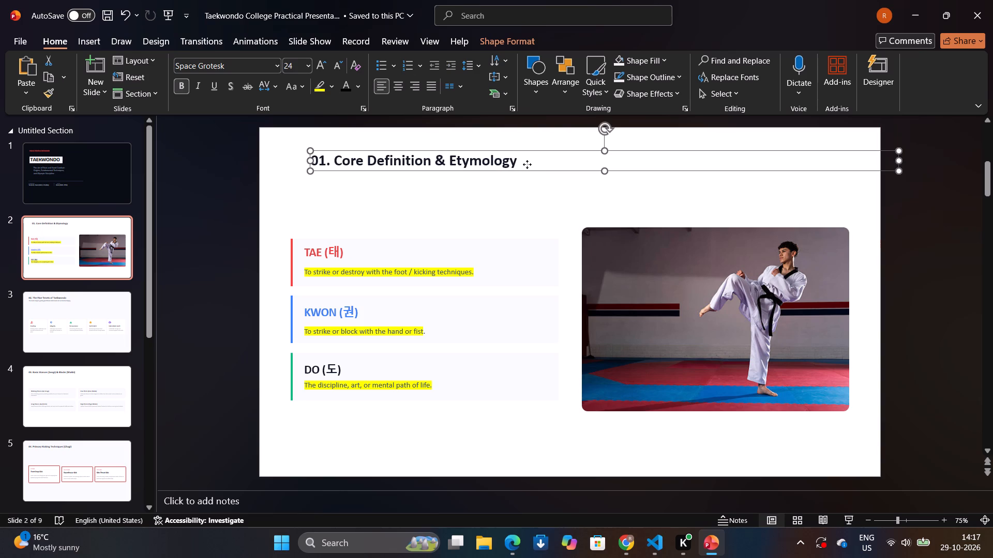
click(527, 164)
drag(527, 164, 525, 158)
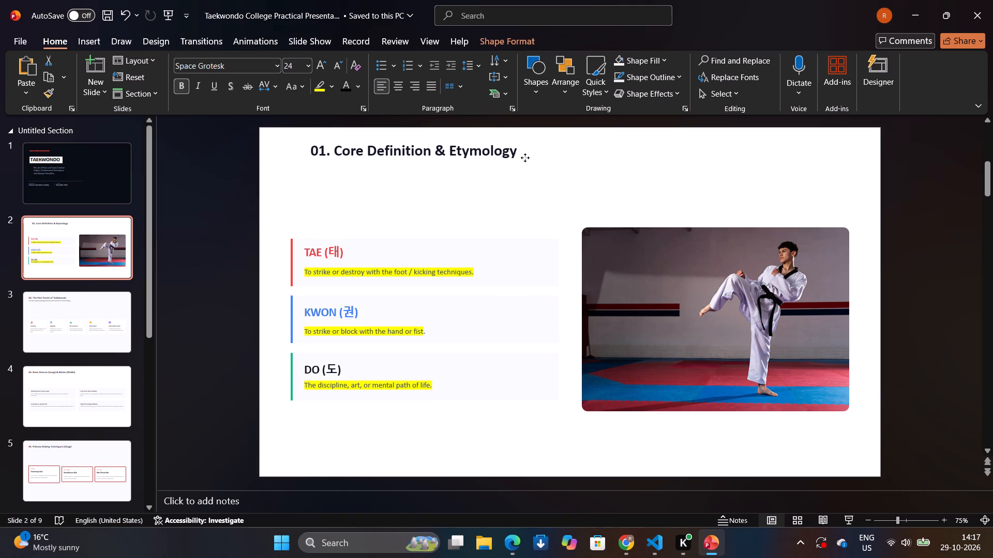
drag(525, 158, 526, 171)
triple_click(526, 171)
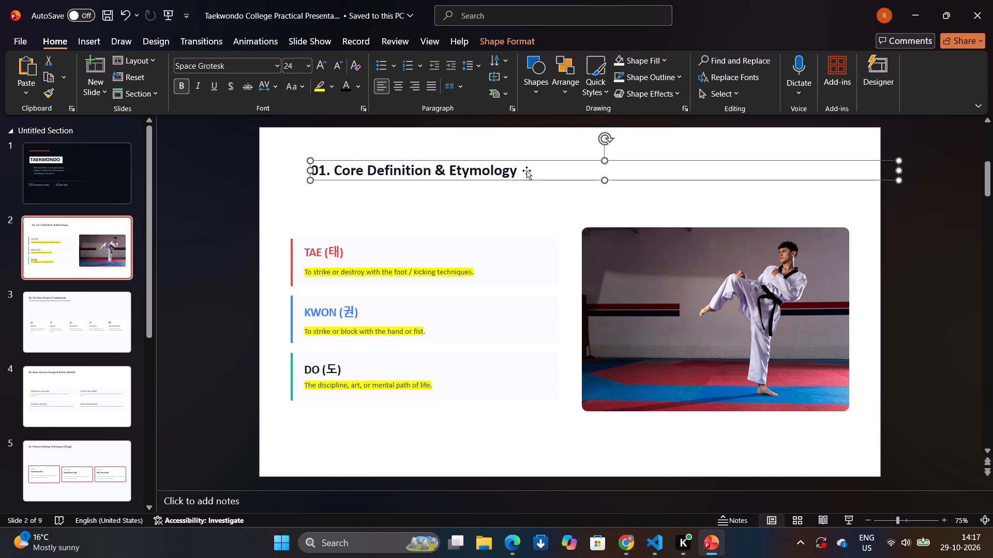
click(527, 171)
key(Left)
Set the "01. Core Definition & Etymology" title's font to Sitka Small Semibold.
drag(322, 173, 502, 164)
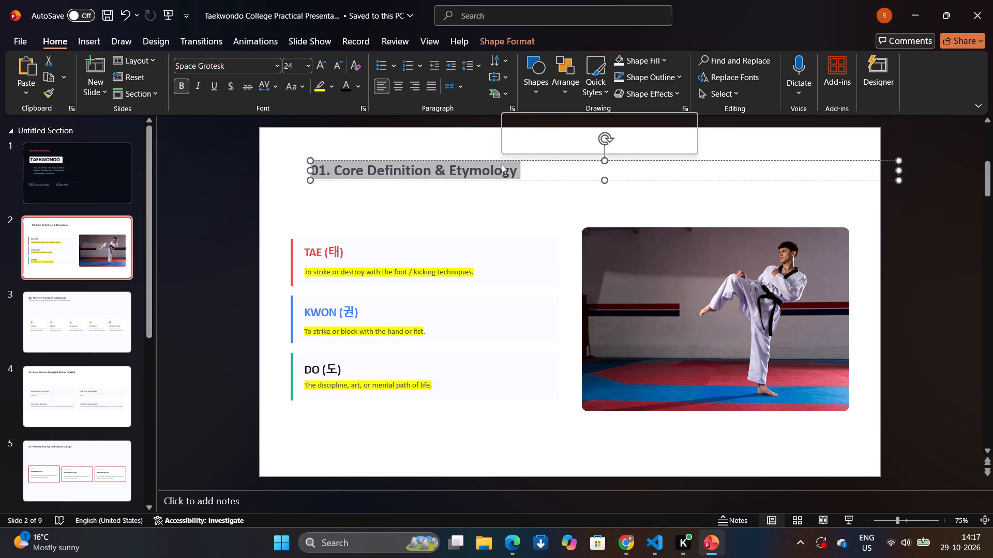
click(567, 121)
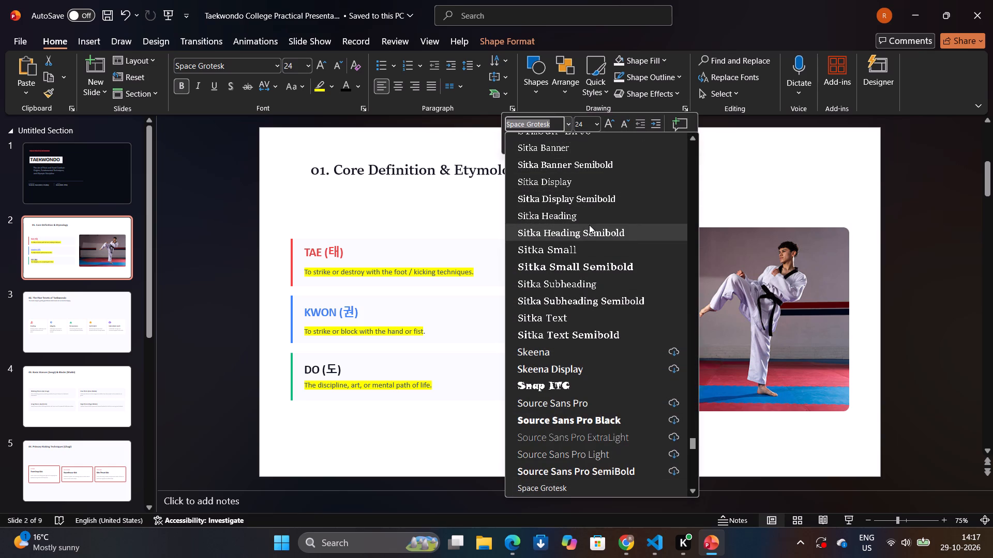
click(594, 260)
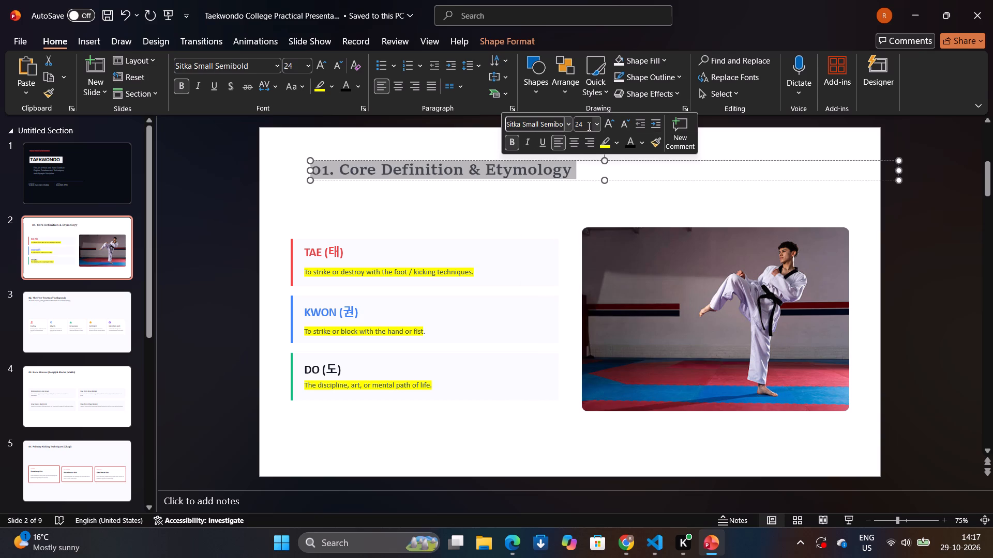
Color the "01. Core Definition & Etymology" title text with the darkest shade of the black theme color.
click(613, 139)
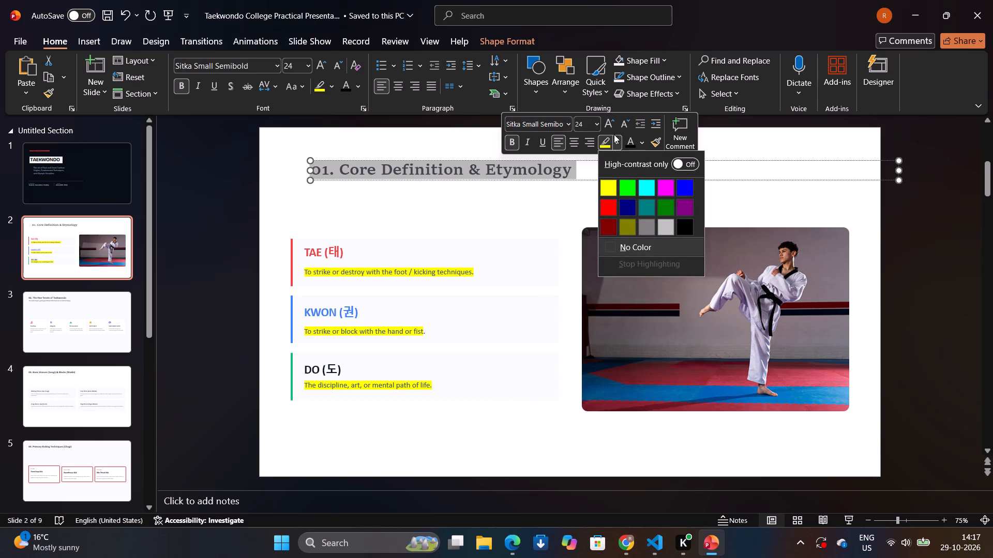
click(643, 144)
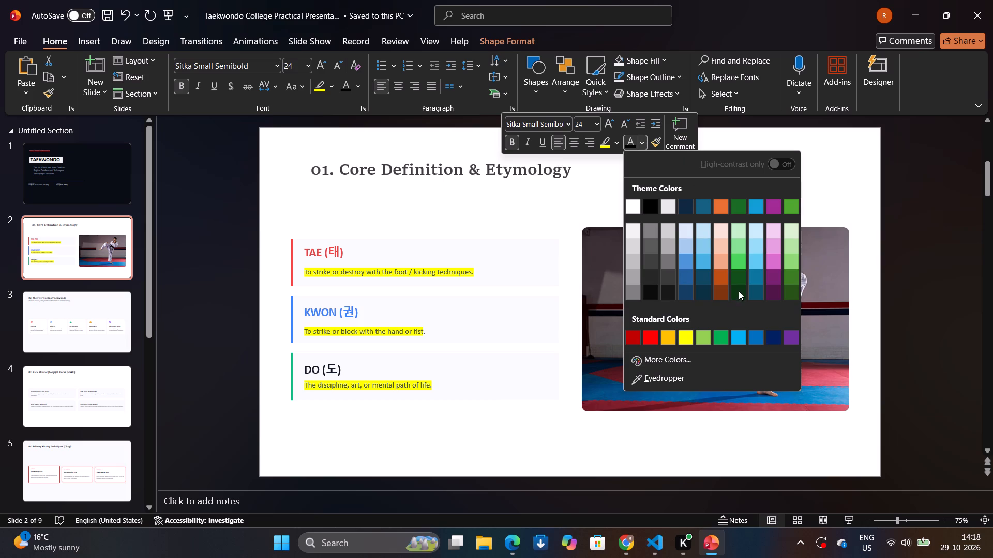
click(649, 291)
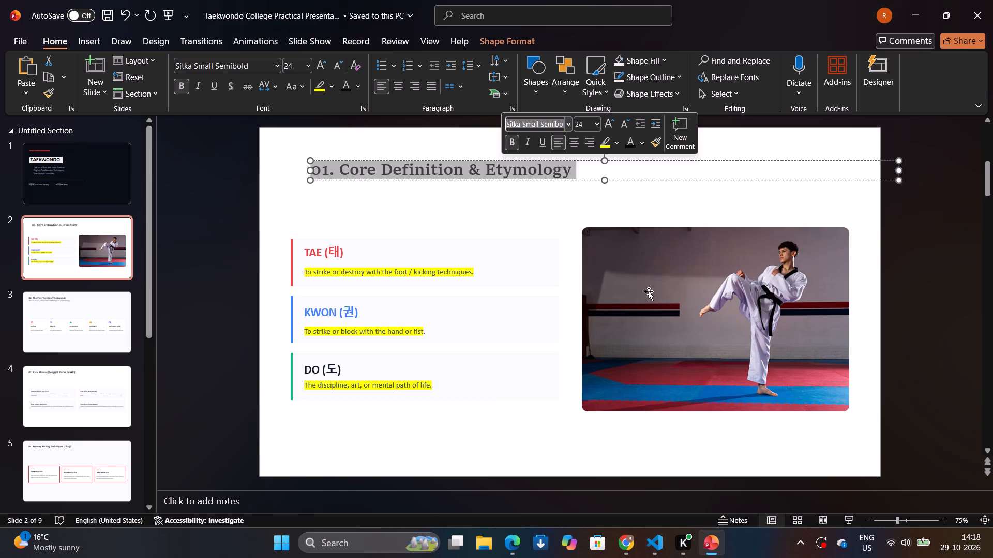
click(534, 221)
Look over the title, closing and Core Definition slides, ending on "02. The Five Tenets of Taekwondo".
scroll(534, 221, up, 1)
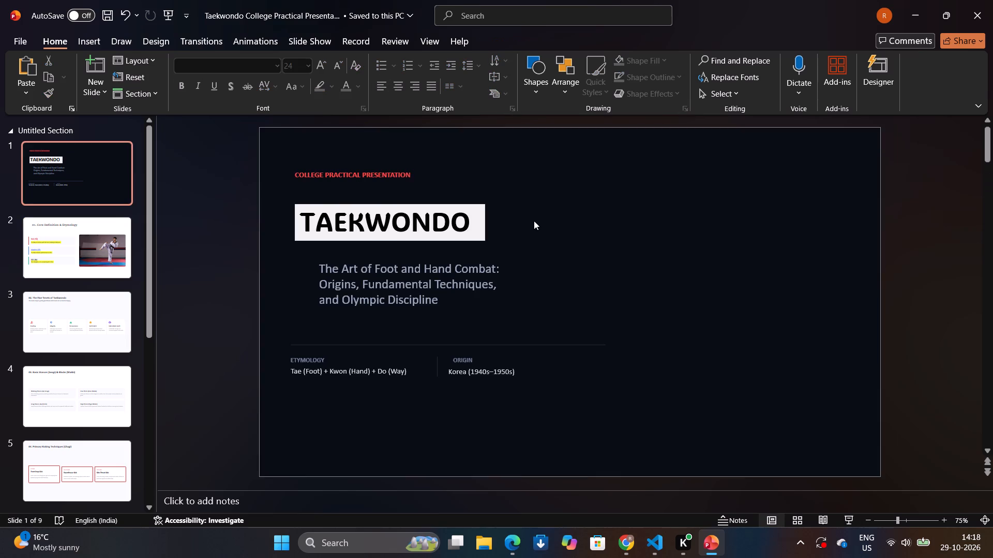
scroll(534, 221, up, 2)
scroll(642, 196, up, 1)
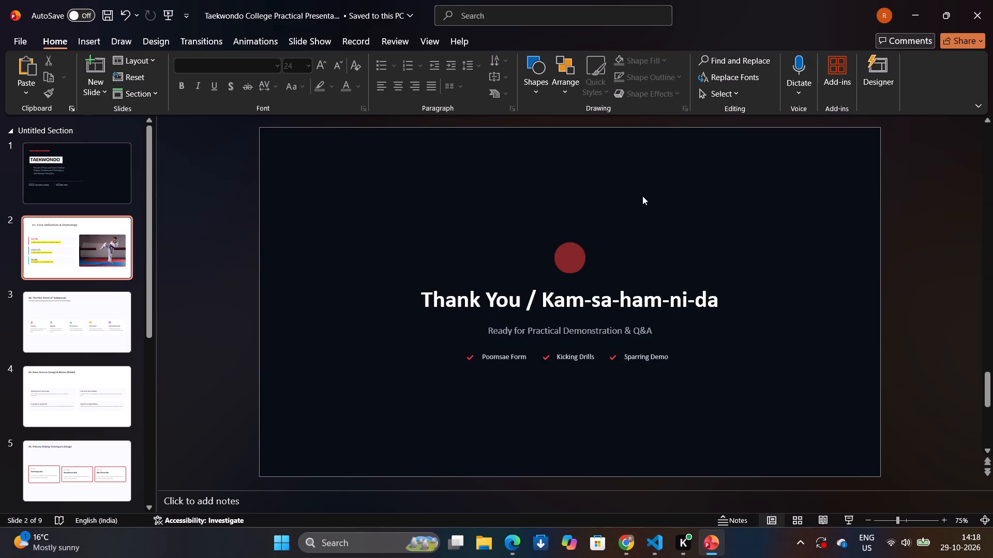
scroll(642, 196, up, 10)
scroll(642, 196, down, 1)
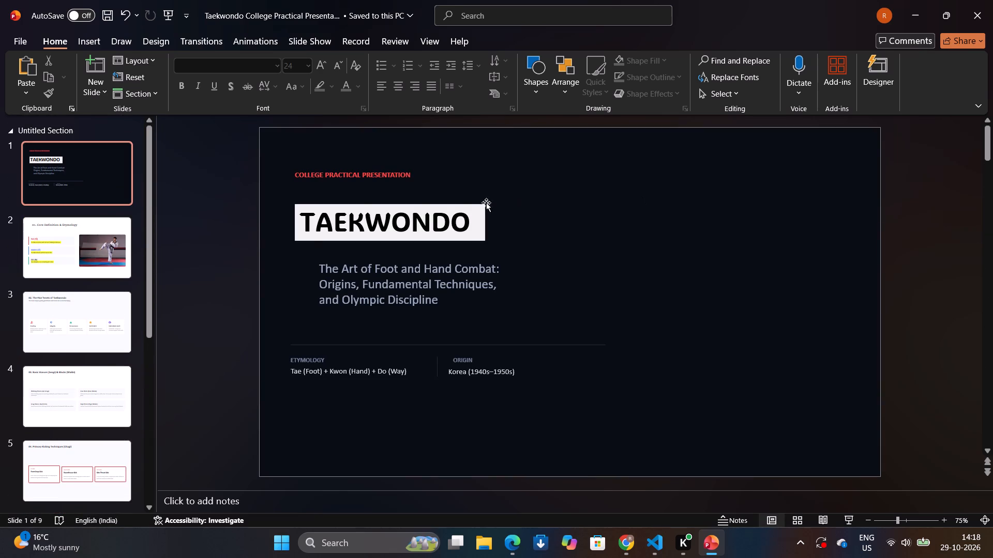
click(104, 243)
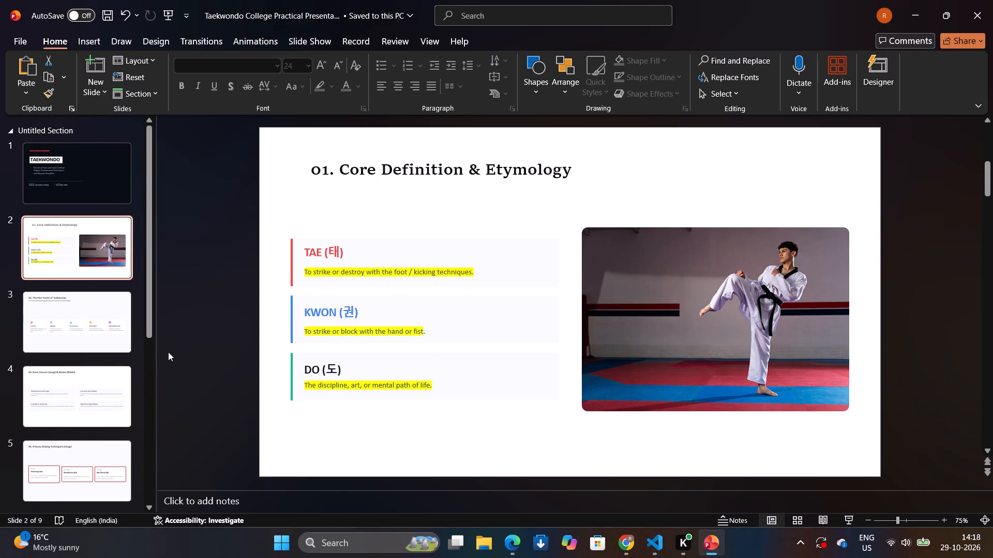
click(111, 332)
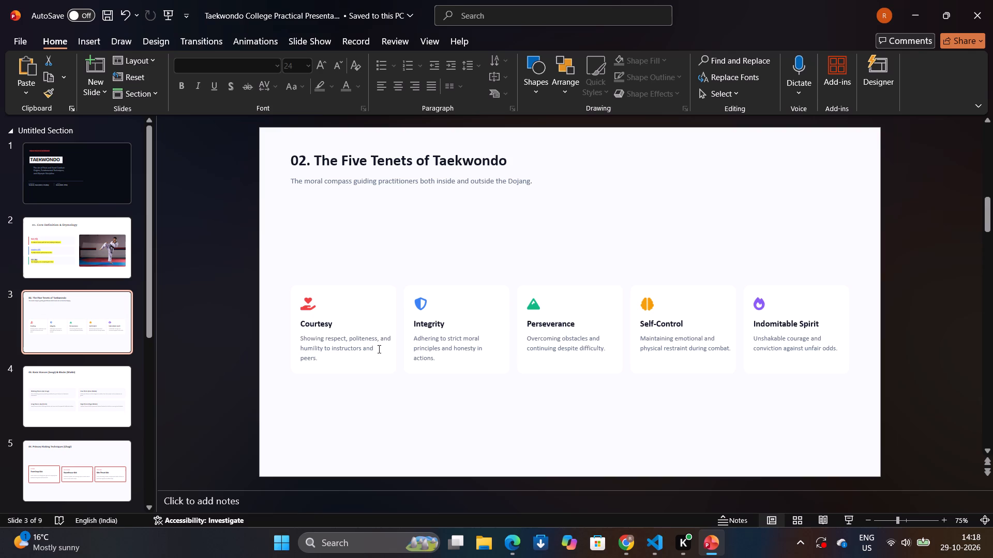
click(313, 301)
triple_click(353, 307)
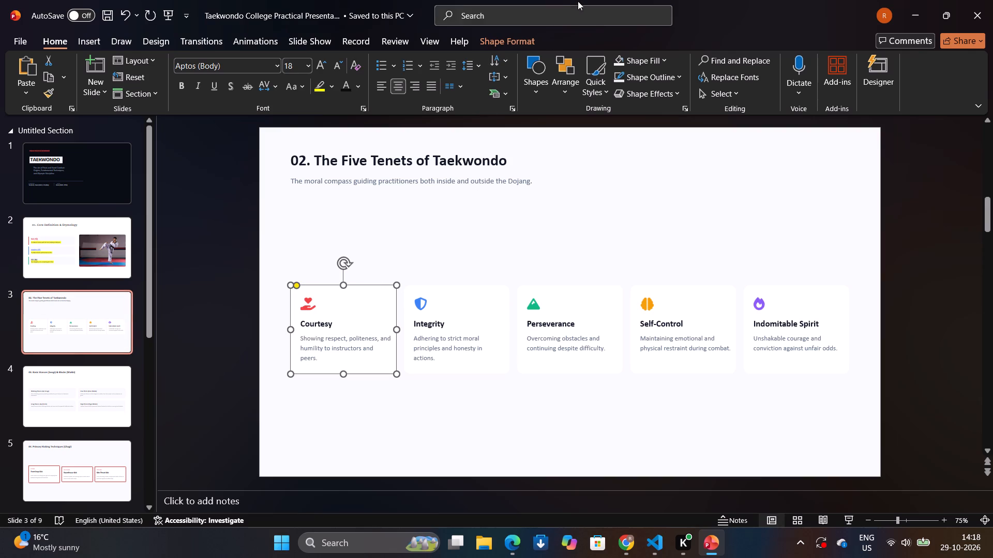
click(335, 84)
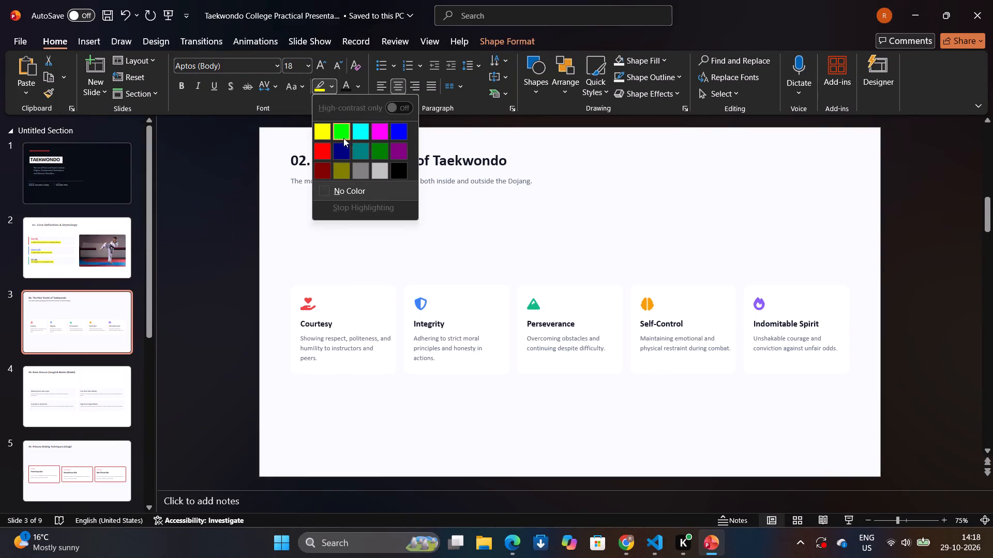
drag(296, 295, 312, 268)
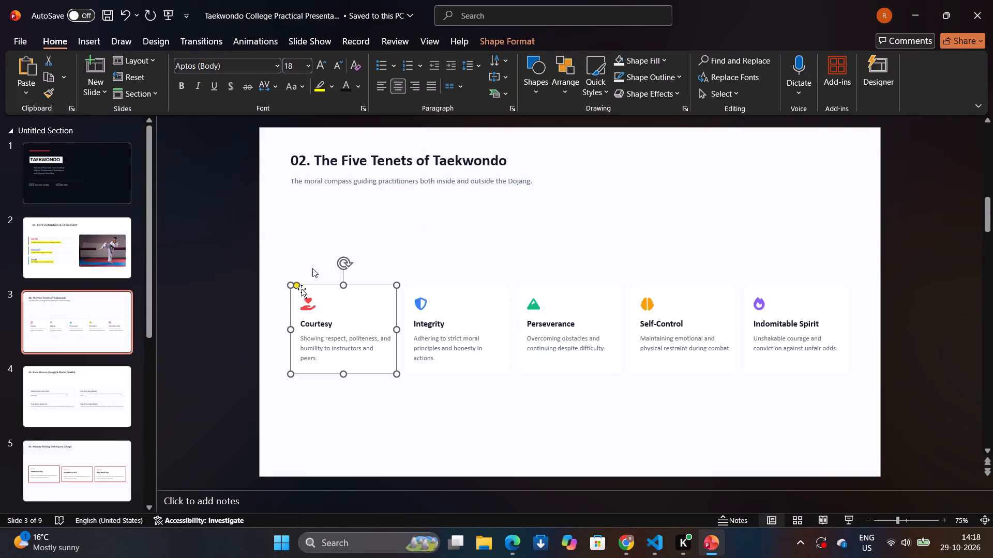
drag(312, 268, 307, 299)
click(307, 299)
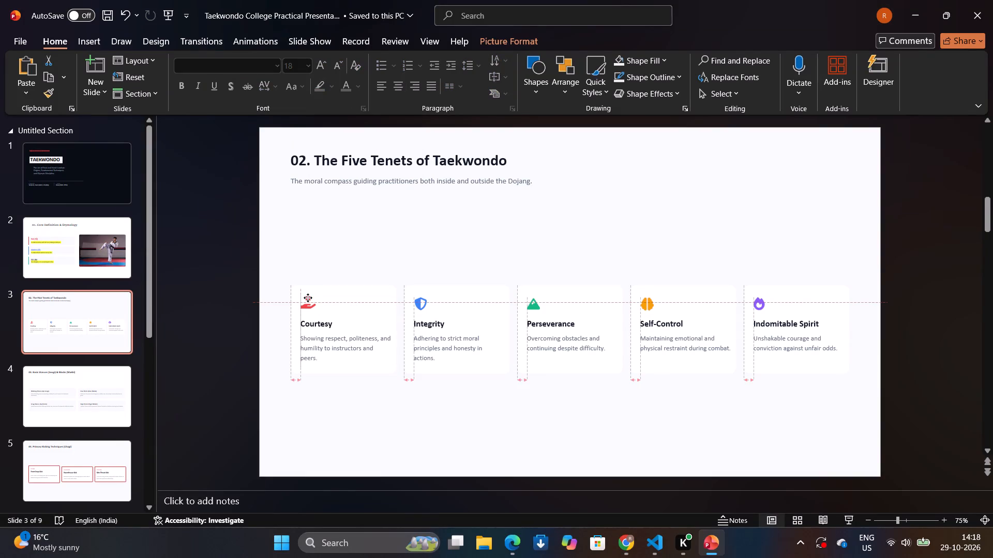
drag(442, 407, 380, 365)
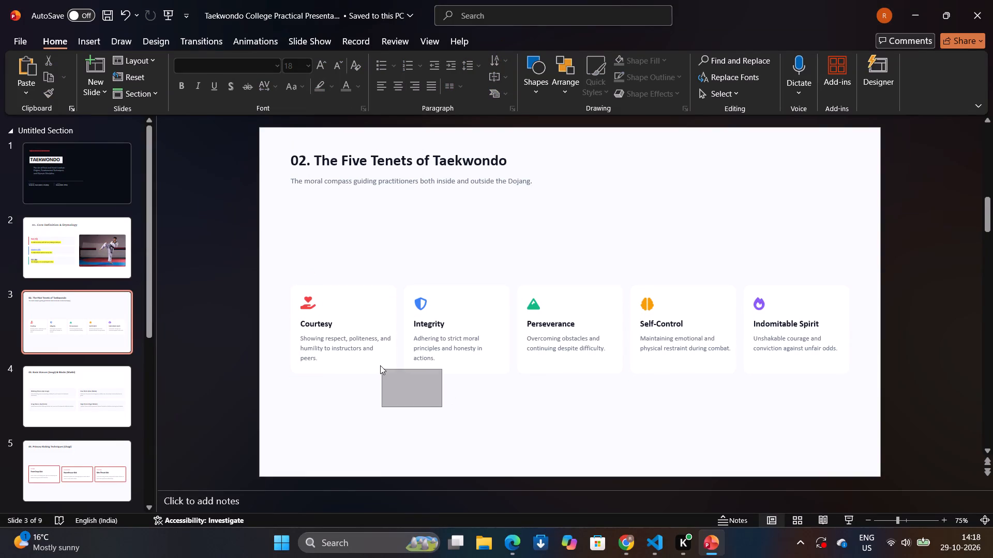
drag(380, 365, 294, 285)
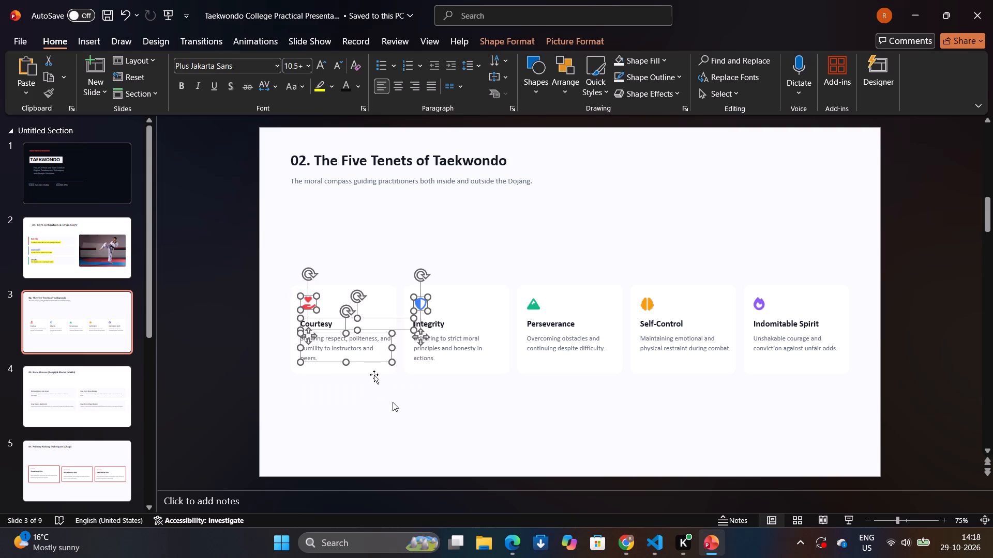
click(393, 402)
Shift the Courtesy card's white background shape slightly to the left, leaving its icon and text in place.
drag(387, 365, 362, 360)
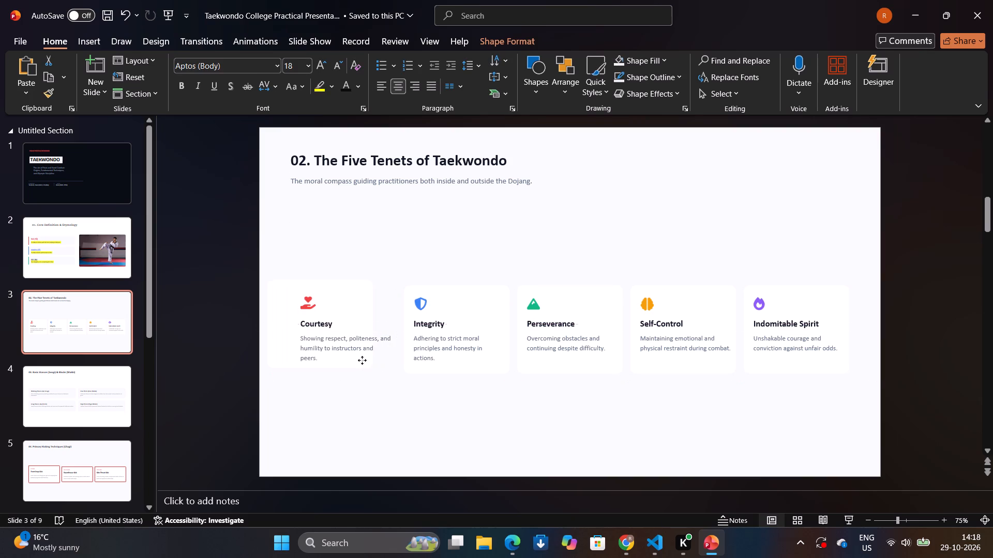
drag(362, 360, 367, 364)
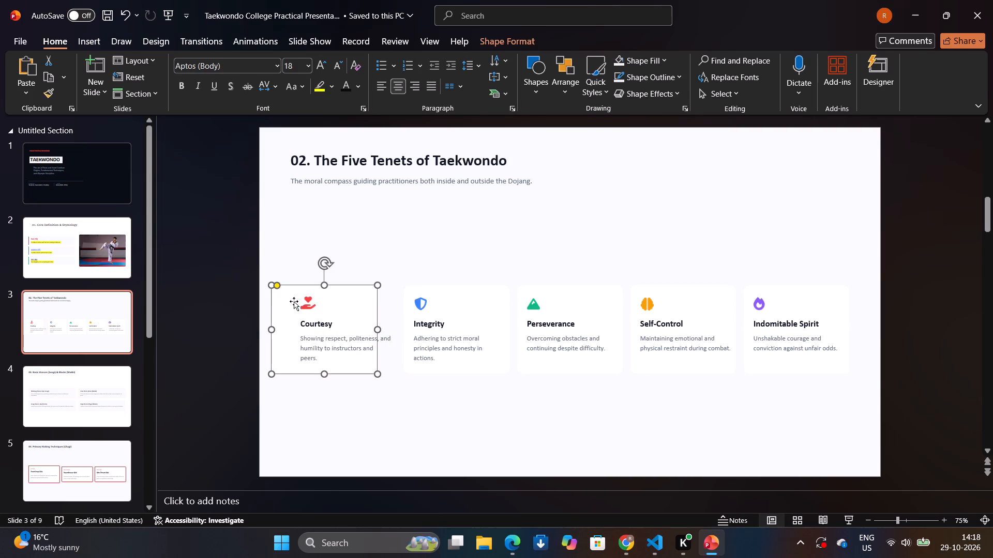
Move the Courtesy card's white background shape rightward and slightly down, and lower its heart icon slightly.
click(392, 320)
click(399, 391)
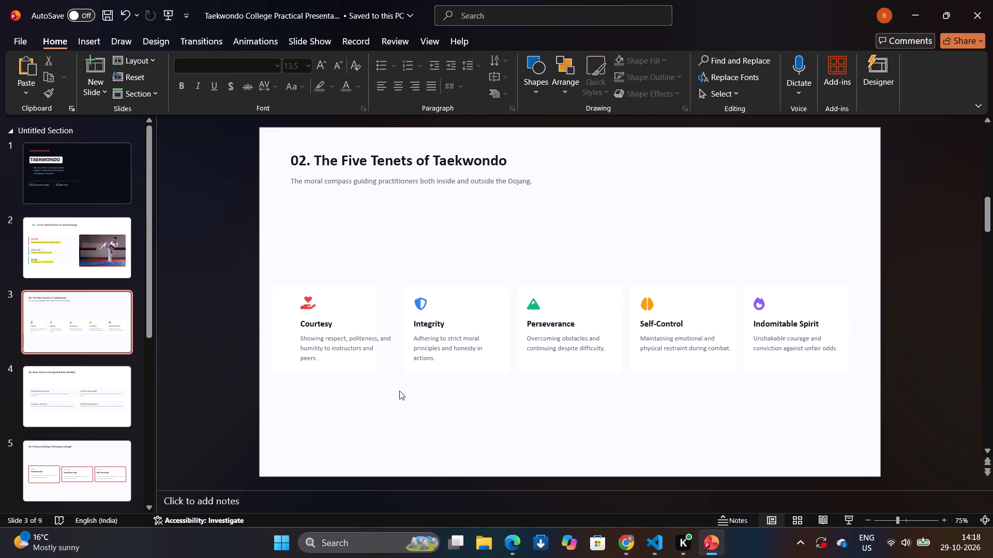
drag(293, 293, 318, 303)
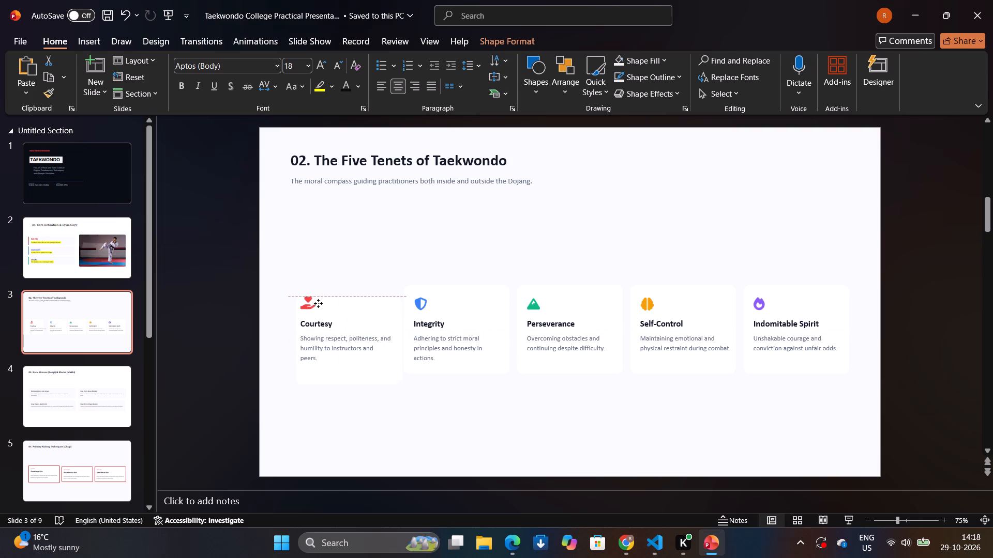
drag(318, 303, 326, 303)
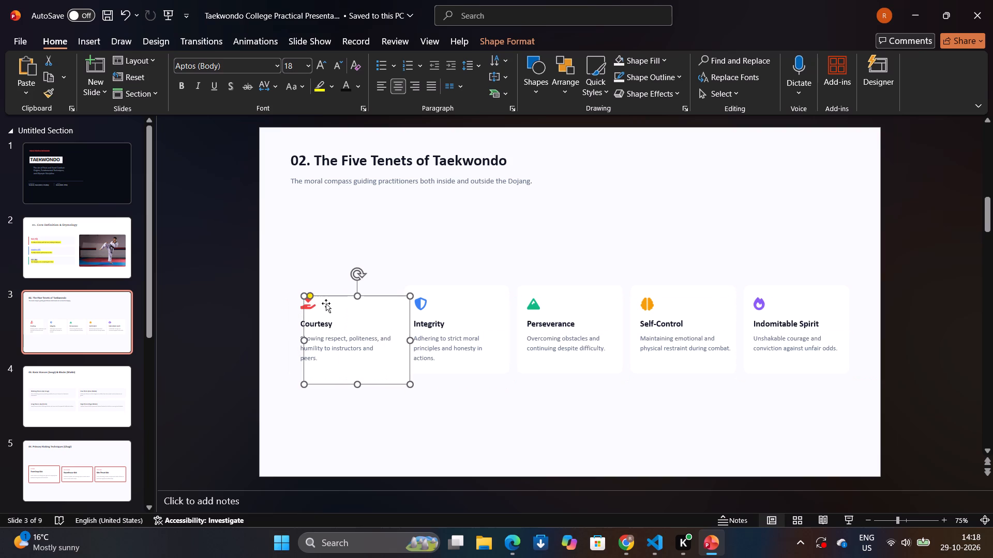
drag(309, 301, 307, 298)
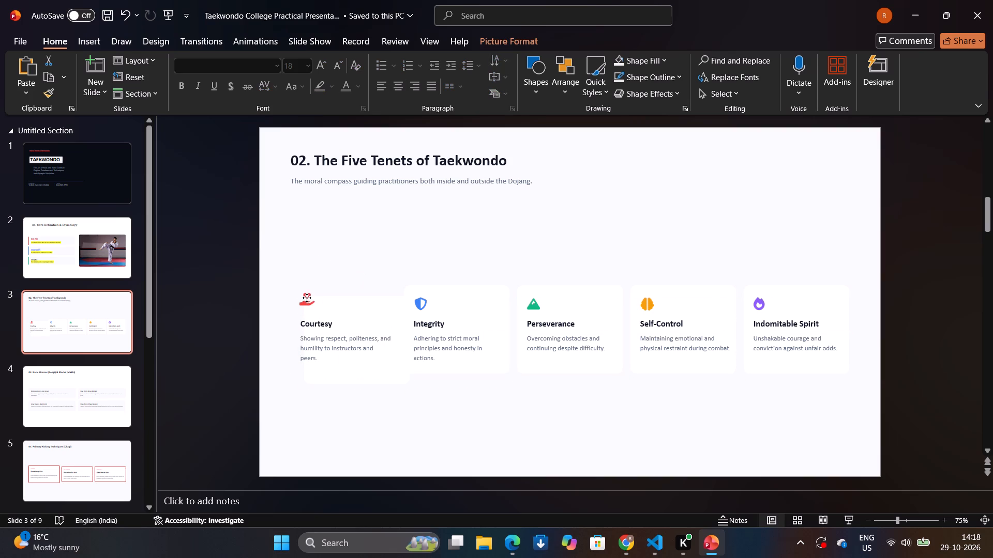
drag(307, 298, 308, 305)
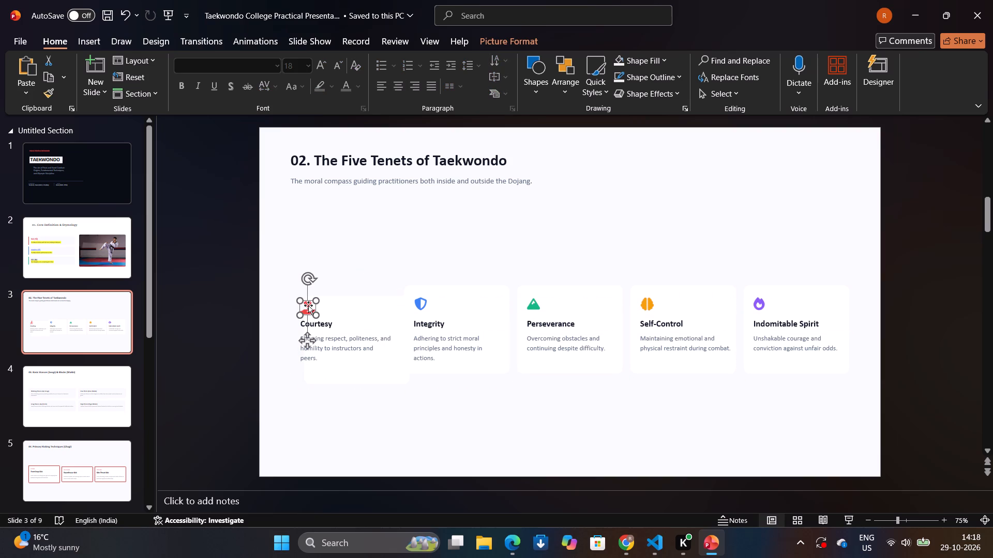
click(308, 305)
Highlight the Courtesy card's entire description text in bright green.
double_click(349, 357)
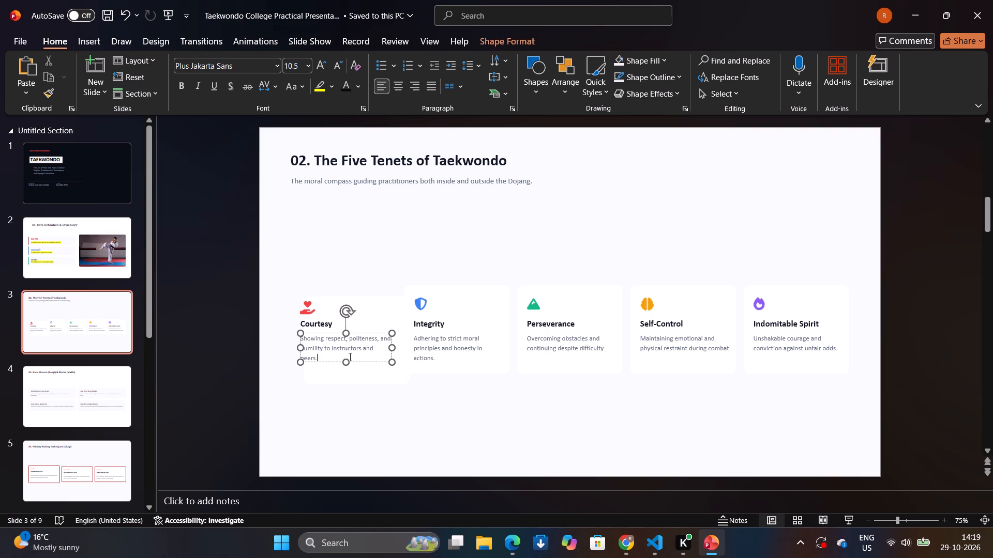
click(349, 357)
drag(348, 359, 330, 365)
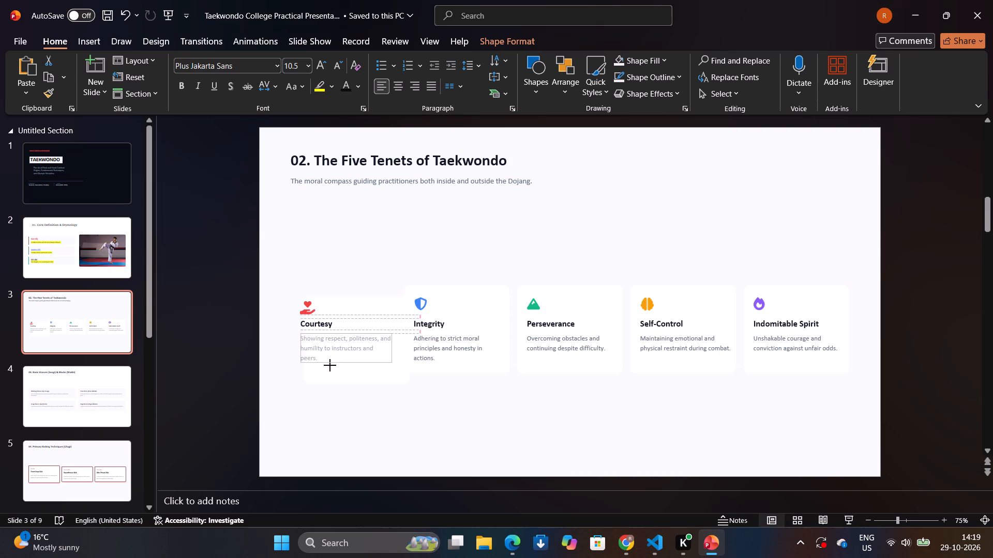
drag(330, 365, 330, 366)
drag(319, 360, 298, 339)
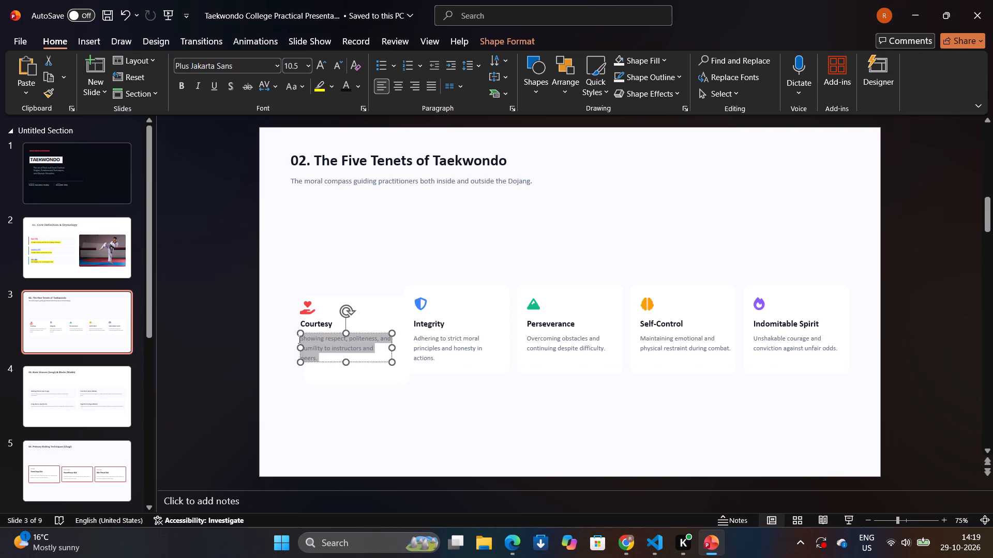
drag(298, 339, 298, 338)
click(390, 290)
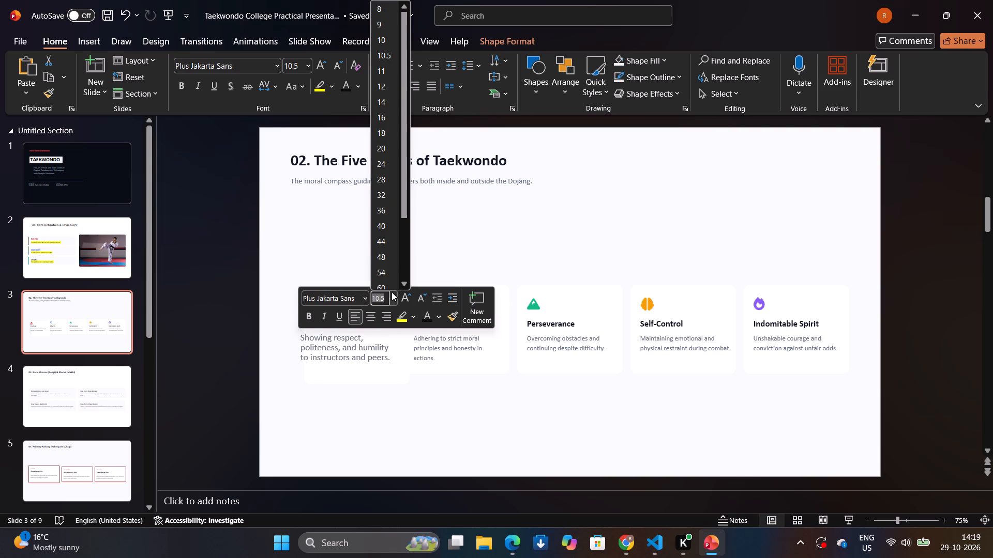
click(414, 316)
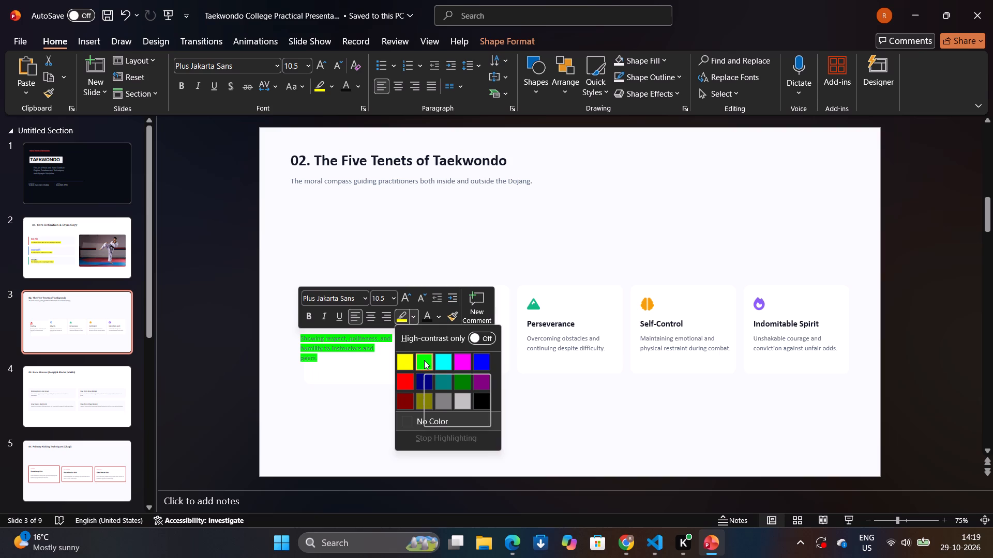
click(424, 360)
click(405, 377)
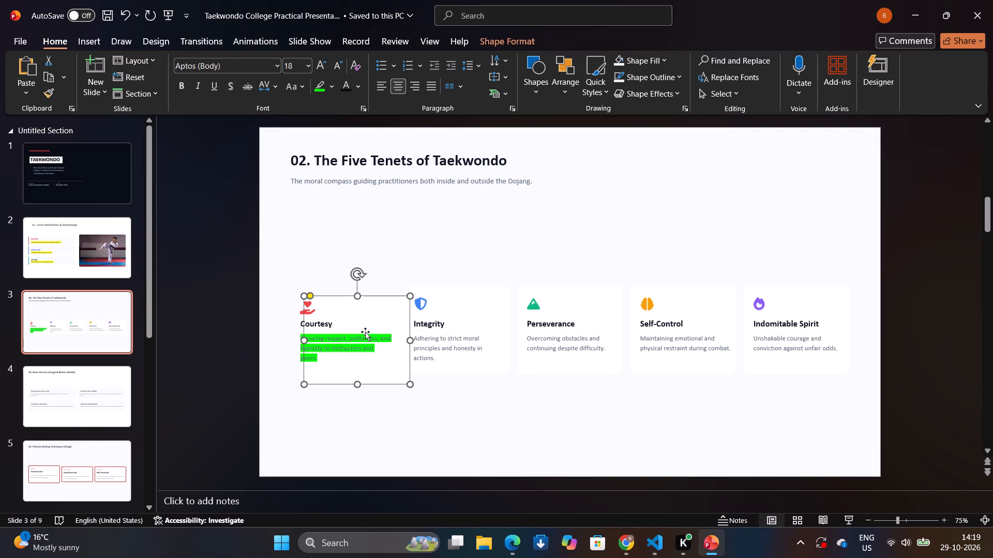
Lower the Courtesy heading slightly and color its text with the black theme color.
click(348, 320)
click(348, 320)
drag(348, 320, 334, 320)
click(334, 320)
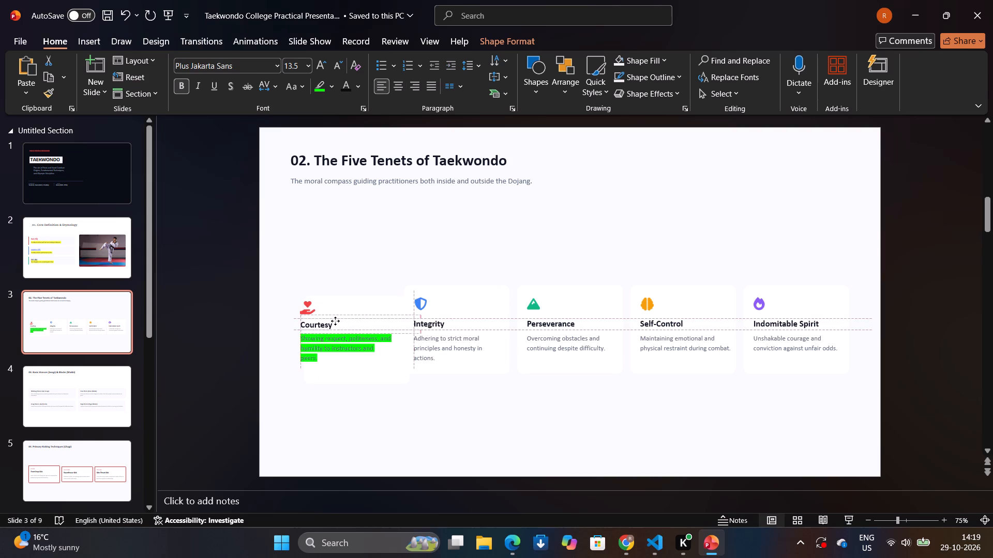
click(332, 328)
drag(332, 328, 307, 330)
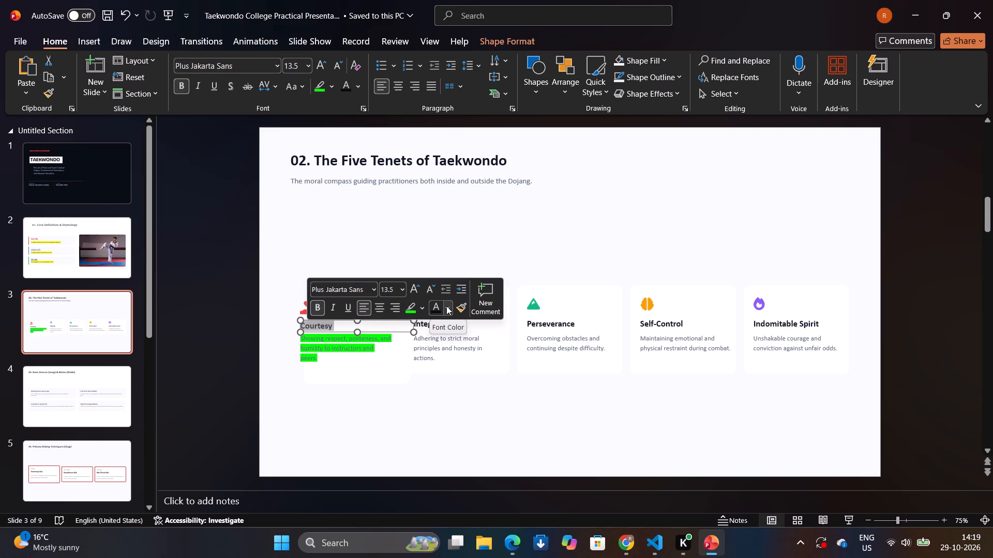
click(446, 306)
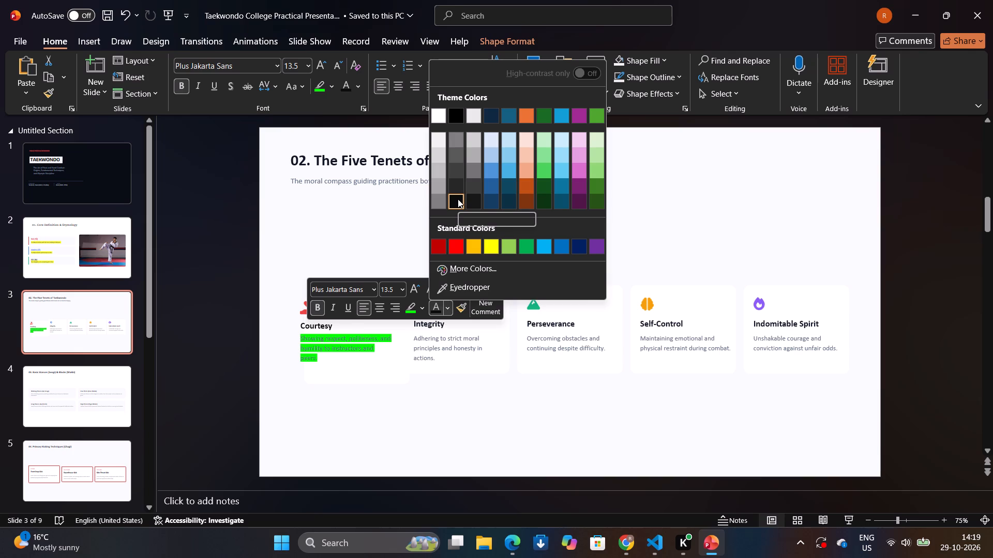
click(456, 119)
click(418, 234)
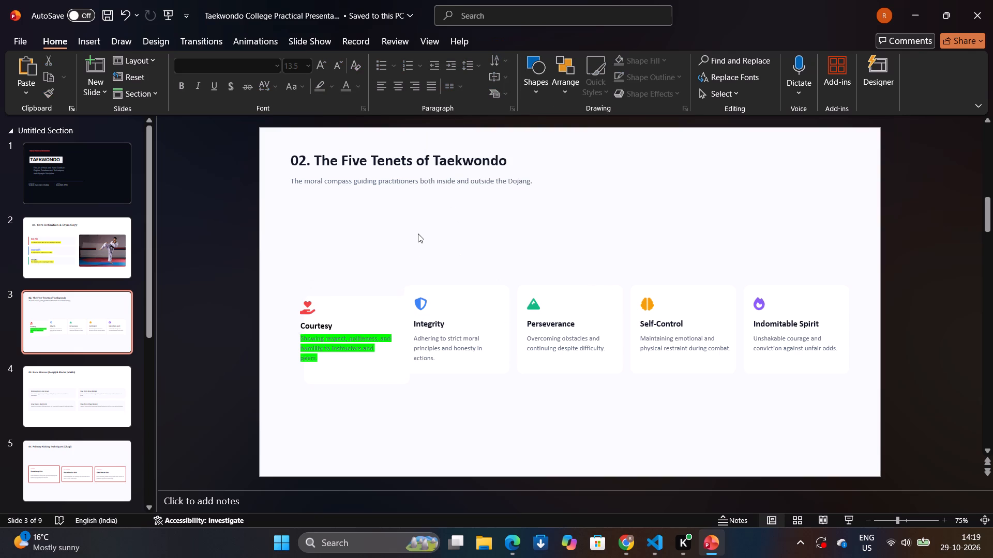
Highlight the Integrity and Perseverance description texts in the same bright green.
triple_click(417, 337)
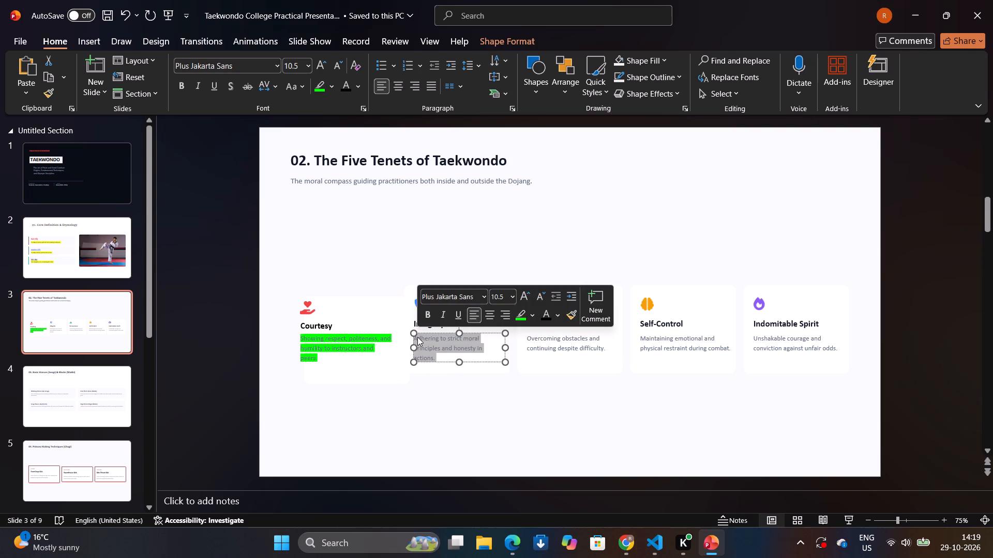
click(521, 320)
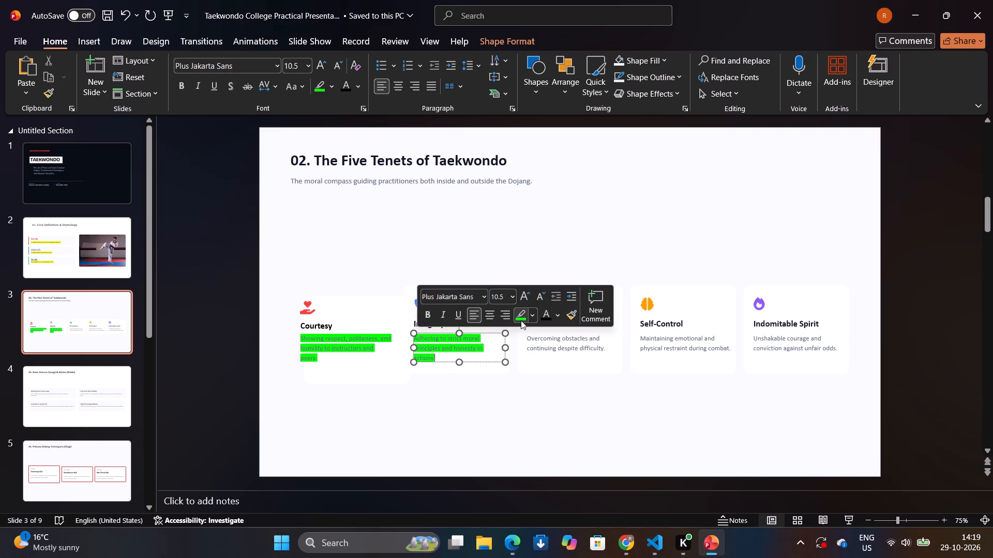
drag(525, 338, 532, 341)
click(532, 341)
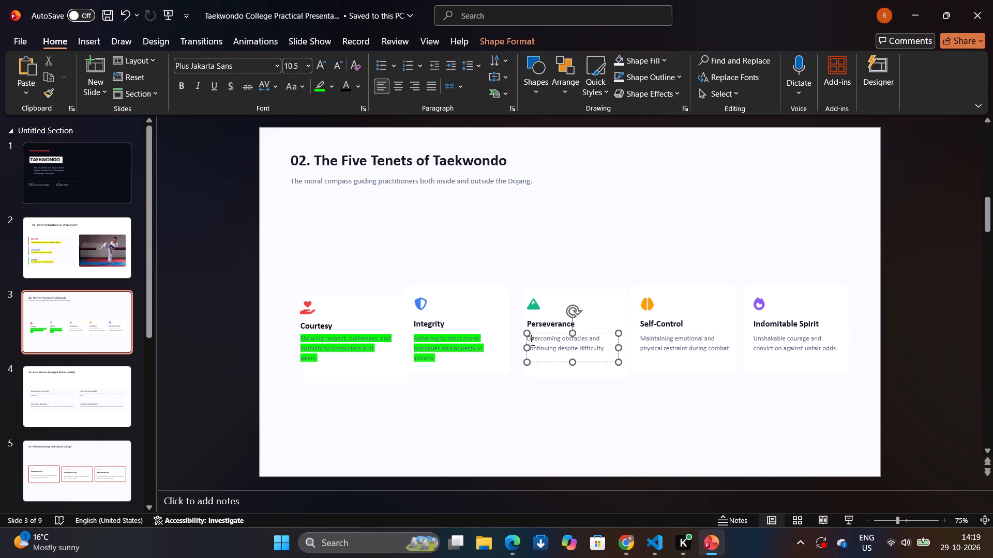
drag(532, 341, 597, 345)
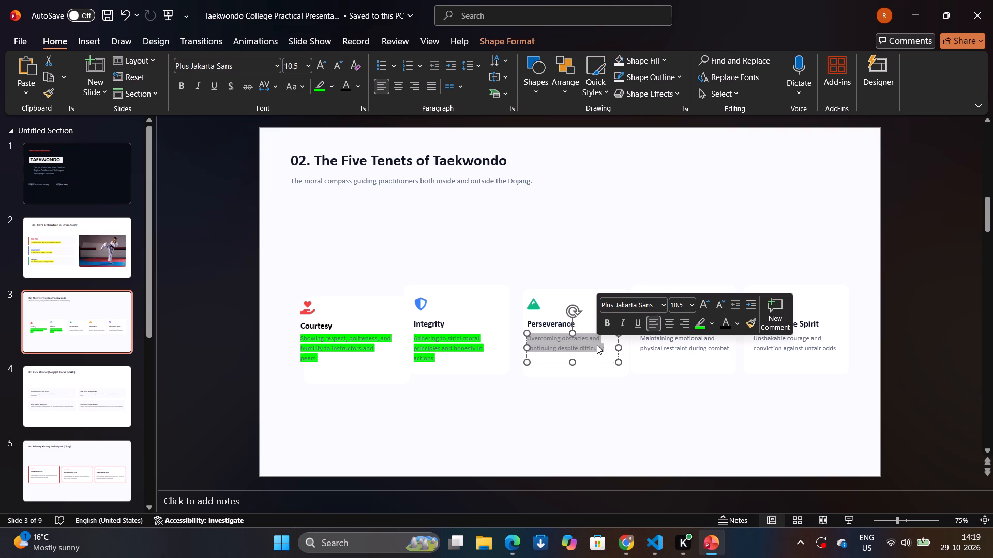
click(698, 327)
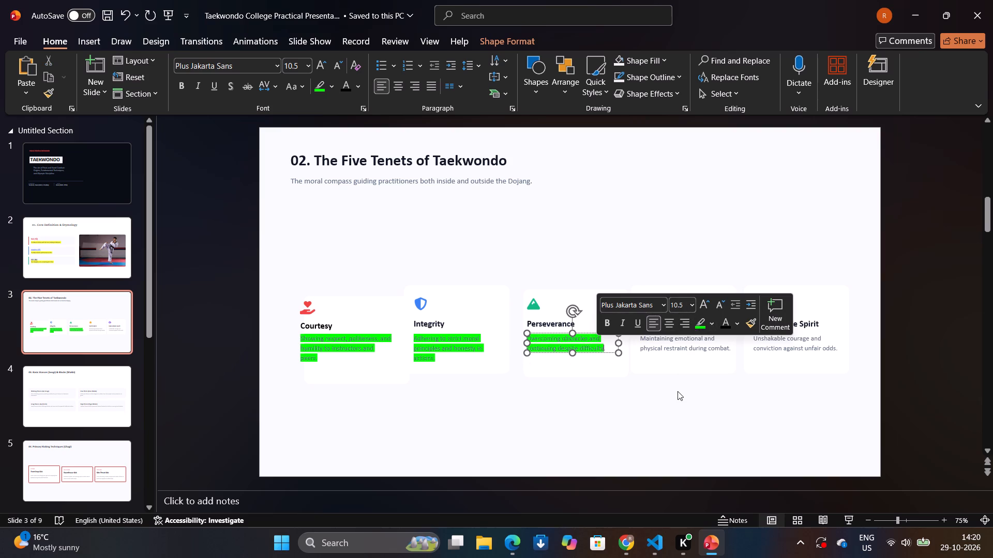
click(678, 391)
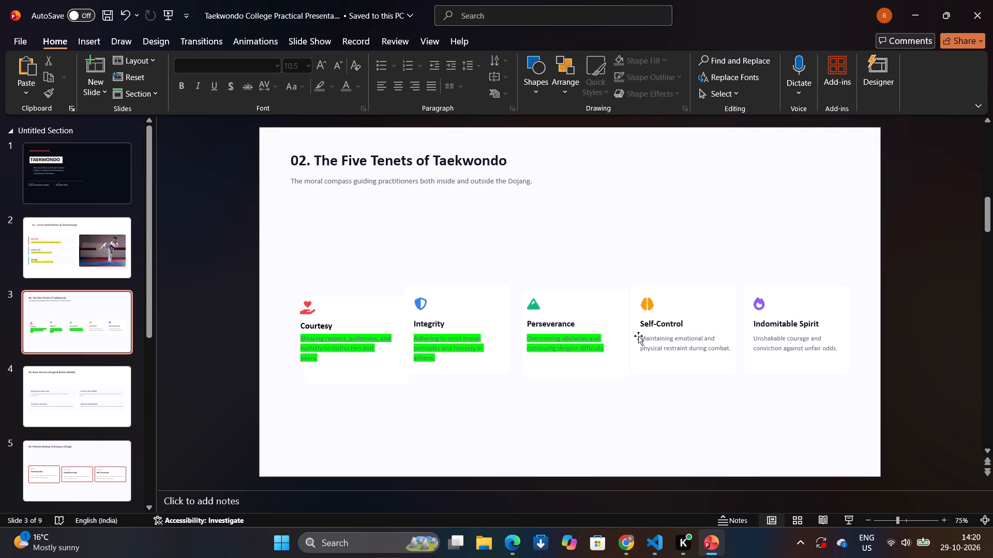
Nudge the Self-Control description slightly up and to the left, and highlight its full text in bright green.
double_click(638, 336)
double_click(640, 336)
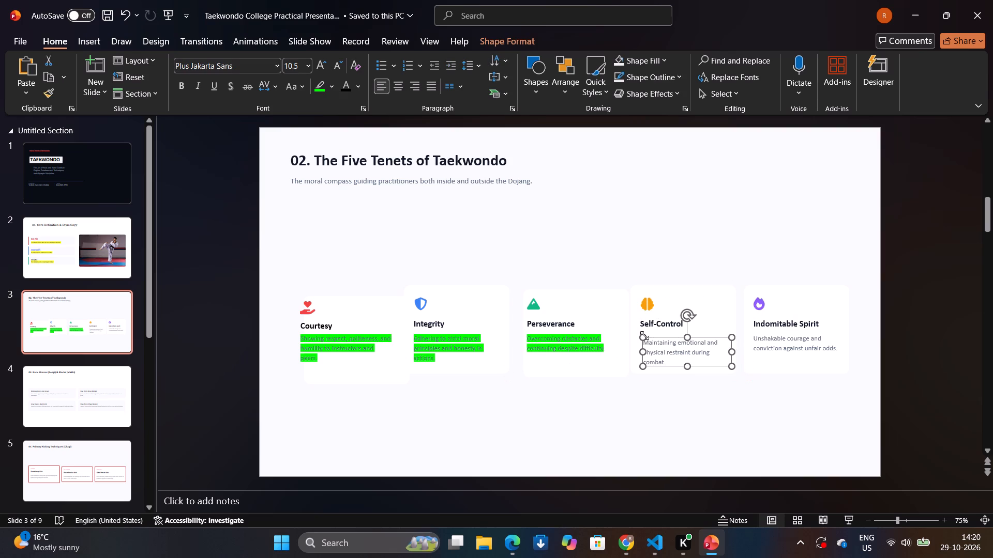
drag(644, 335, 636, 330)
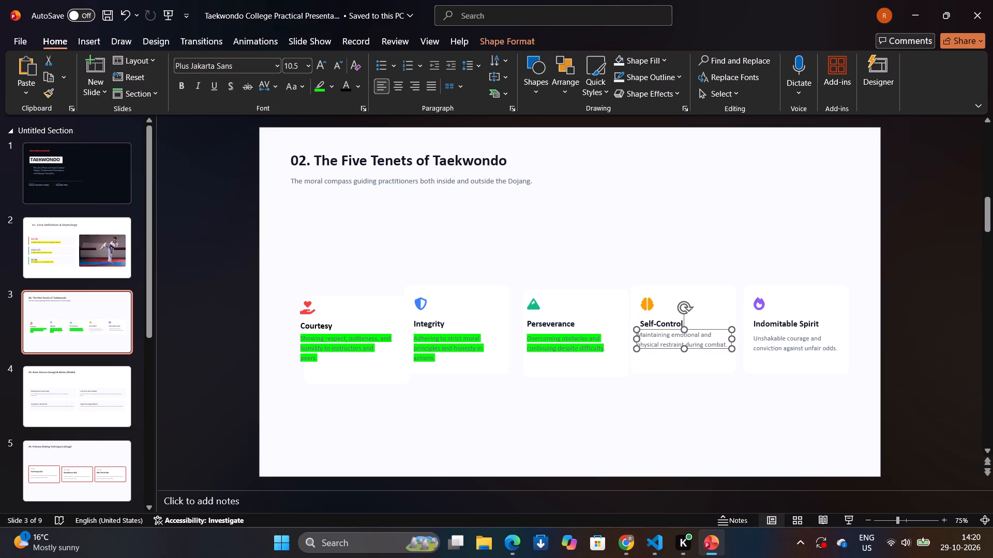
drag(665, 334, 666, 346)
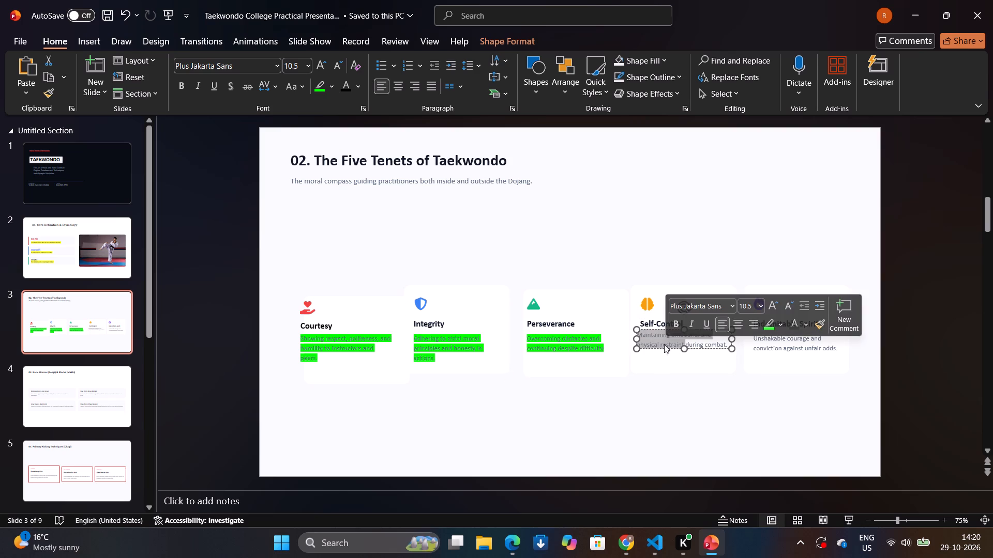
drag(724, 342, 698, 349)
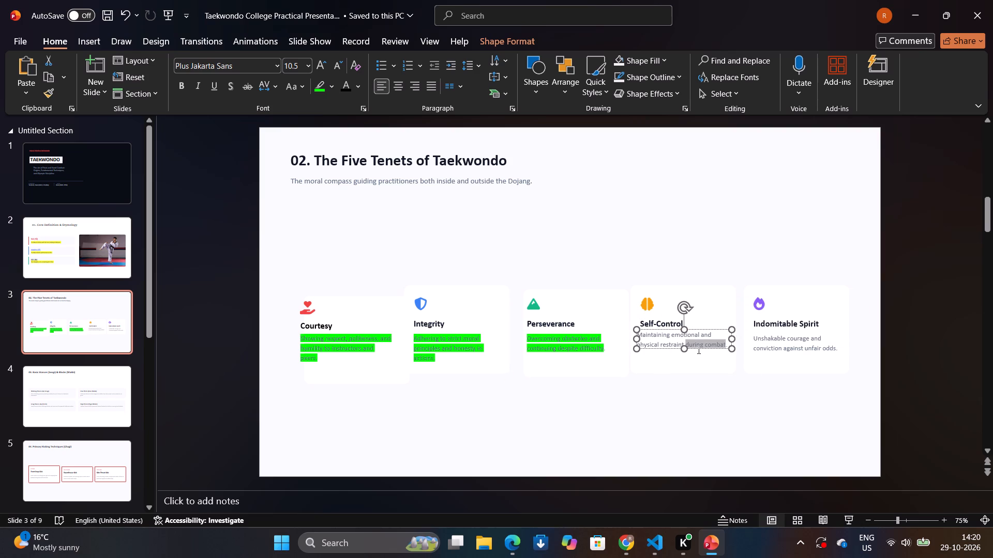
drag(698, 349, 648, 337)
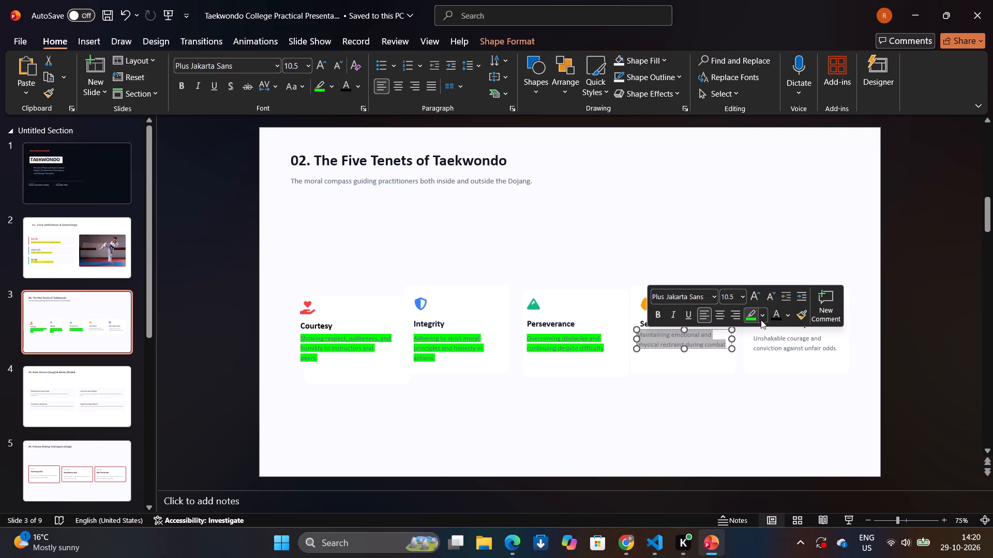
click(749, 317)
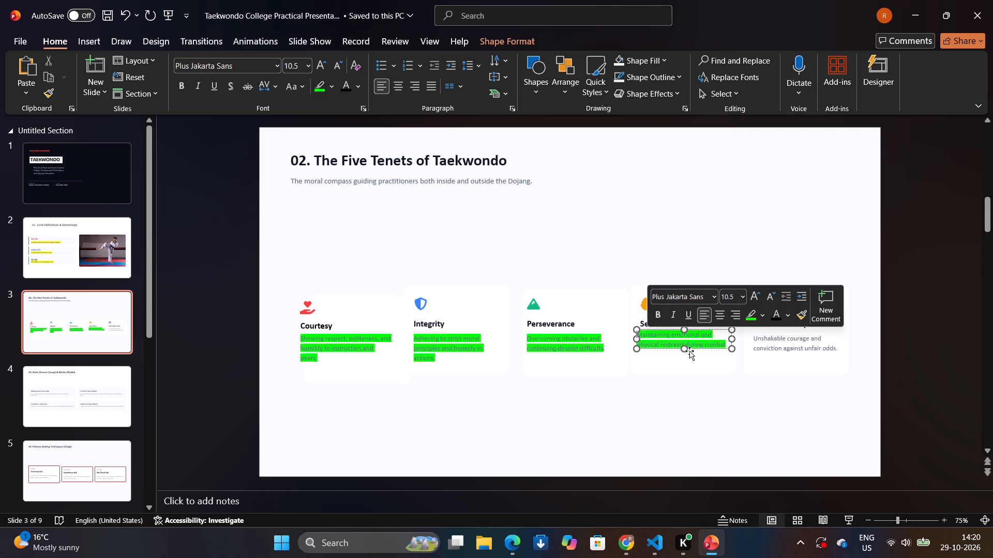
Shift the Self-Control card's white background shape slightly down and to the left, leaving its icon and text in place.
click(689, 351)
triple_click(688, 354)
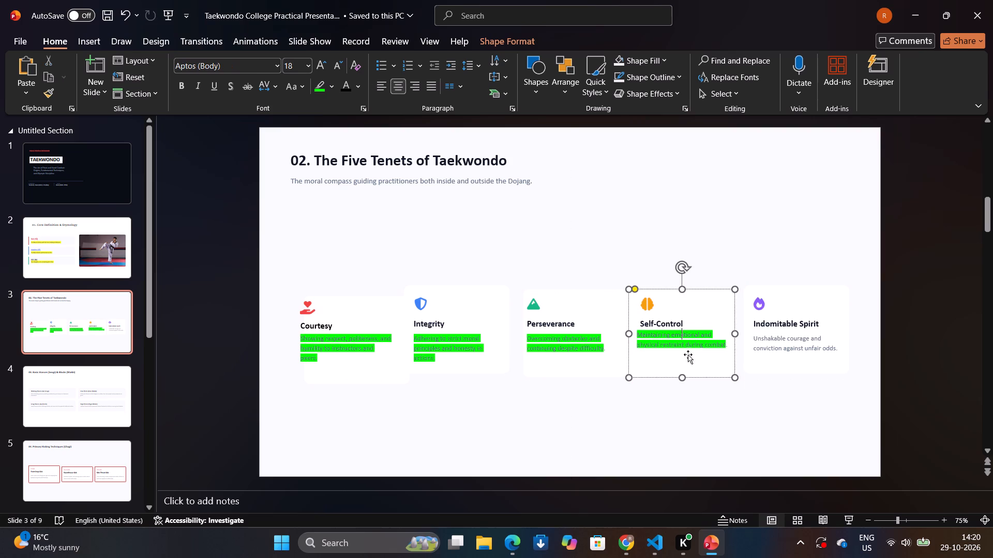
drag(688, 354, 685, 341)
click(685, 341)
drag(685, 341, 688, 363)
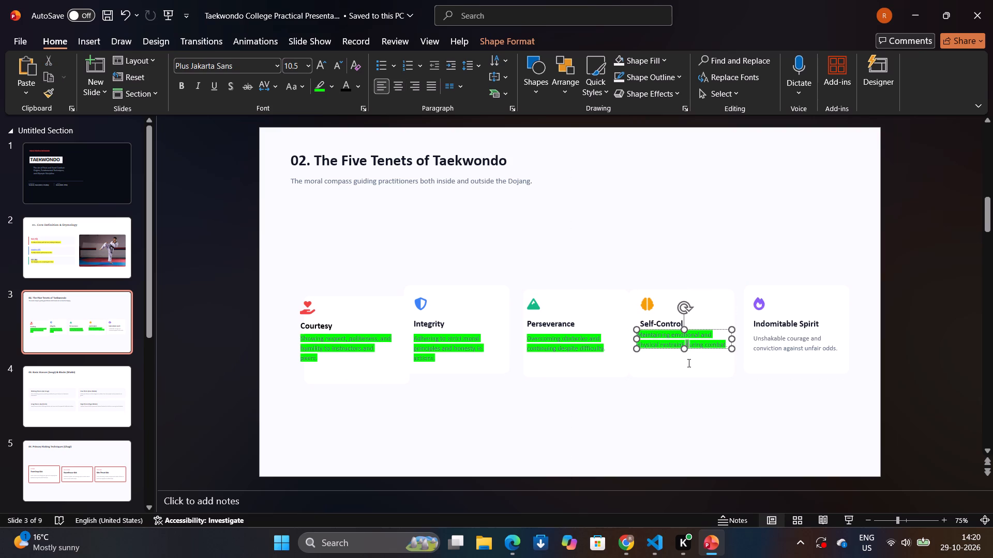
drag(688, 363, 688, 362)
click(688, 362)
drag(639, 337, 638, 350)
click(663, 379)
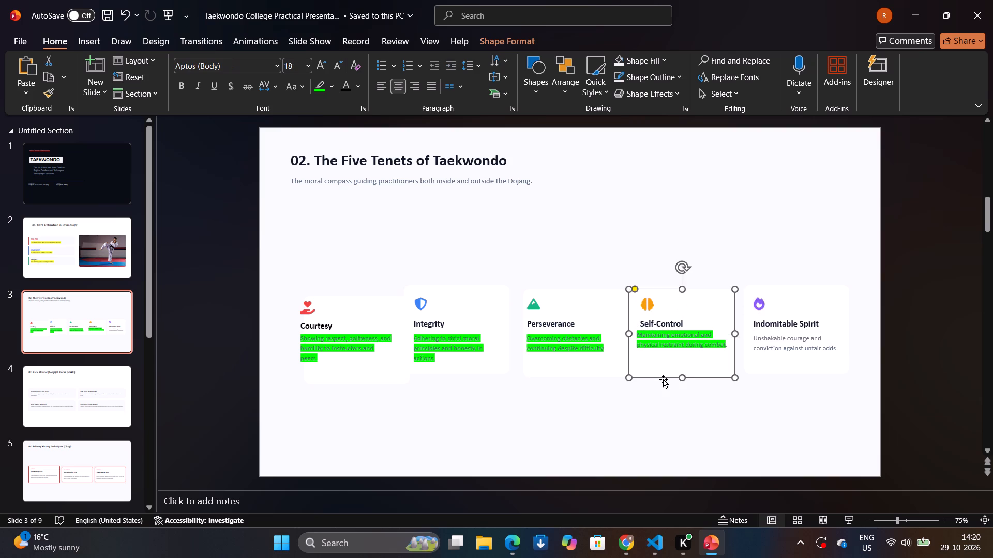
Highlight the Indomitable Spirit description text in bright green.
click(773, 389)
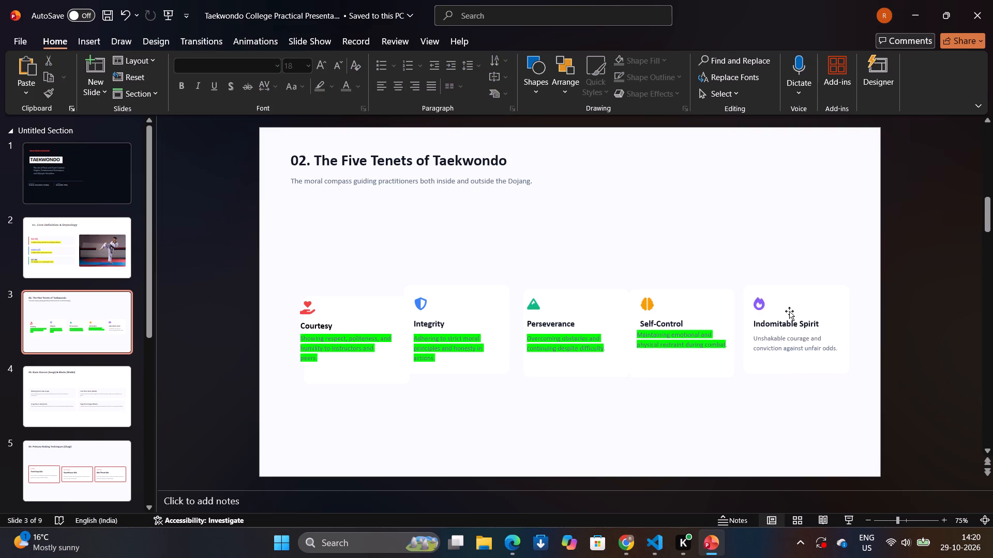
drag(755, 342, 820, 342)
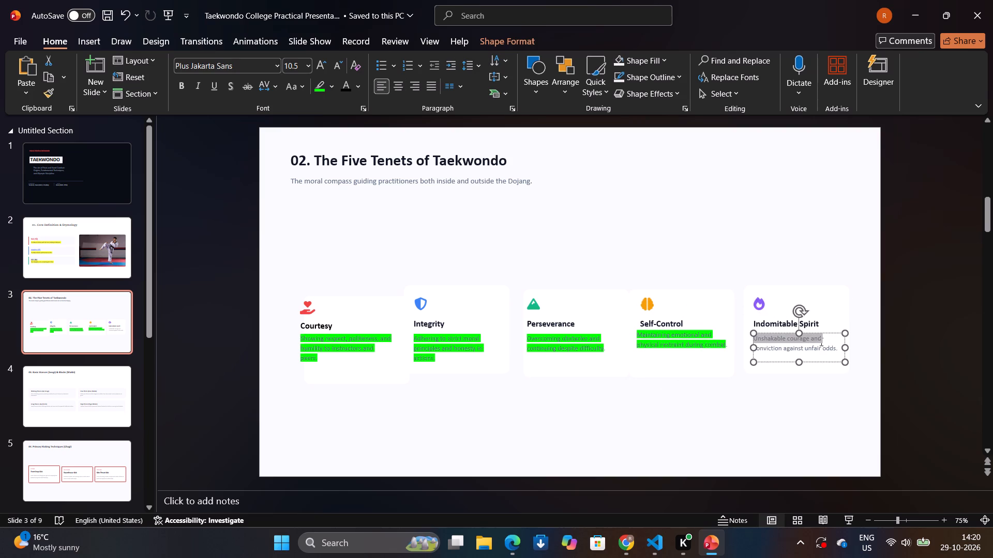
drag(820, 342, 898, 344)
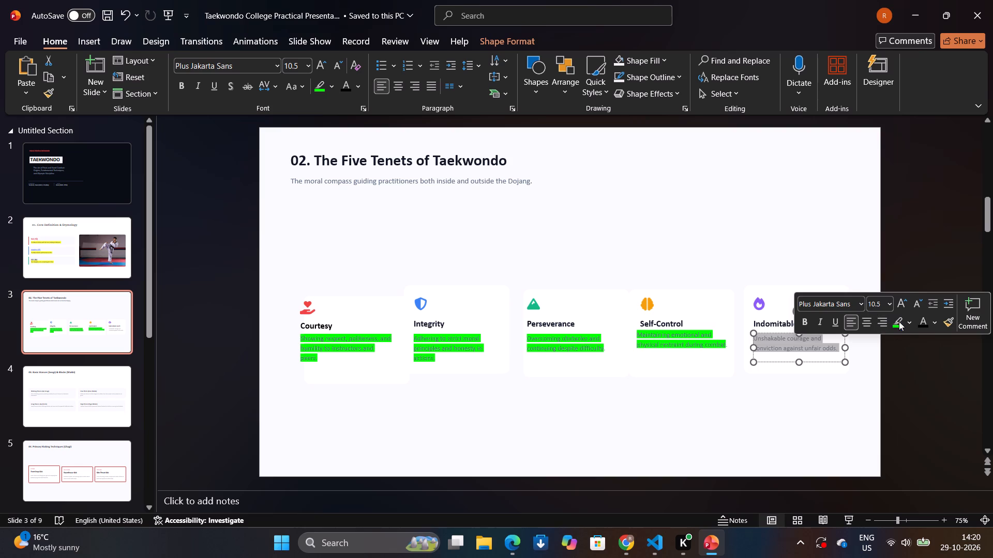
click(902, 324)
click(694, 413)
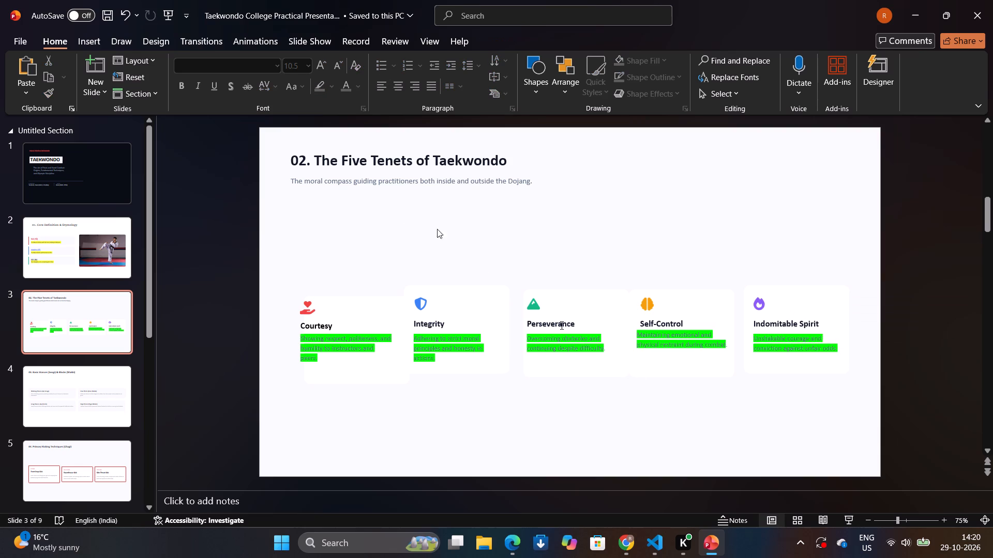
Move the subtitle about the moral compass slightly down, keeping it below the Five Tenets slide title and nearly aligned with its start.
drag(308, 179, 340, 201)
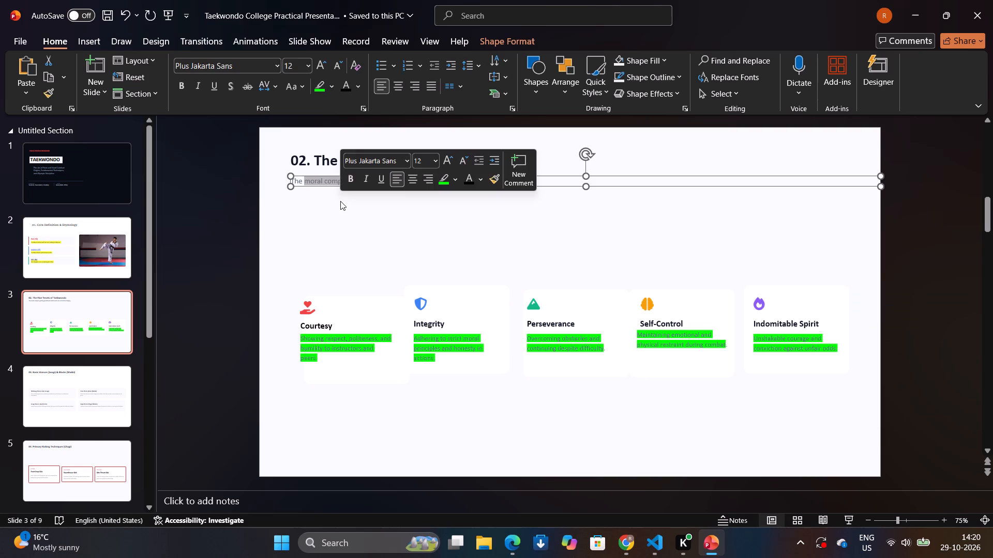
click(373, 235)
drag(446, 177, 447, 209)
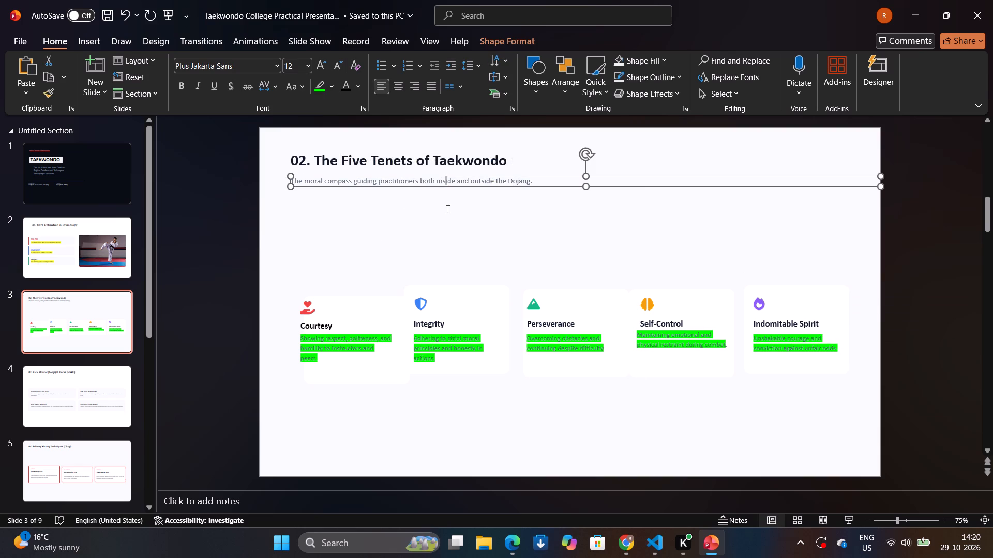
drag(447, 209, 448, 208)
drag(691, 180, 689, 200)
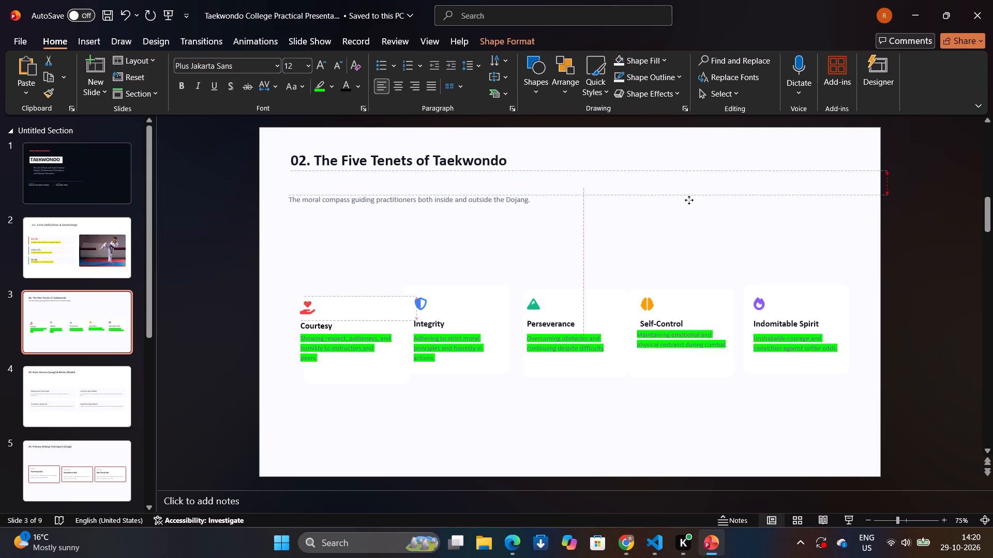
drag(689, 200, 699, 209)
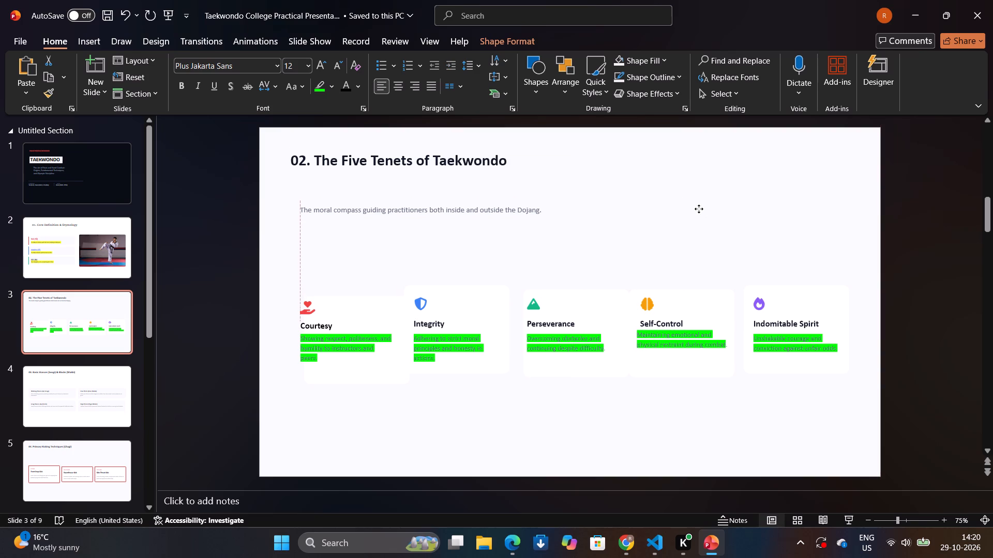
drag(699, 209, 684, 193)
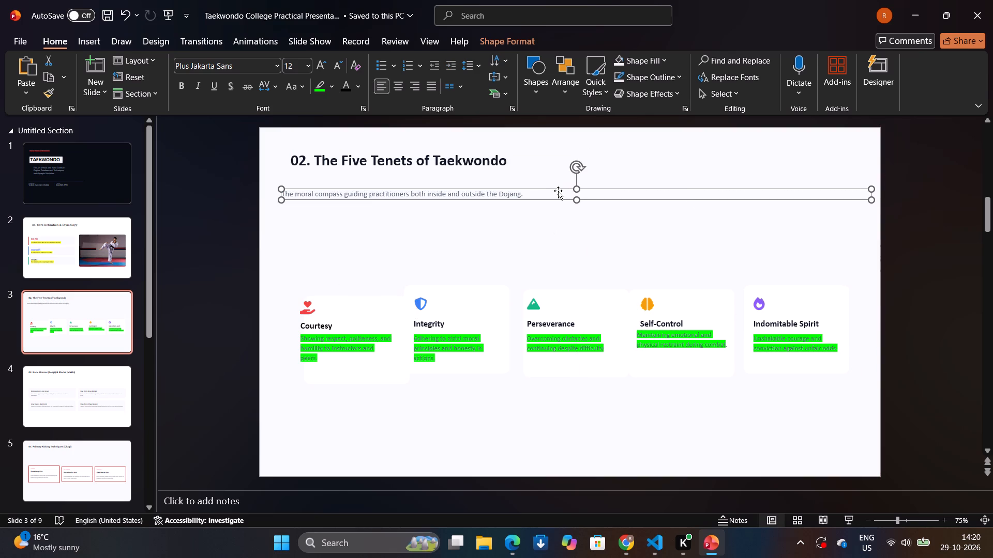
double_click(556, 192)
drag(521, 198, 519, 193)
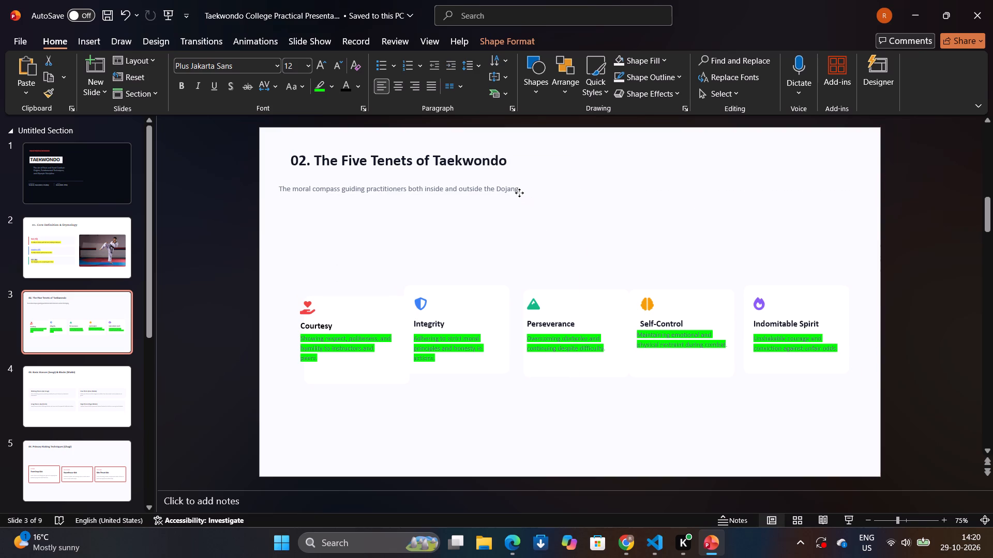
drag(519, 193, 529, 196)
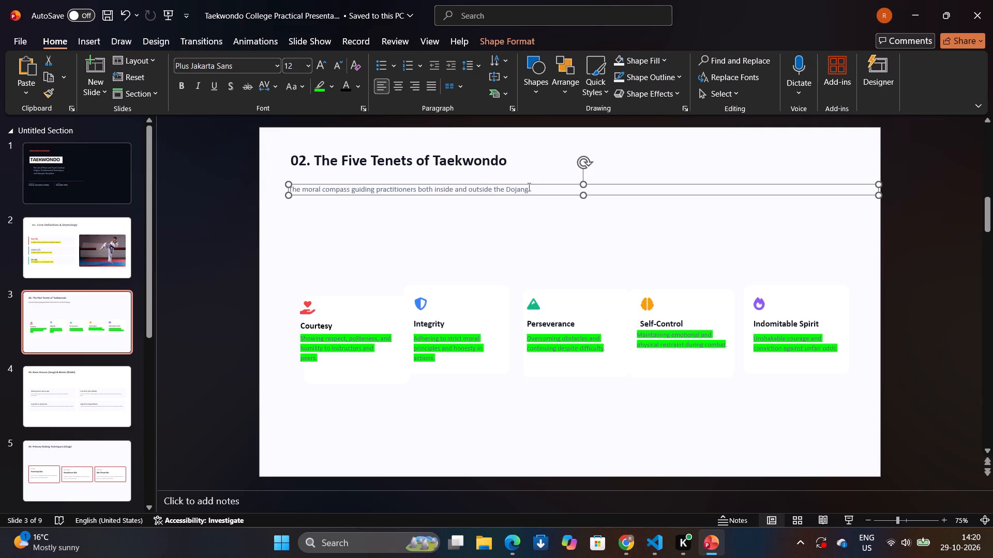
Highlight the subtitle text from "The moral compass" through "Dojang" in turquoise.
click(528, 187)
drag(528, 187, 296, 187)
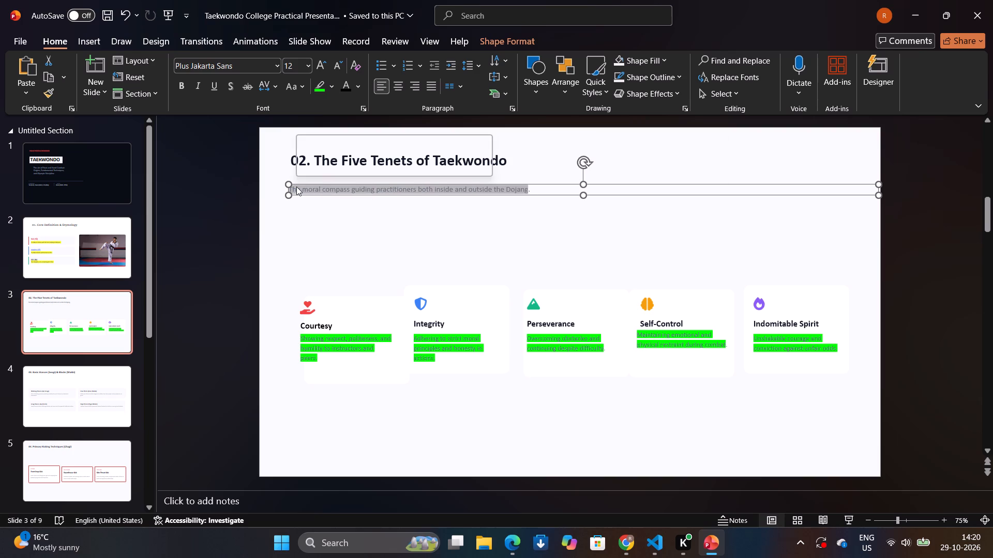
click(408, 159)
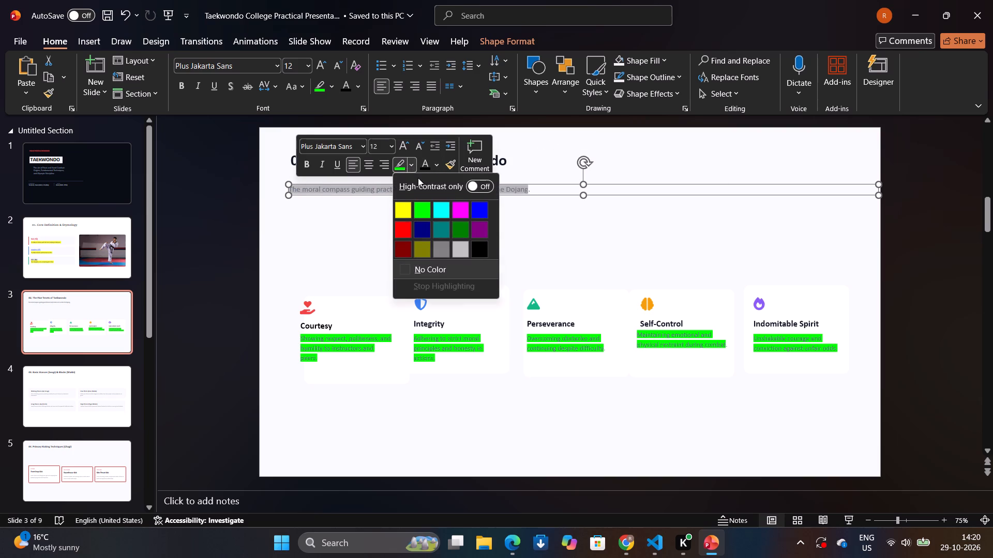
click(441, 211)
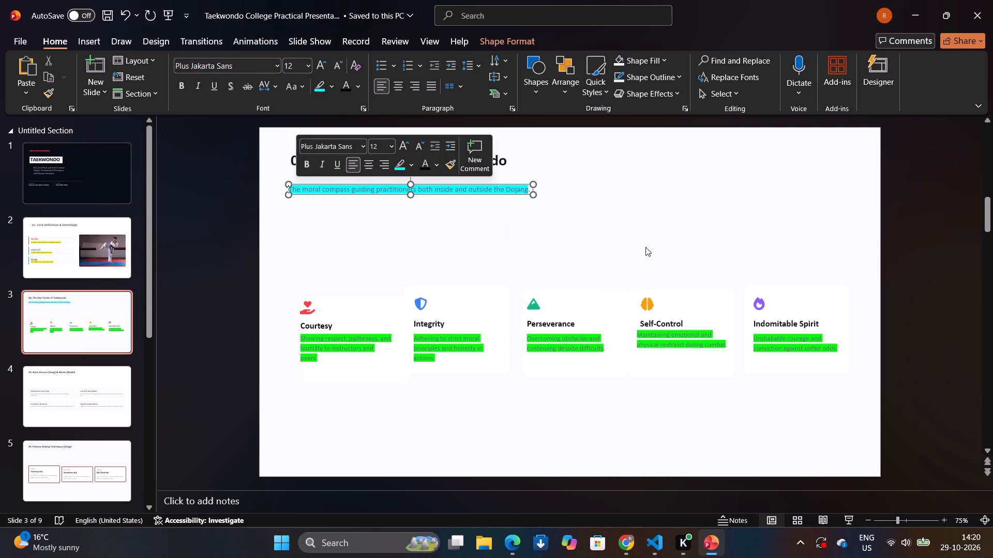
click(645, 247)
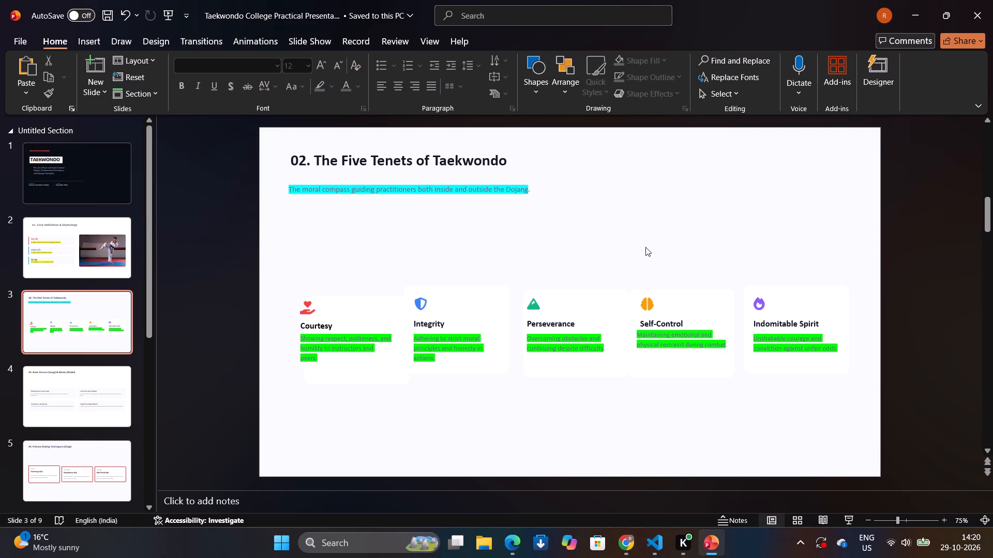
click(645, 247)
On slide 4, Basic Stances & Blocks, set the "Walking Stance (Ap Seogi)" heading to font size 18.
scroll(645, 247, down, 1)
scroll(645, 247, up, 1)
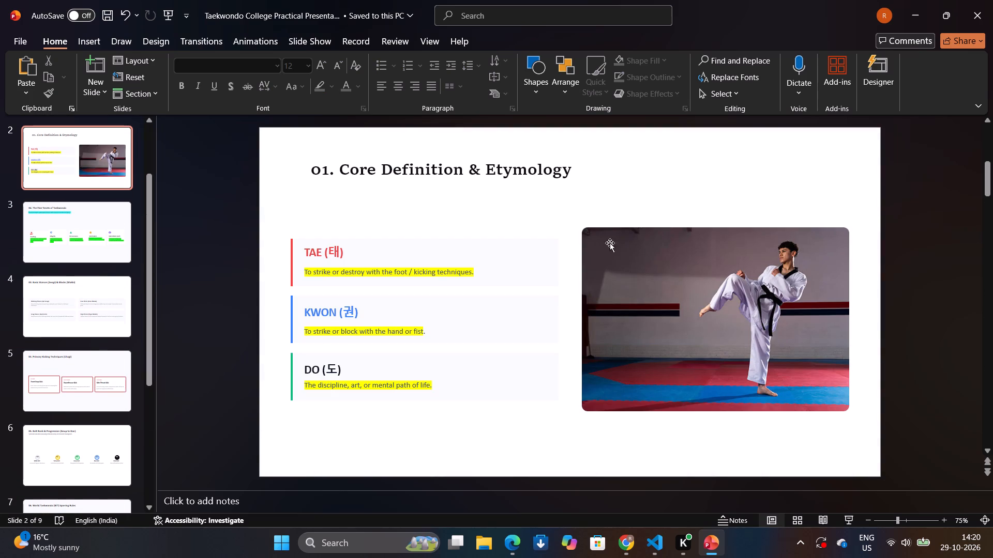
scroll(572, 263, down, 4)
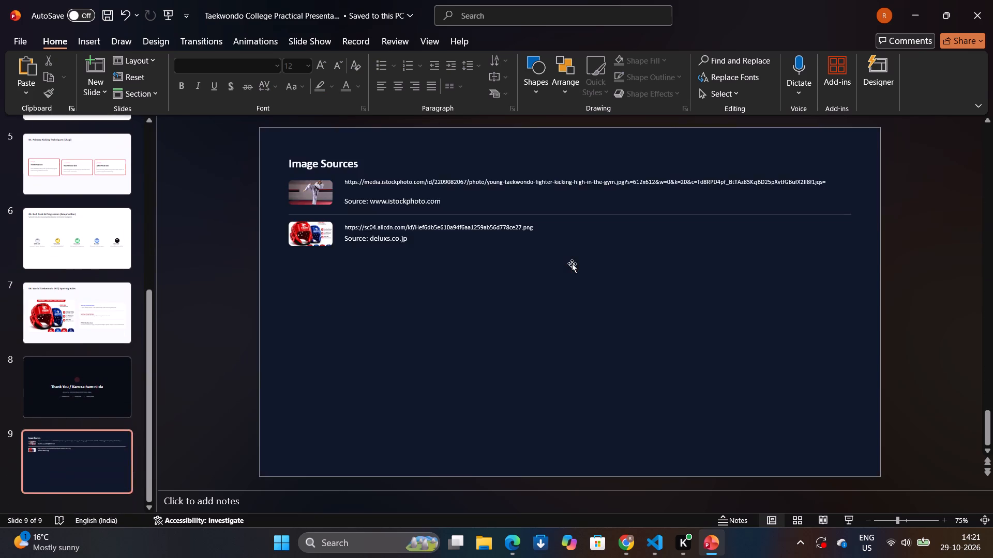
scroll(572, 263, up, 1)
click(118, 151)
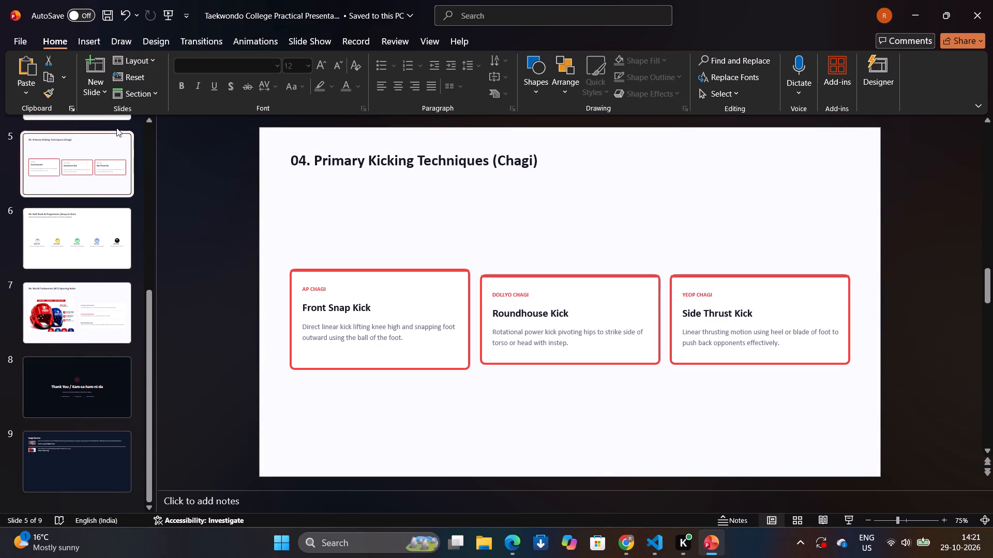
click(130, 115)
click(130, 115)
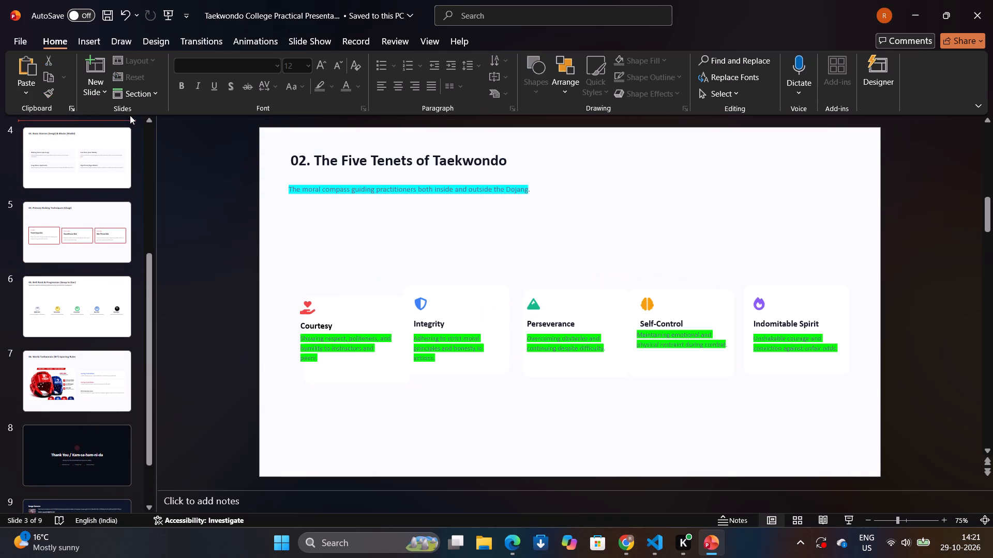
click(109, 203)
click(120, 160)
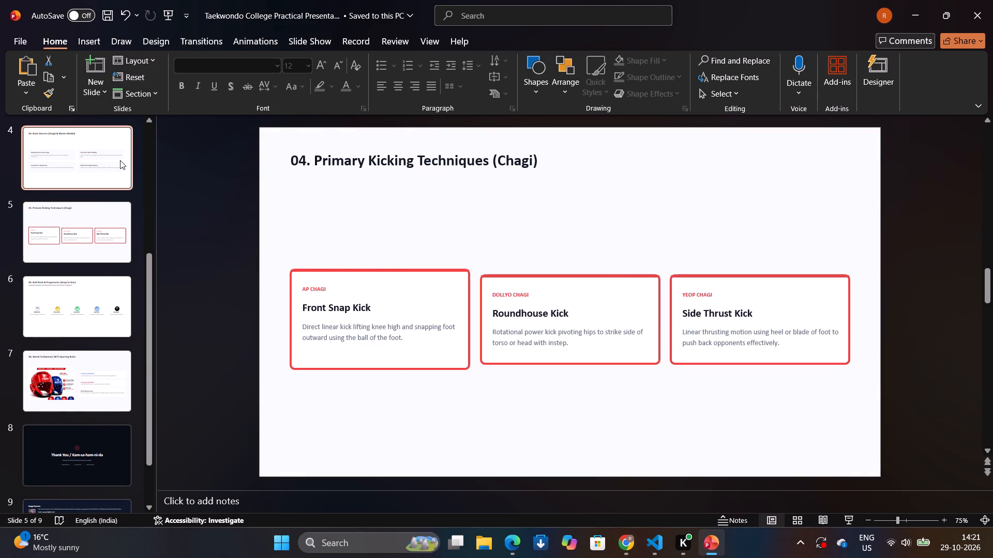
click(305, 261)
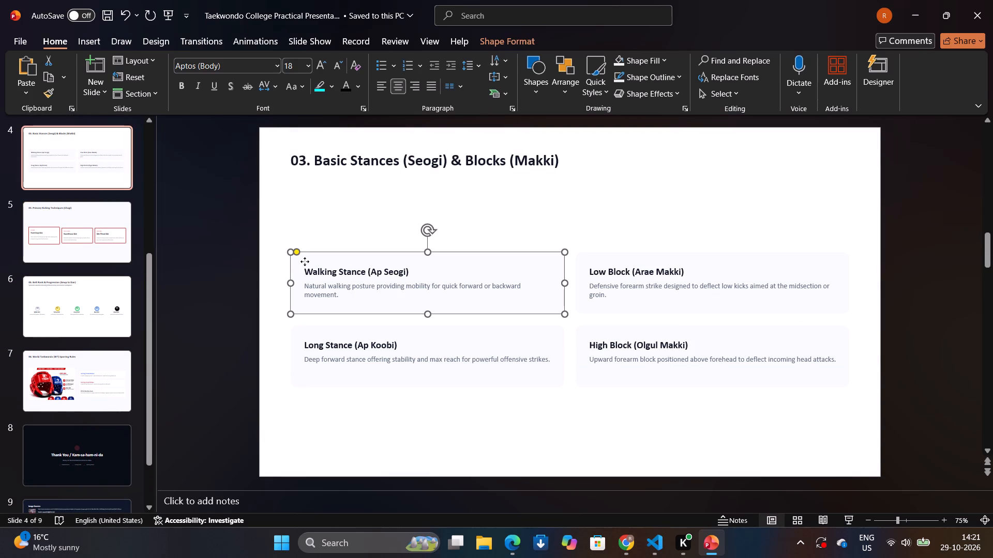
drag(310, 275, 388, 258)
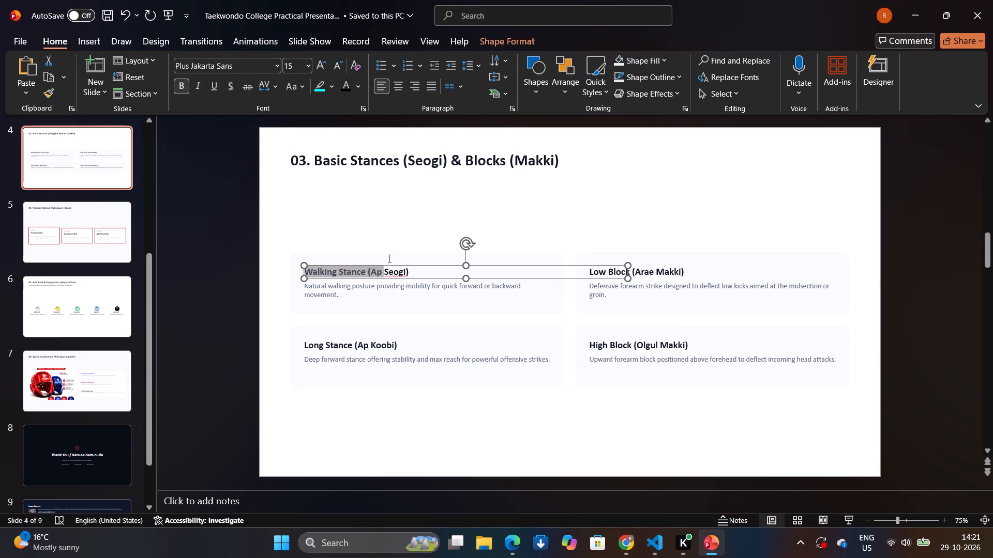
drag(388, 258, 412, 260)
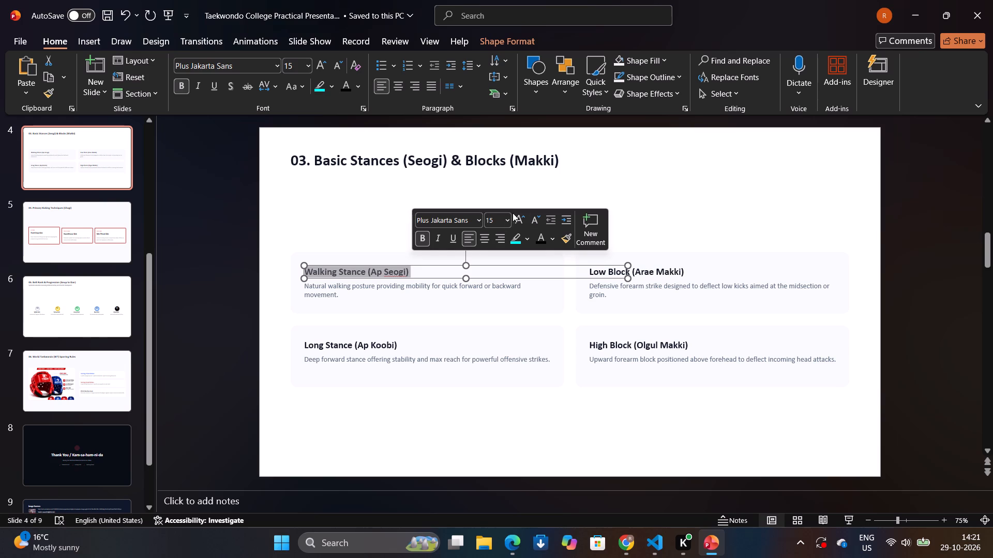
click(509, 224)
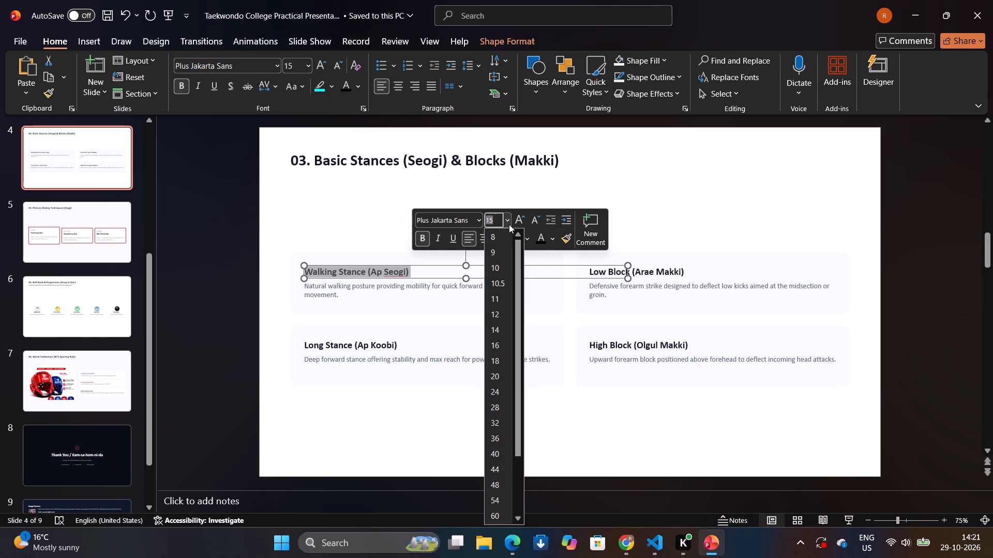
click(496, 356)
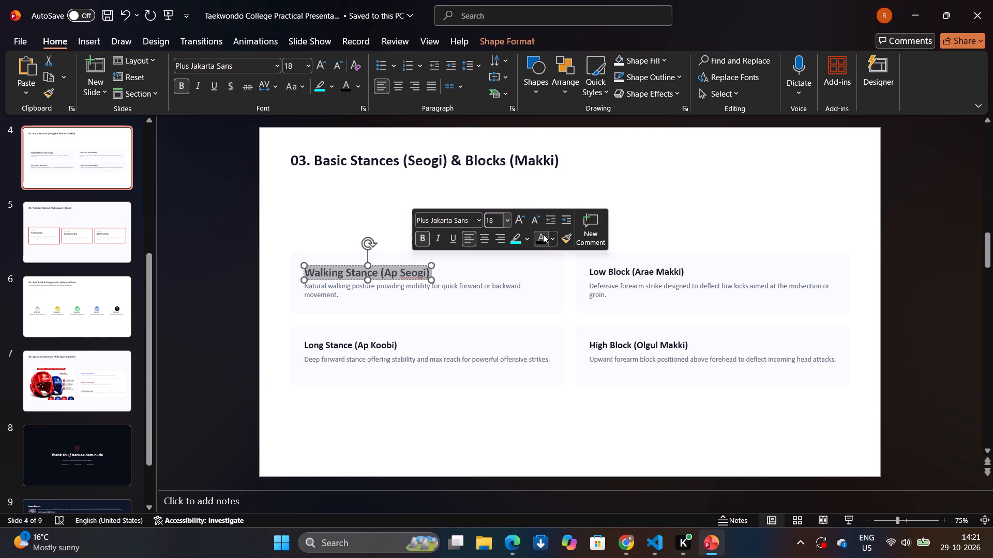
Change the Walking Stance heading's font colour to the theme orange, without applying a highlight.
click(549, 237)
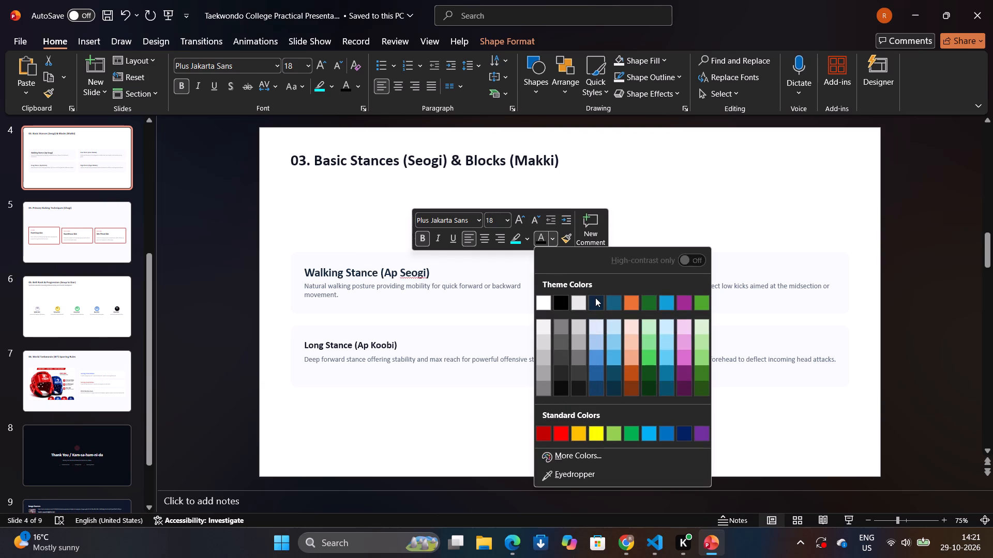
click(633, 303)
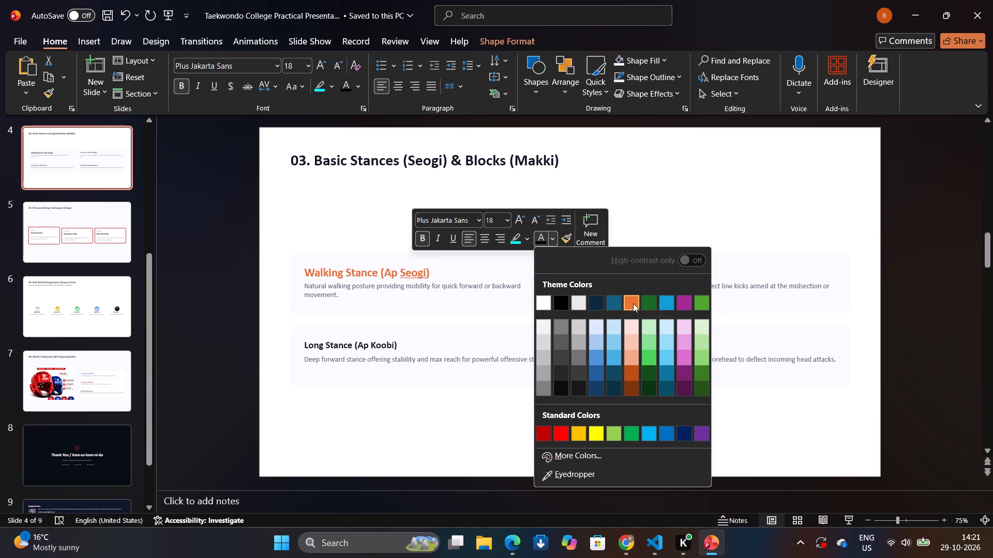
click(526, 233)
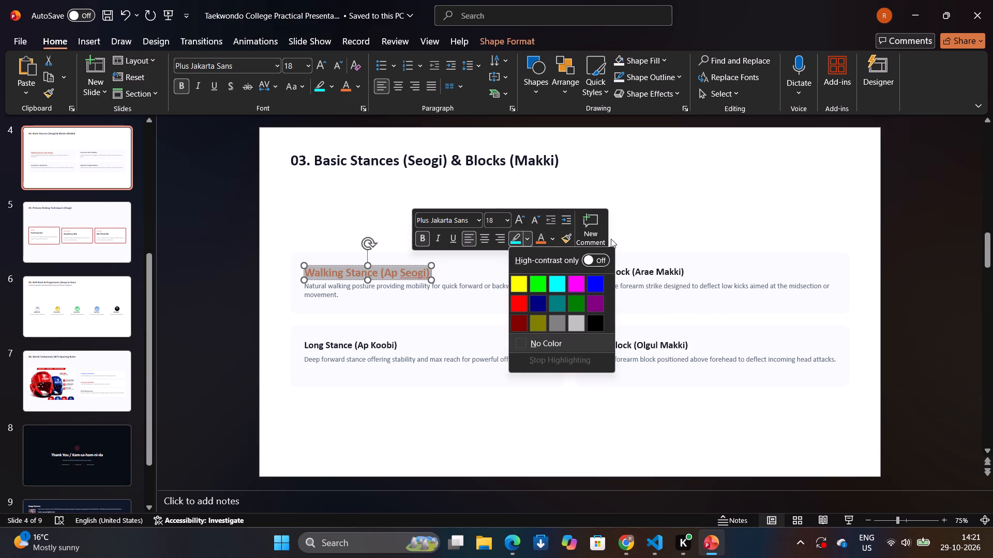
click(468, 259)
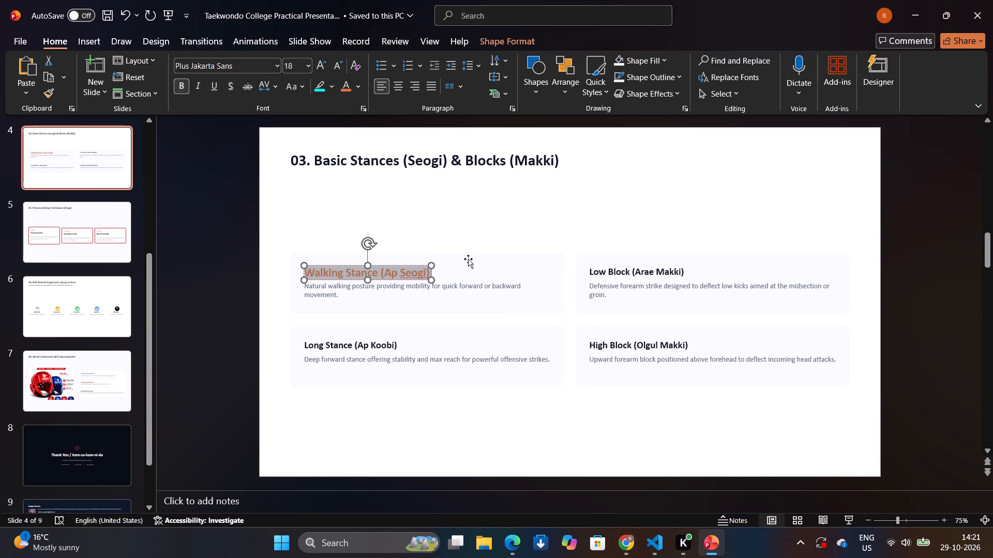
Move the Walking Stance description slightly down and to the left, leaving a gap below its heading.
click(533, 295)
drag(530, 294, 522, 303)
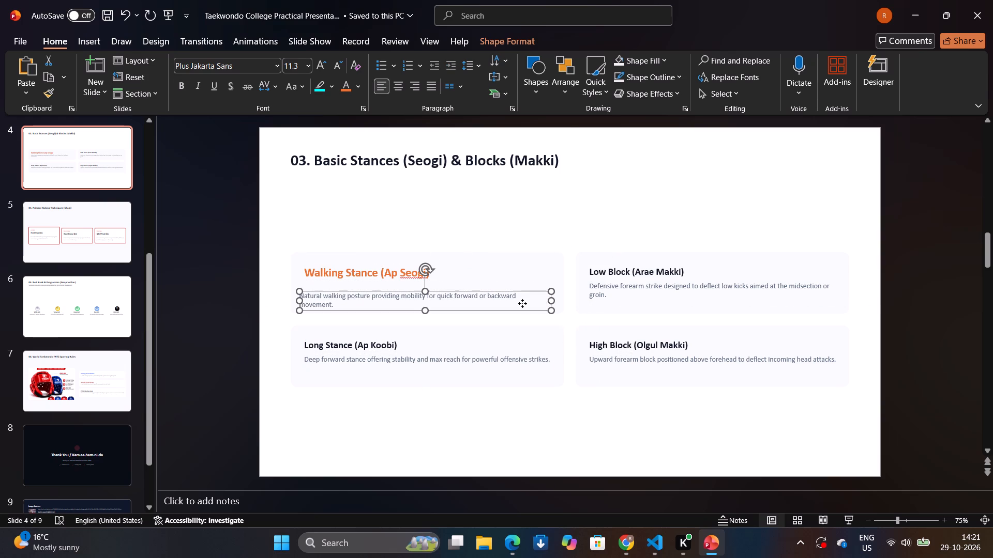
Change the full Walking Stance description's font colour to the darkest theme grey.
drag(343, 306, 327, 307)
drag(327, 307, 307, 296)
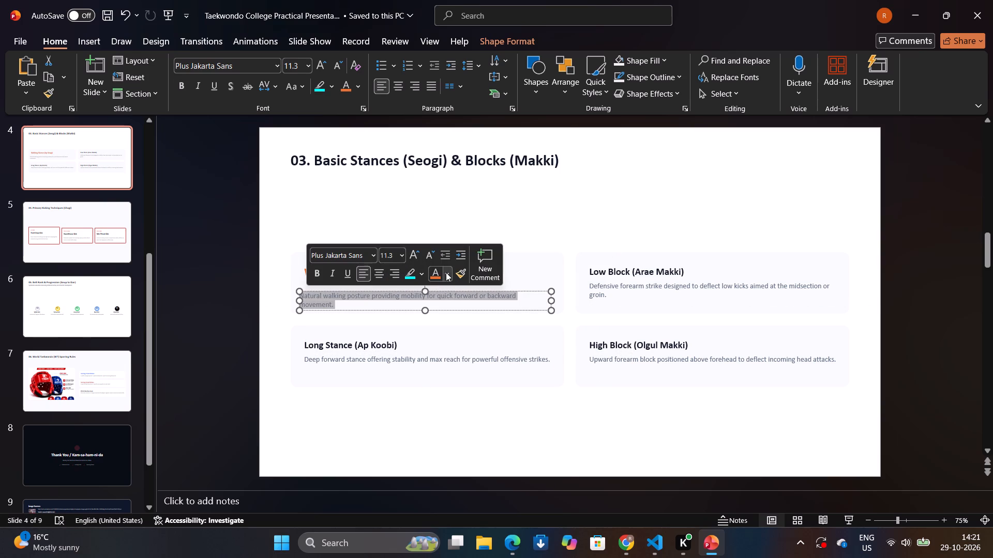
click(444, 272)
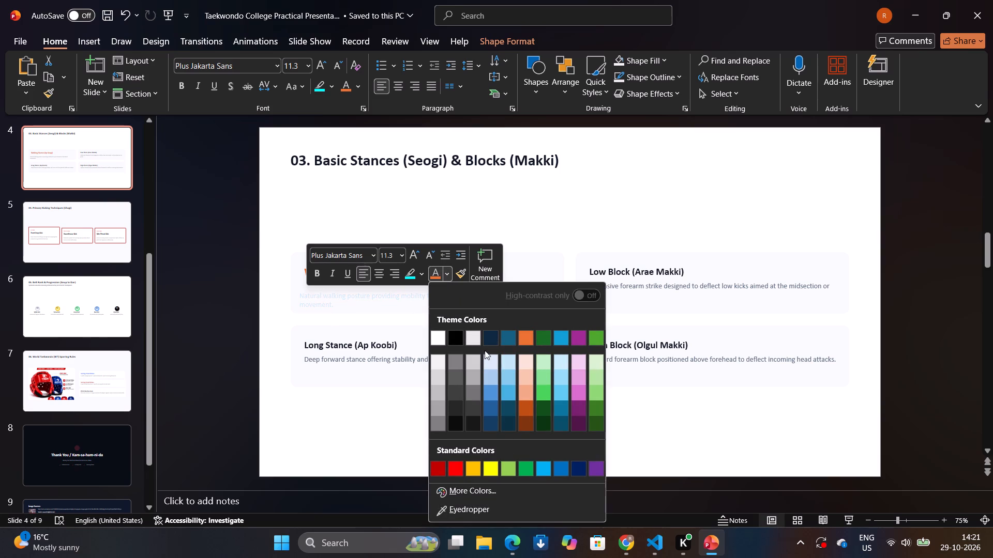
click(475, 421)
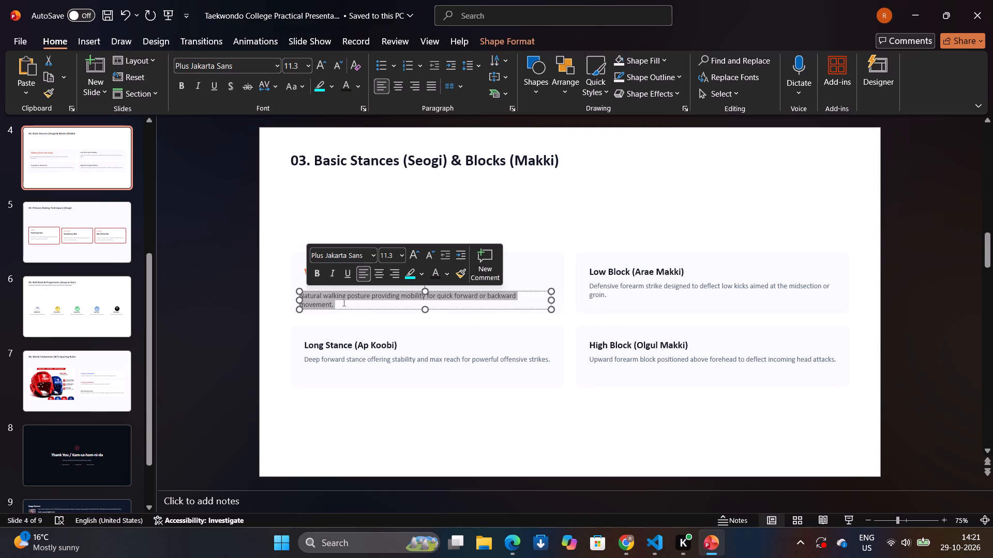
Highlight the full Walking Stance description text in turquoise.
click(343, 302)
drag(343, 302, 308, 291)
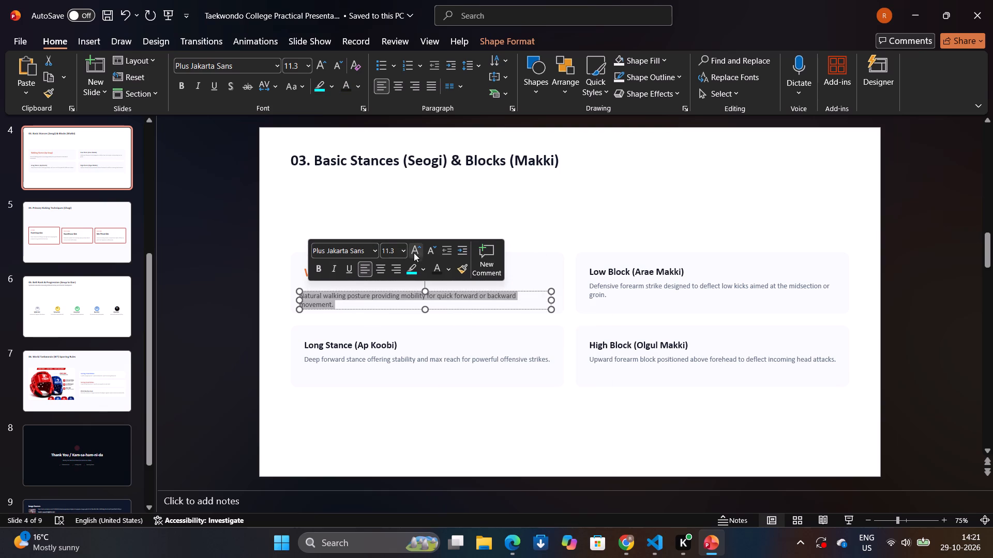
click(421, 267)
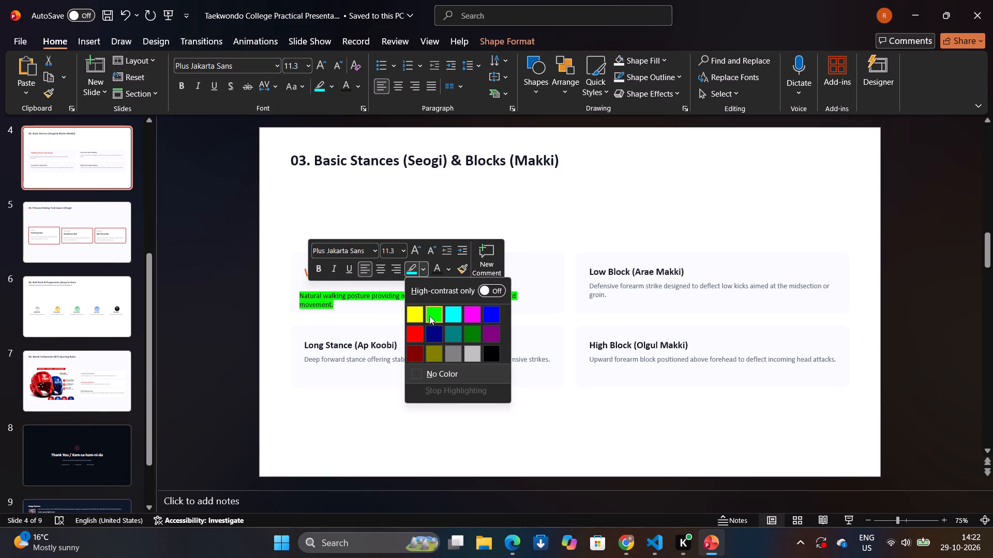
click(458, 318)
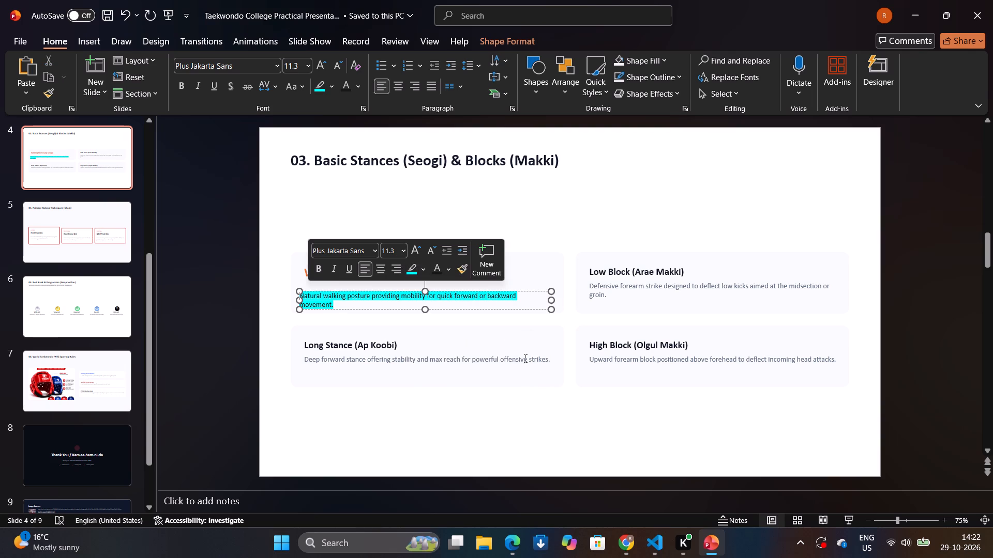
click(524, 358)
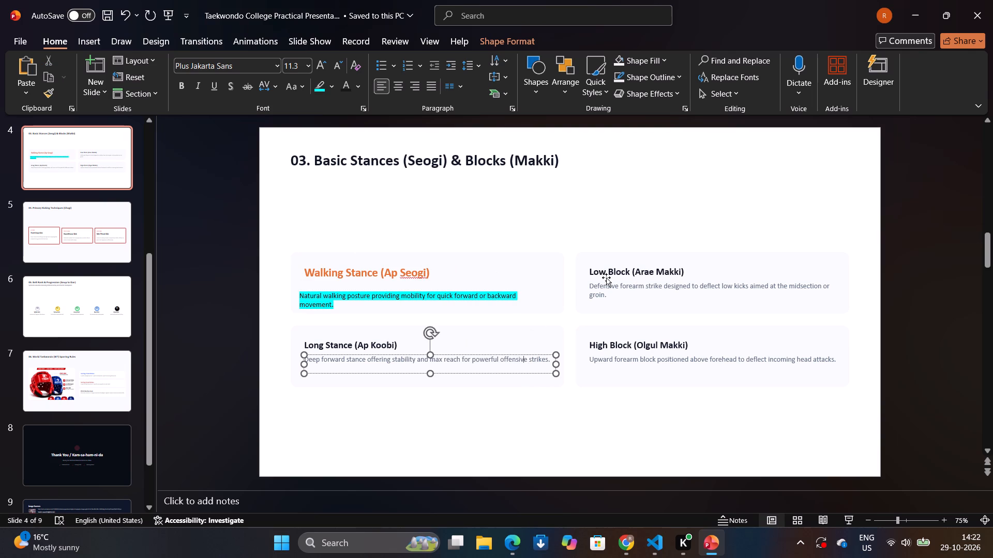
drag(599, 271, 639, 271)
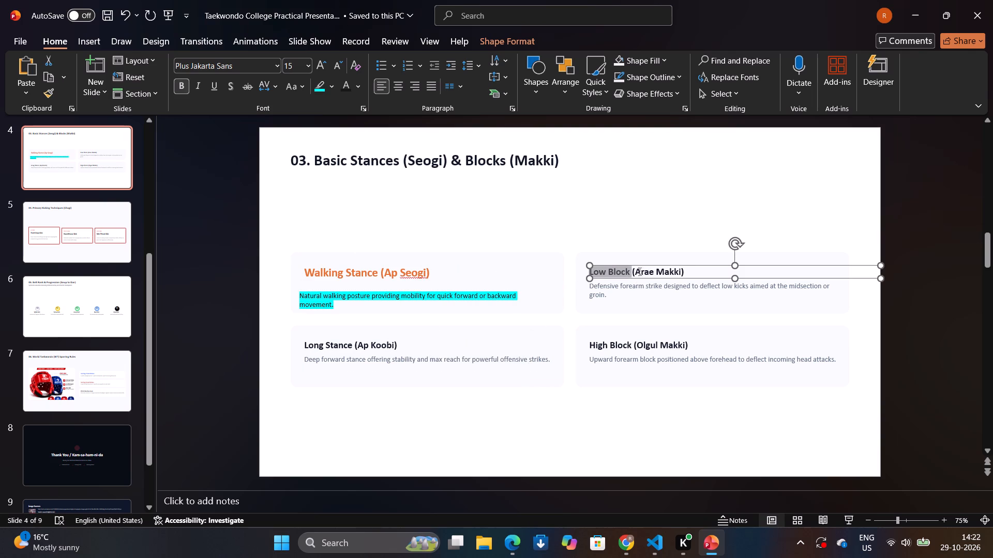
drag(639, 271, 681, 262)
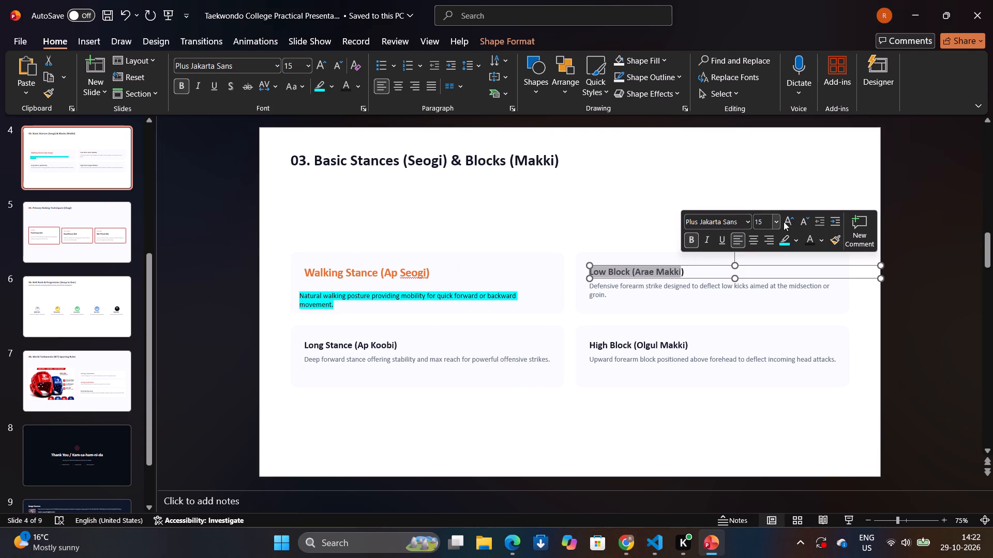
Move the Walking Stance heading slightly down, closer to its highlighted description.
click(430, 271)
click(430, 271)
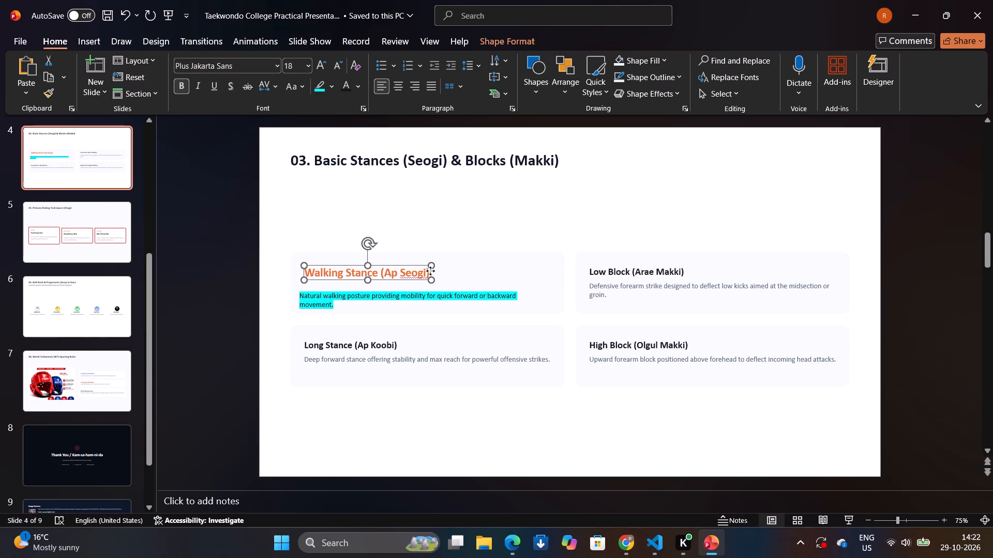
click(428, 275)
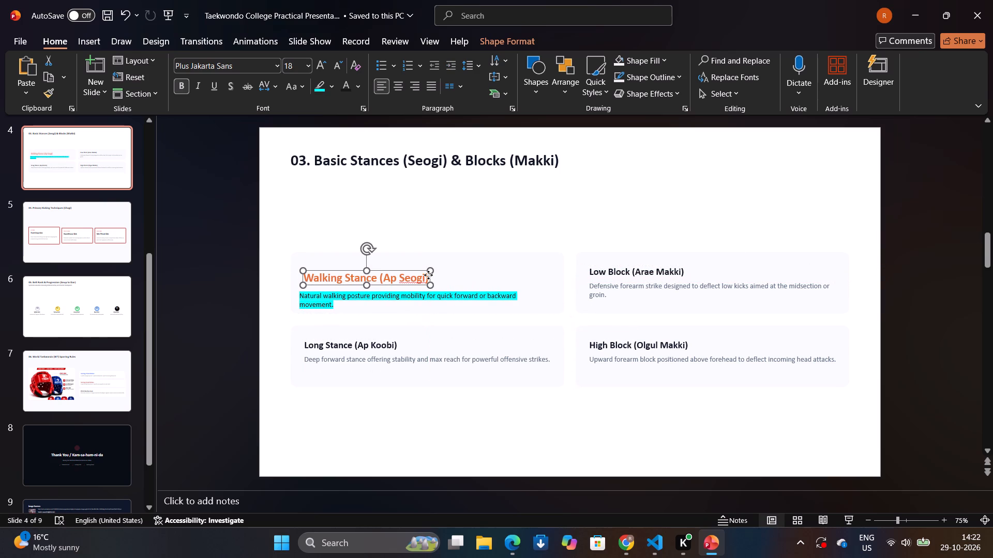
drag(422, 277, 404, 278)
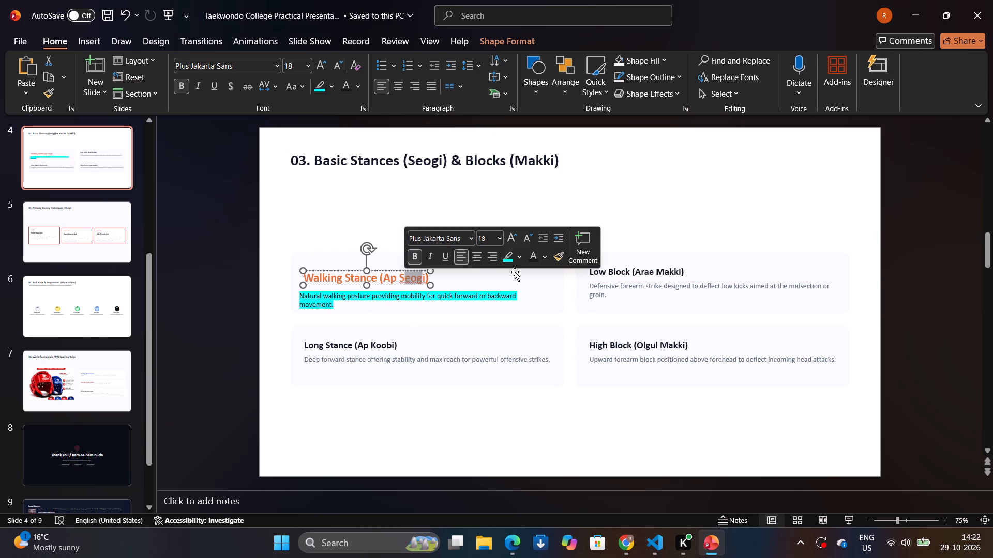
click(516, 273)
Set the Low Block (Arae Makki) heading's font size to 18.
click(687, 271)
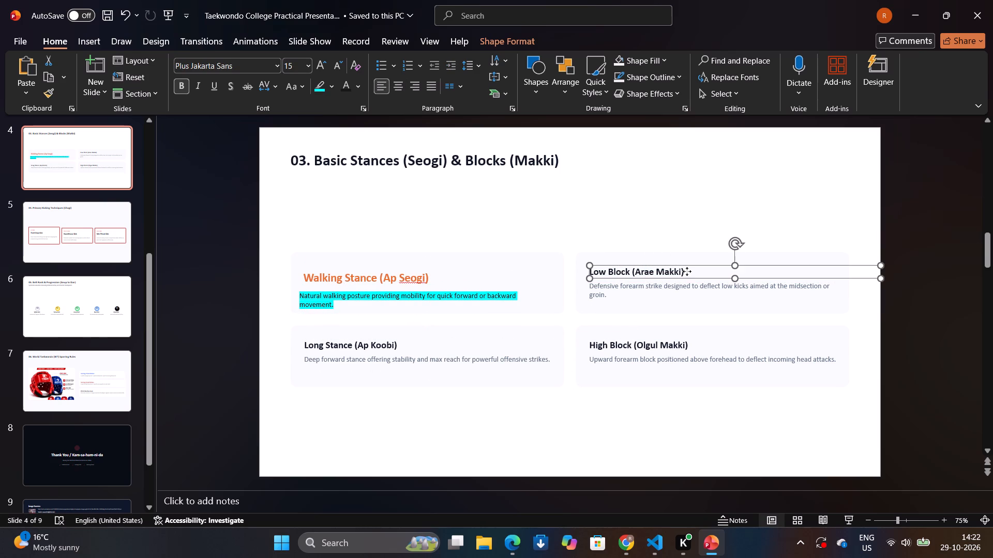
drag(687, 271, 653, 273)
drag(684, 272, 596, 280)
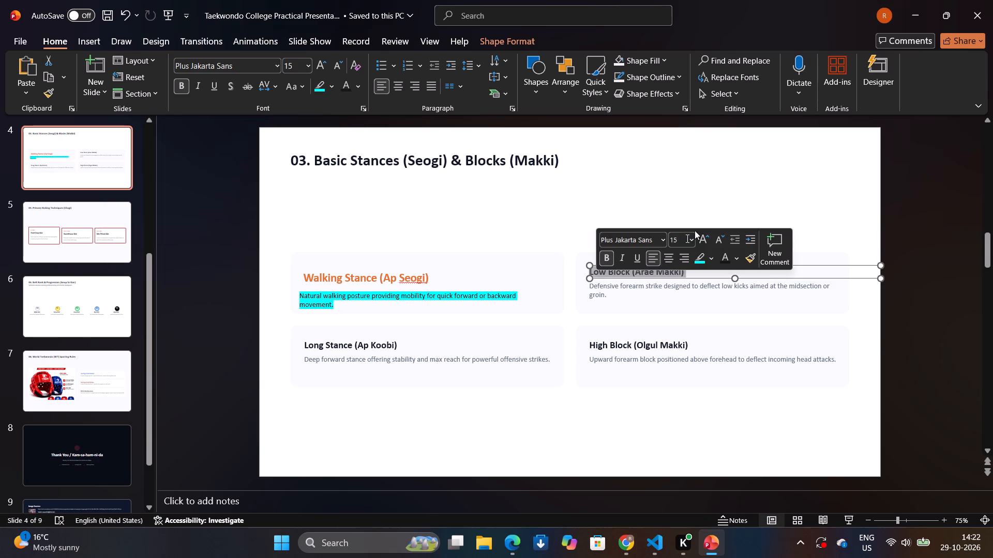
click(689, 240)
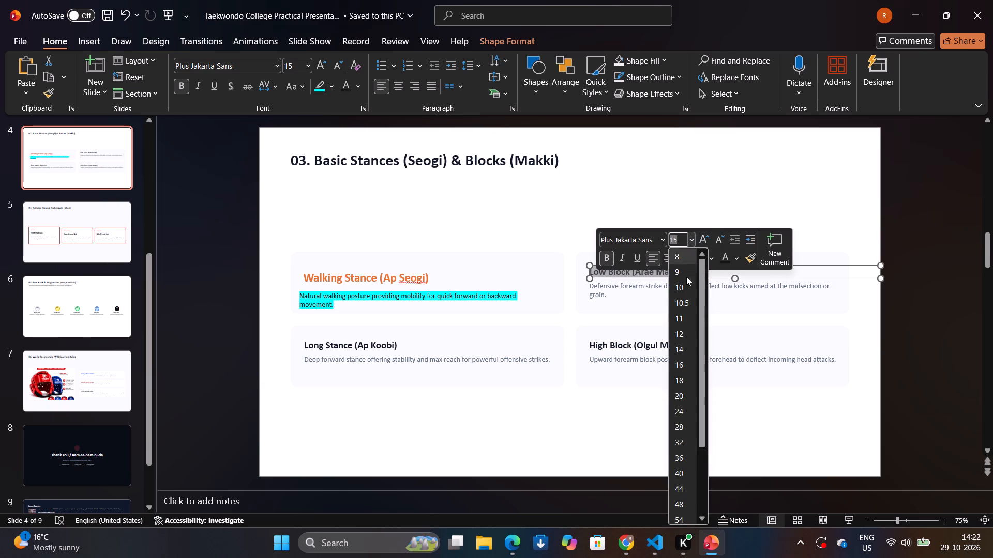
click(686, 379)
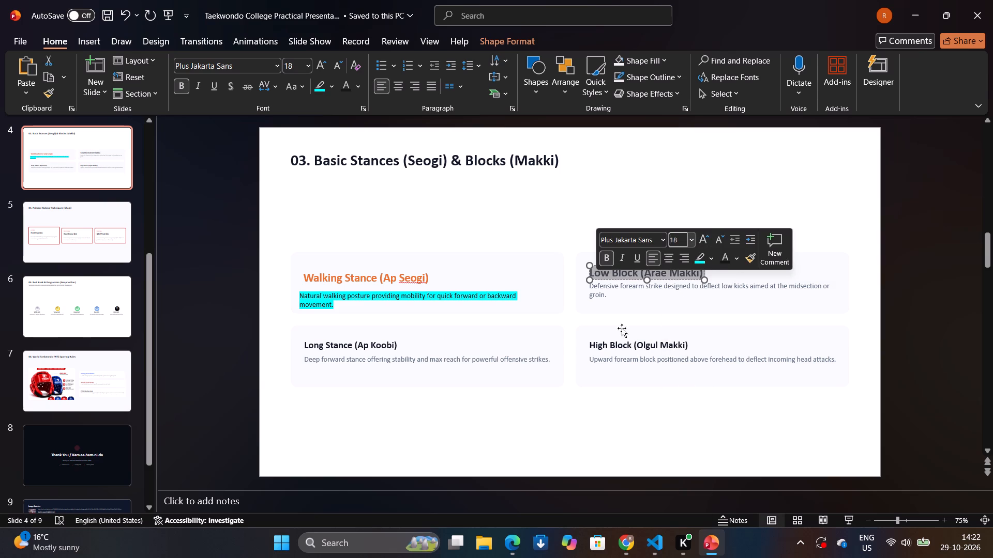
Move the Low Block description slightly down and to the left, leaving a gap below its heading.
click(608, 297)
drag(608, 297, 610, 307)
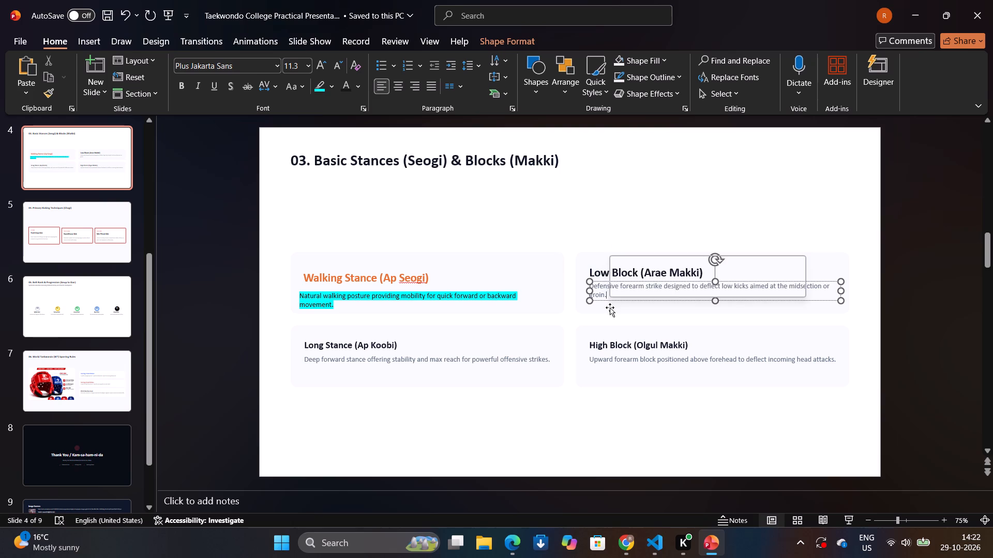
drag(821, 296, 825, 297)
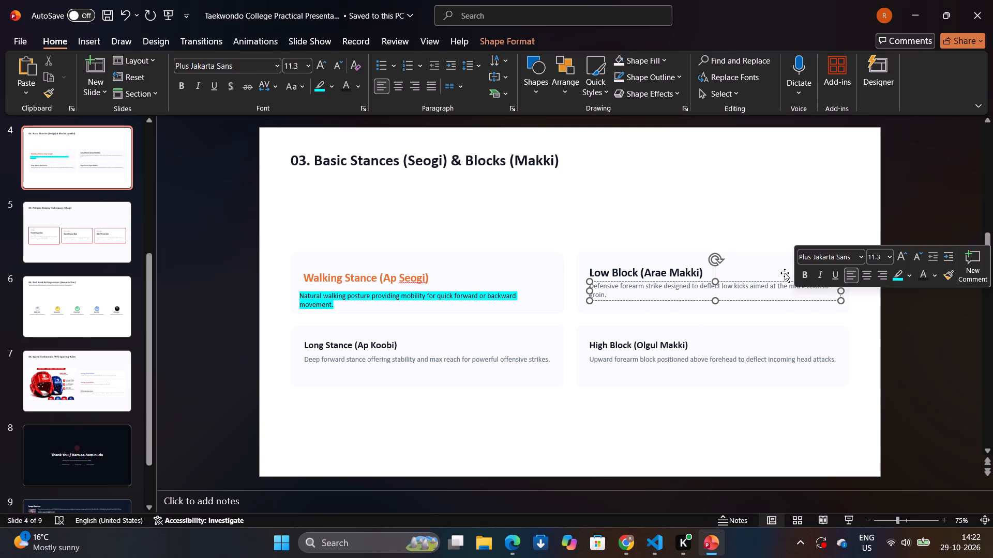
drag(785, 273, 786, 286)
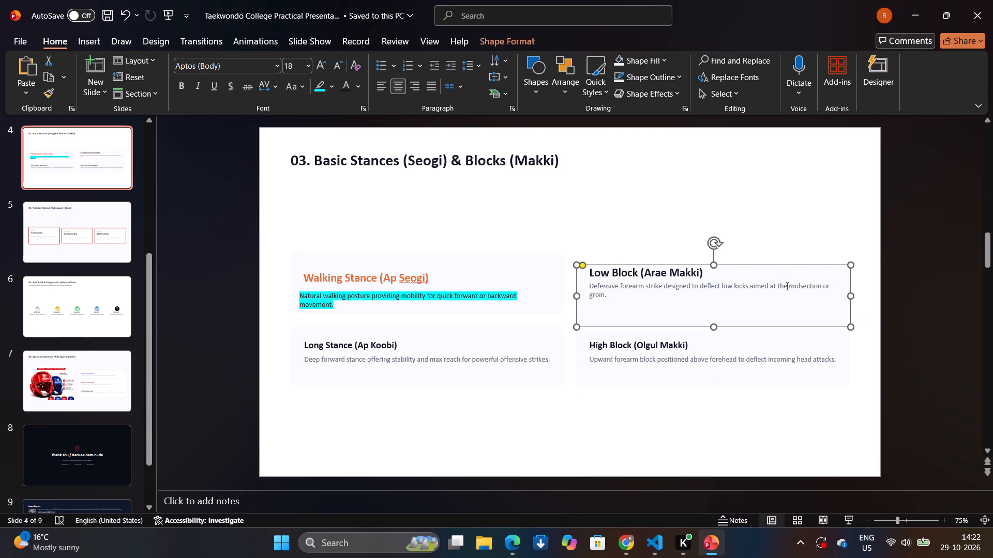
click(799, 291)
drag(799, 291, 817, 300)
drag(830, 295, 832, 311)
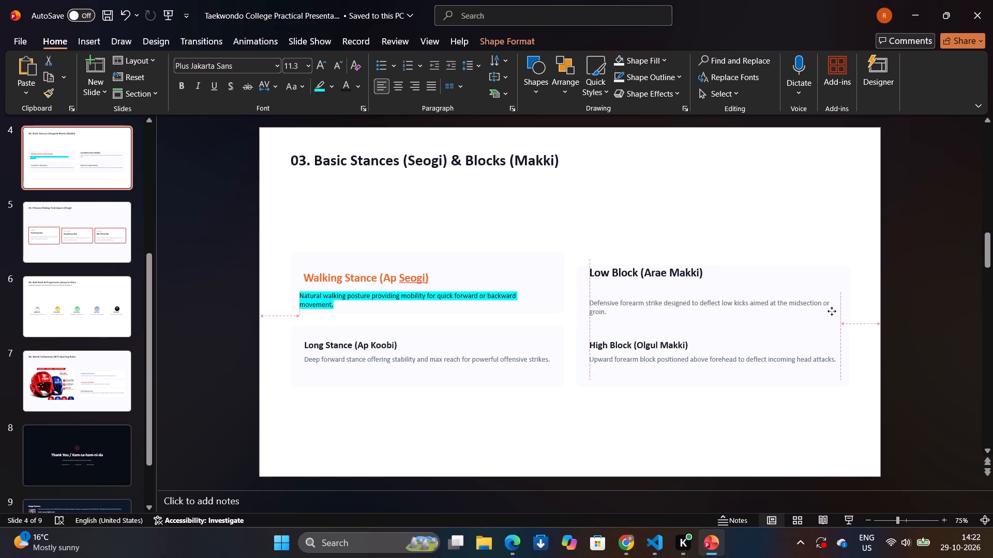
drag(832, 311, 817, 300)
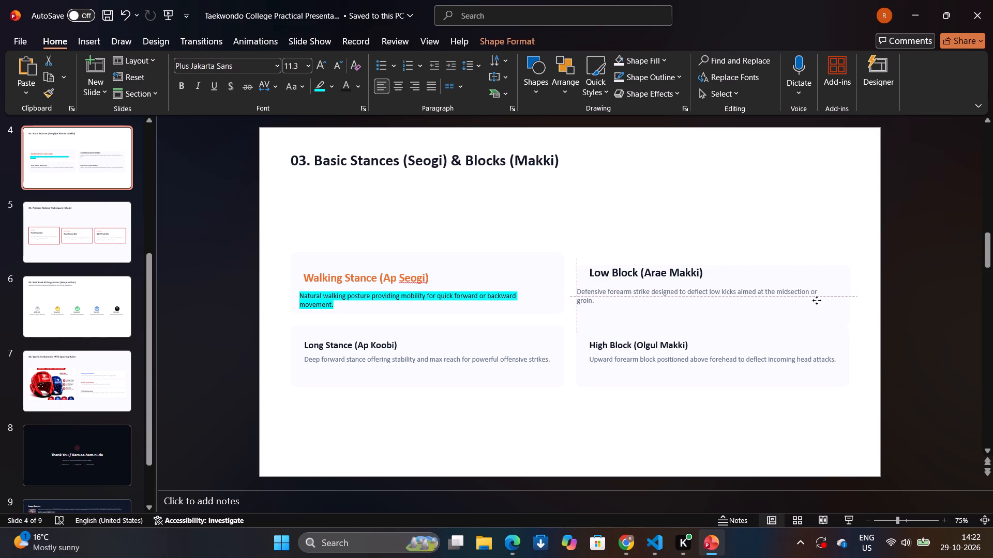
drag(817, 300, 818, 303)
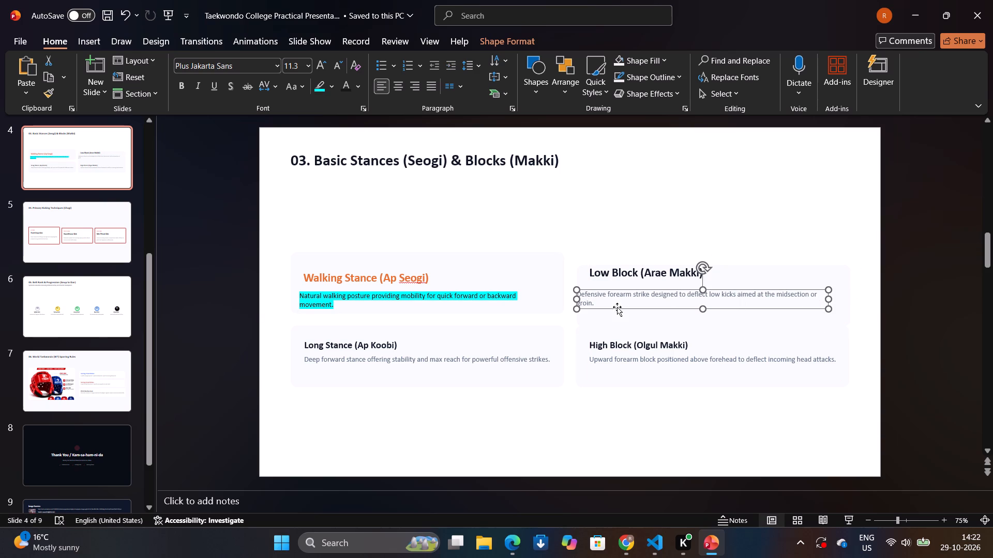
Highlight the full Low Block description text in turquoise.
drag(594, 305, 572, 291)
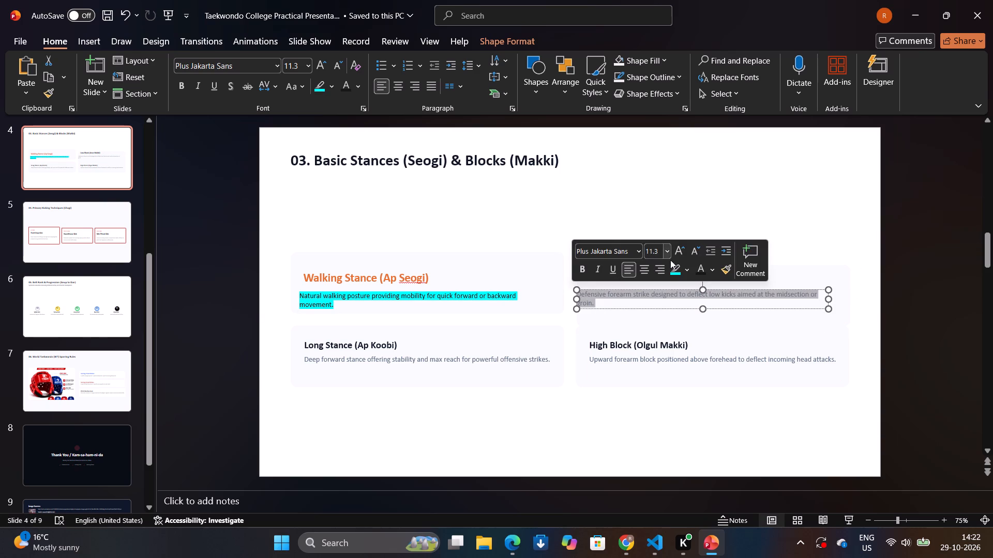
click(671, 269)
click(581, 377)
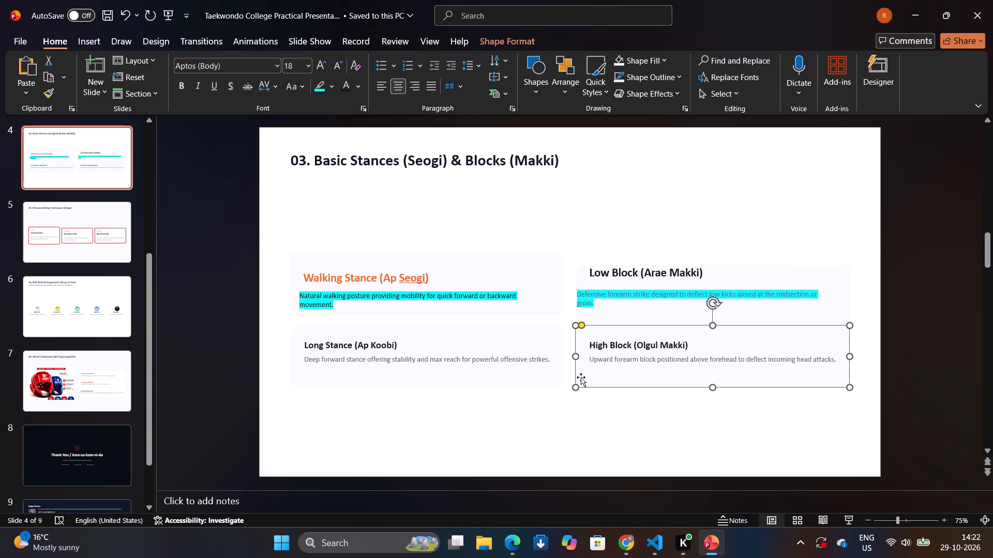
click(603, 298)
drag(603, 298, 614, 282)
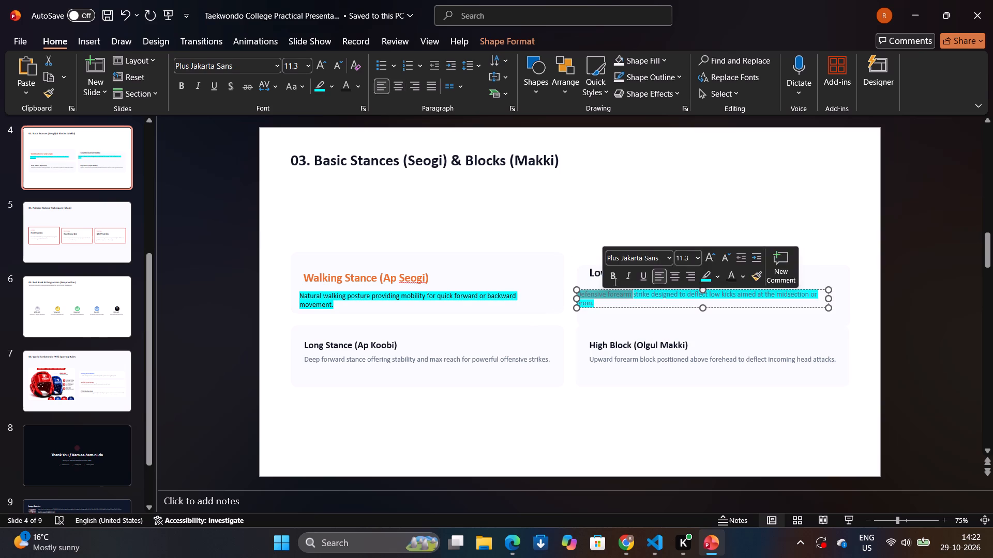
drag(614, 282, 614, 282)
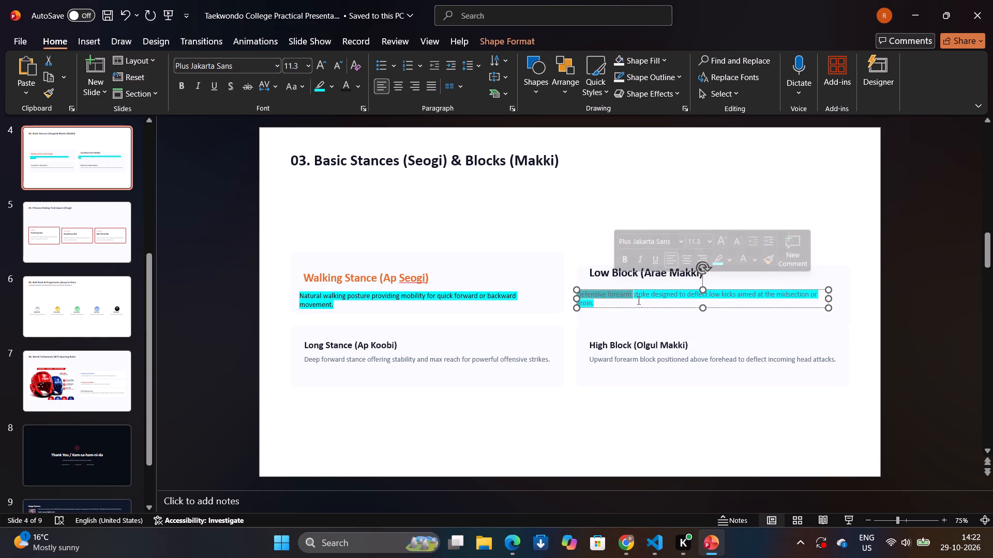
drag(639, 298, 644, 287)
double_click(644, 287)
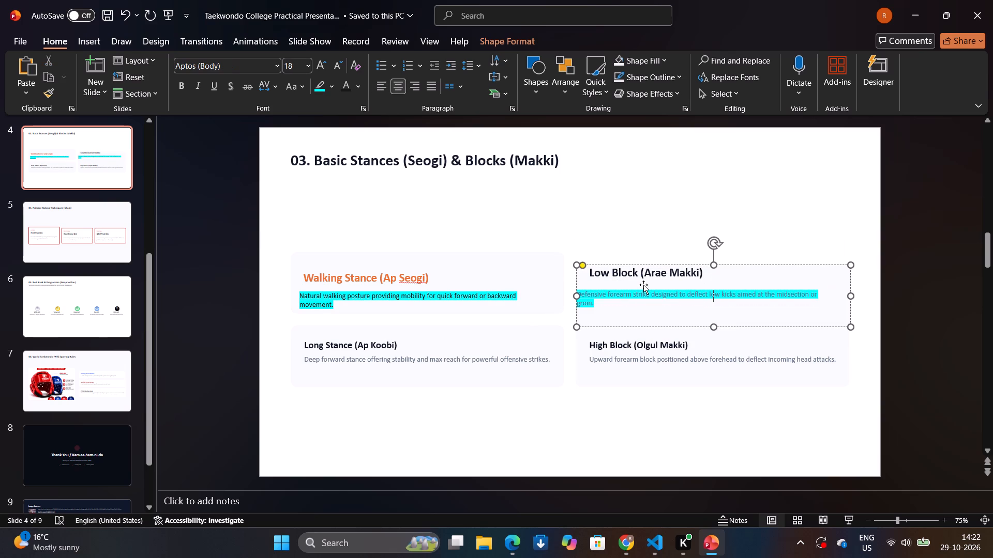
Move the Low Block card's background shape up and to the left behind its text, slightly overlapping the Walking Stance card.
click(578, 295)
click(821, 284)
click(832, 302)
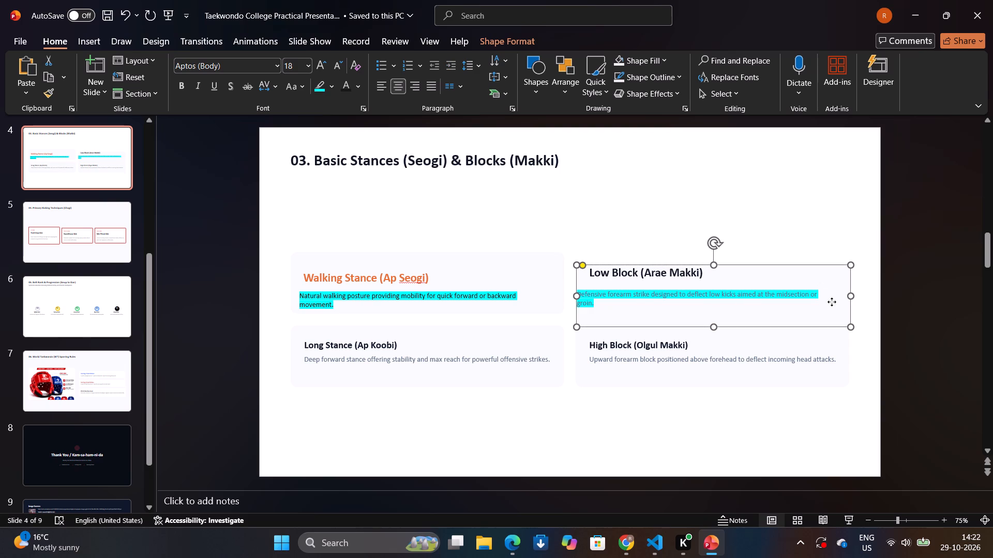
click(830, 298)
click(830, 298)
drag(830, 298, 818, 298)
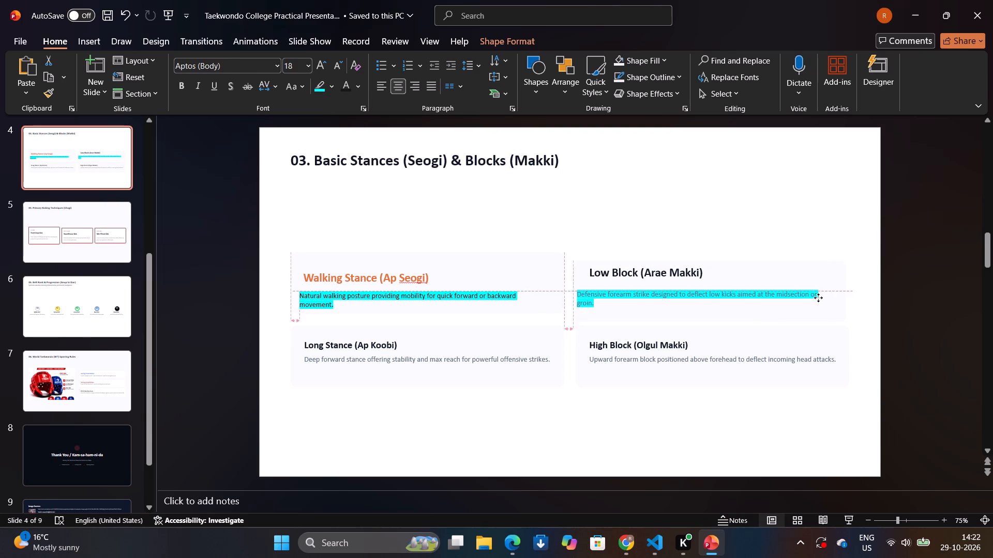
drag(818, 298, 815, 298)
click(815, 298)
drag(815, 298, 813, 287)
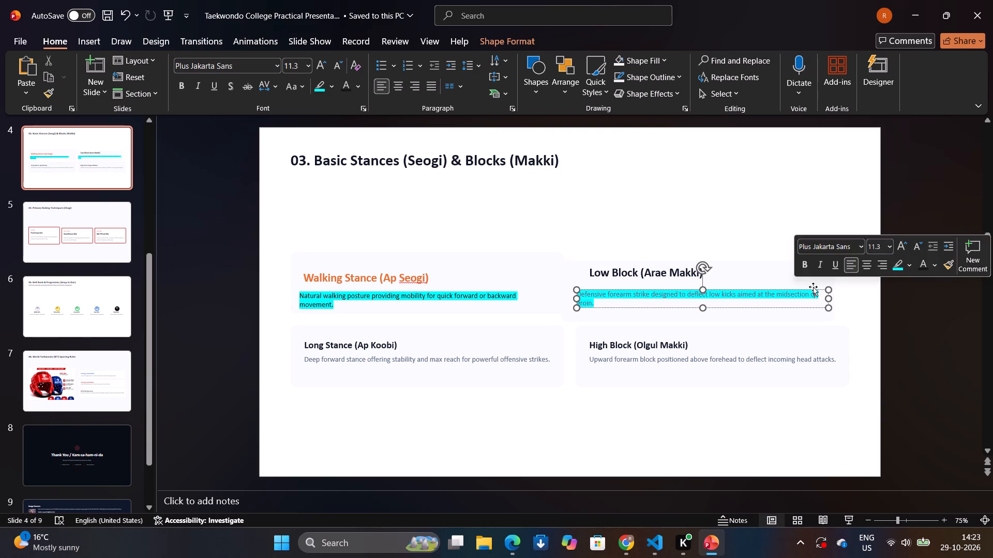
drag(833, 301, 819, 290)
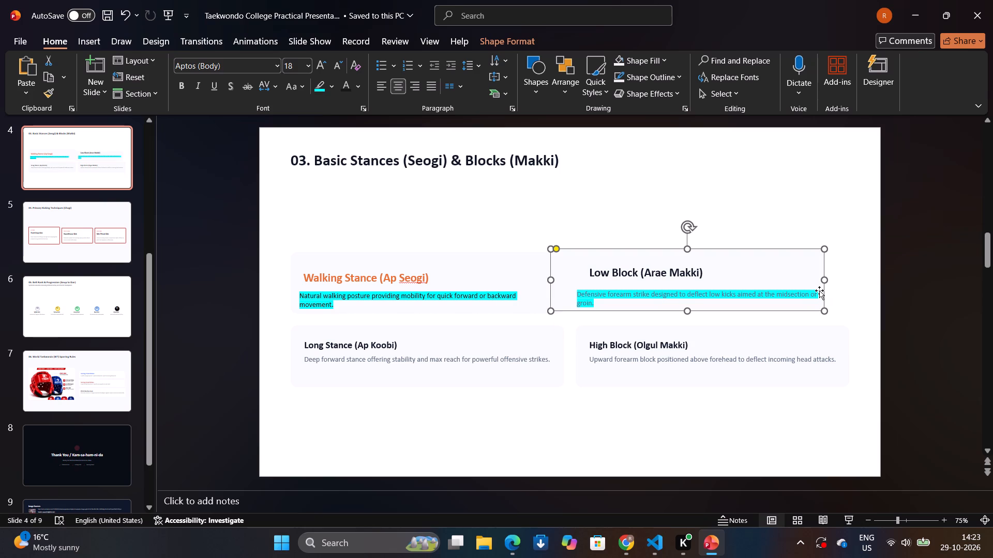
click(701, 364)
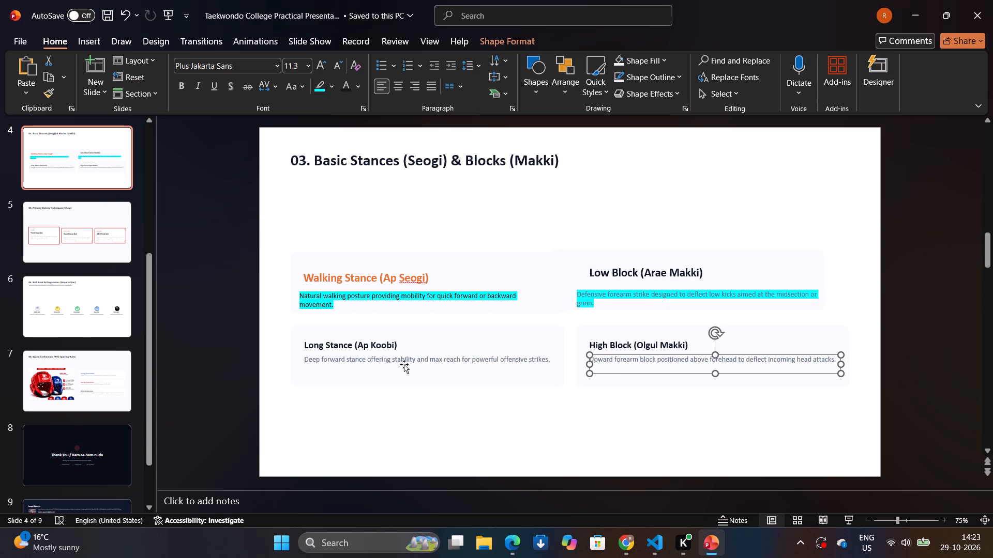
Nudge the Long Stance (Ap Koobi) heading slightly up, keeping it aligned with the start of its description.
drag(399, 347, 389, 344)
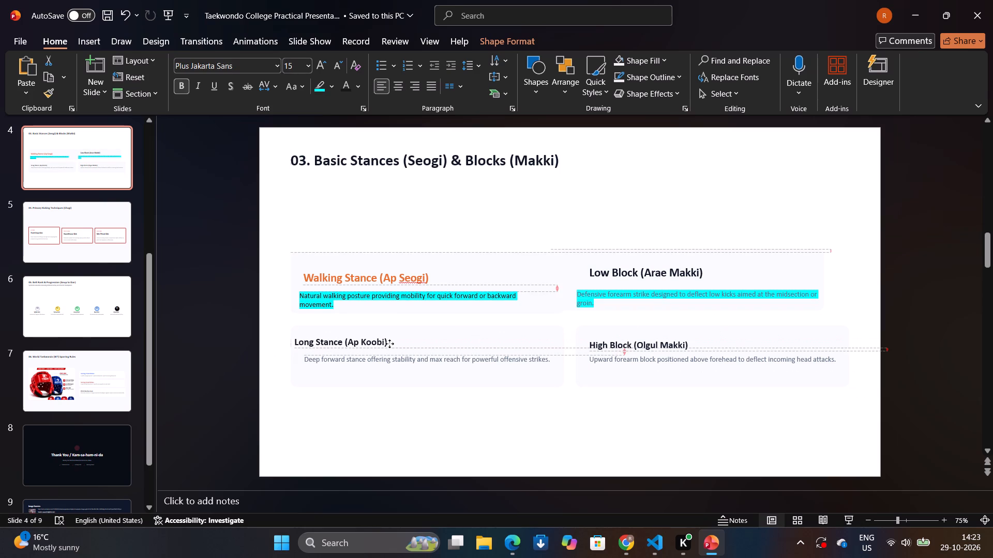
drag(389, 344, 394, 346)
triple_click(394, 346)
click(394, 346)
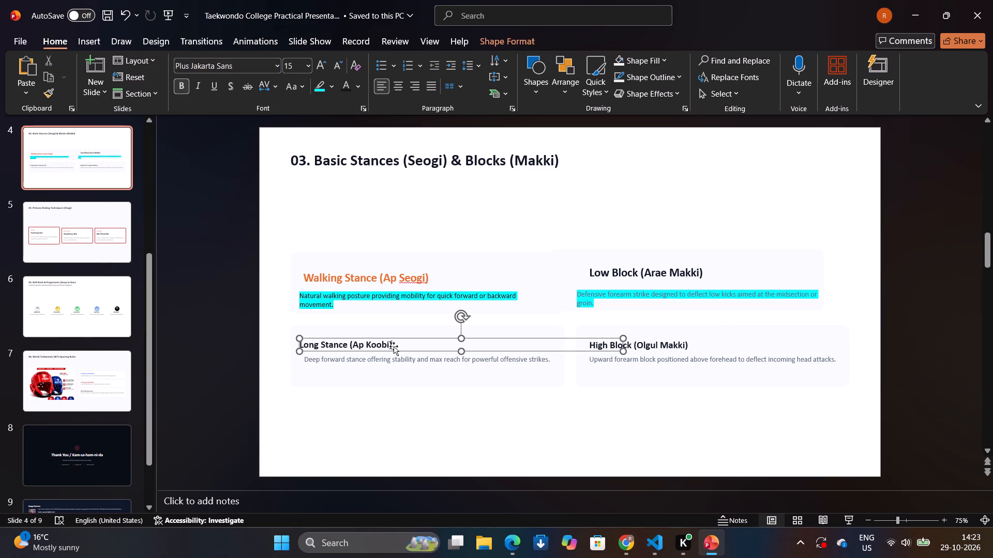
drag(394, 346, 398, 345)
click(398, 345)
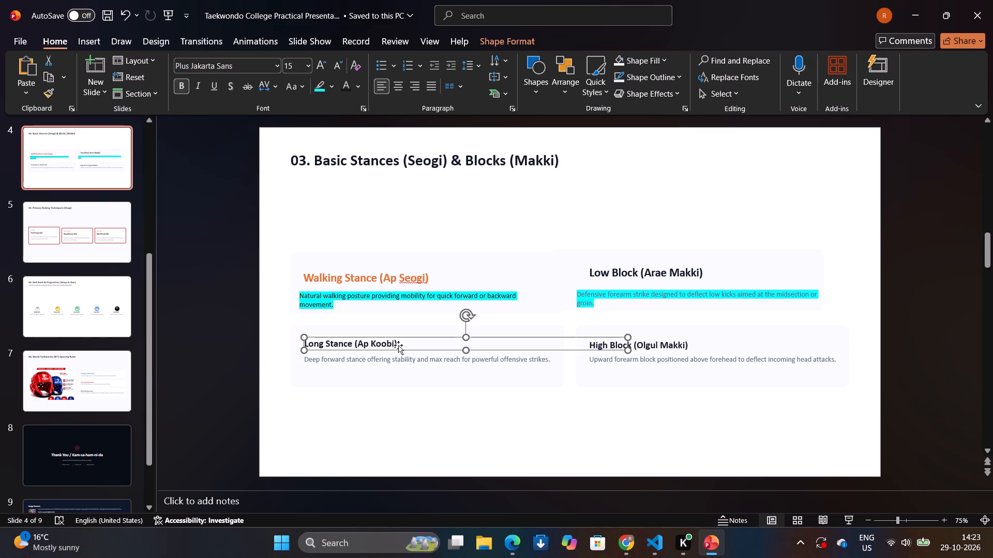
click(393, 344)
click(394, 345)
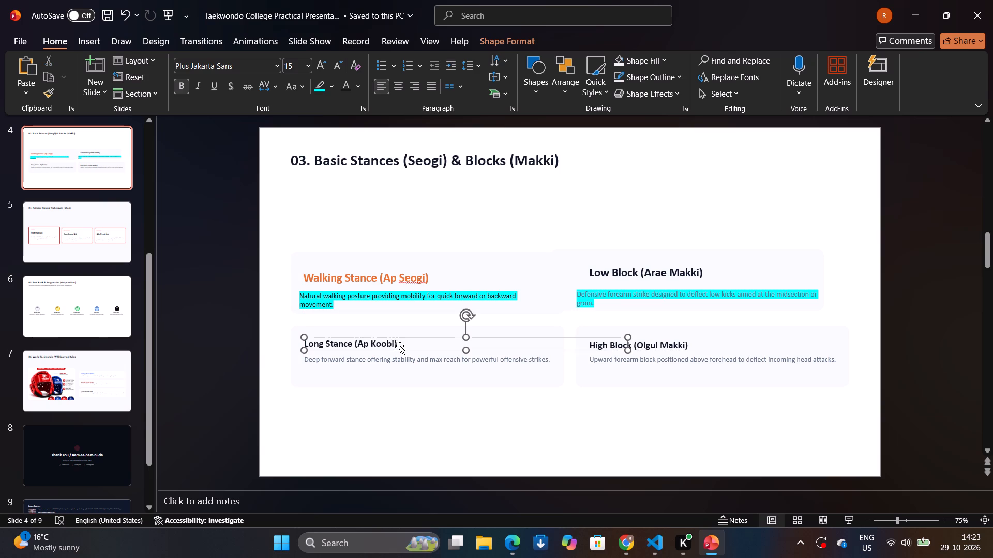
Highlight the Long Stance (Ap Koobi) heading text in turquoise, up to but excluding its closing parenthesis.
click(395, 342)
drag(395, 342, 305, 336)
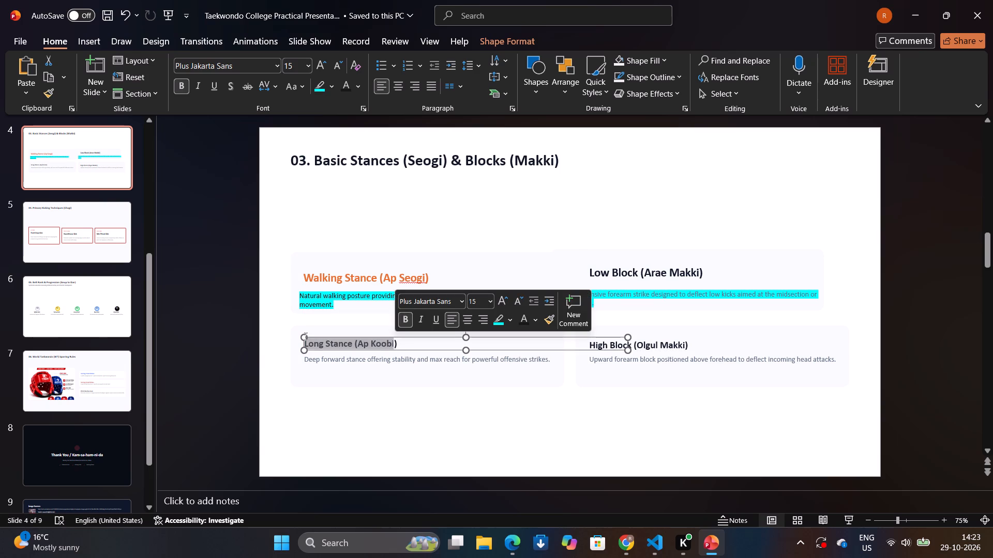
drag(305, 336, 304, 336)
click(405, 321)
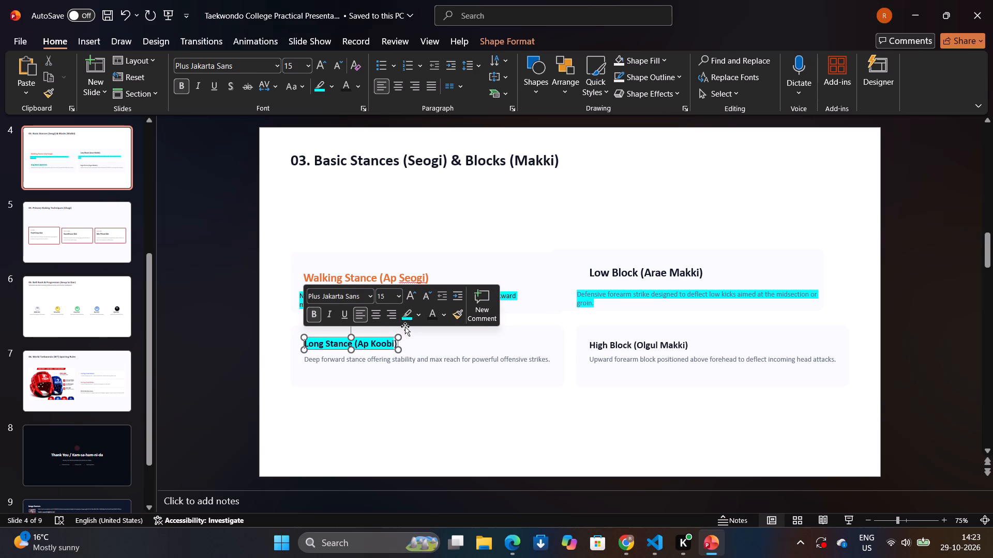
click(401, 350)
click(405, 347)
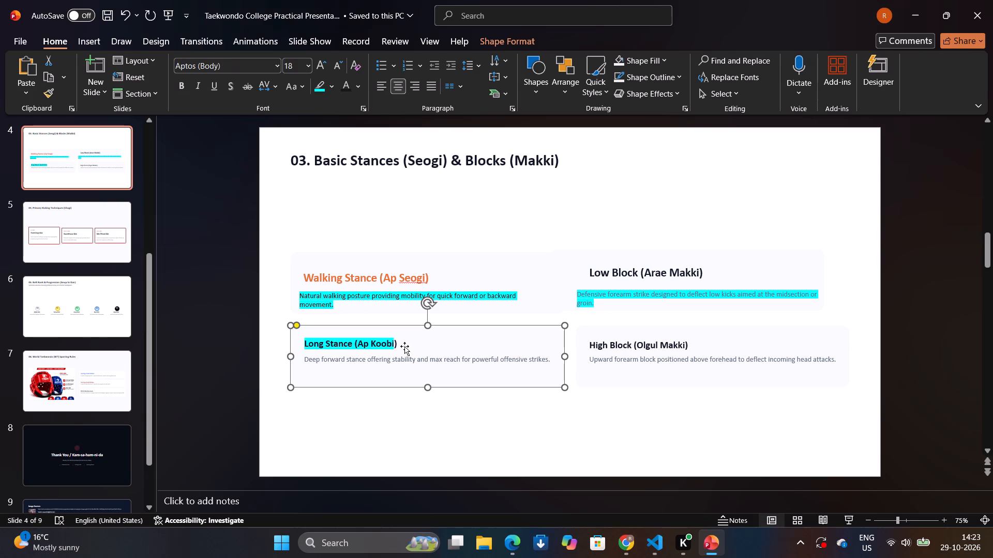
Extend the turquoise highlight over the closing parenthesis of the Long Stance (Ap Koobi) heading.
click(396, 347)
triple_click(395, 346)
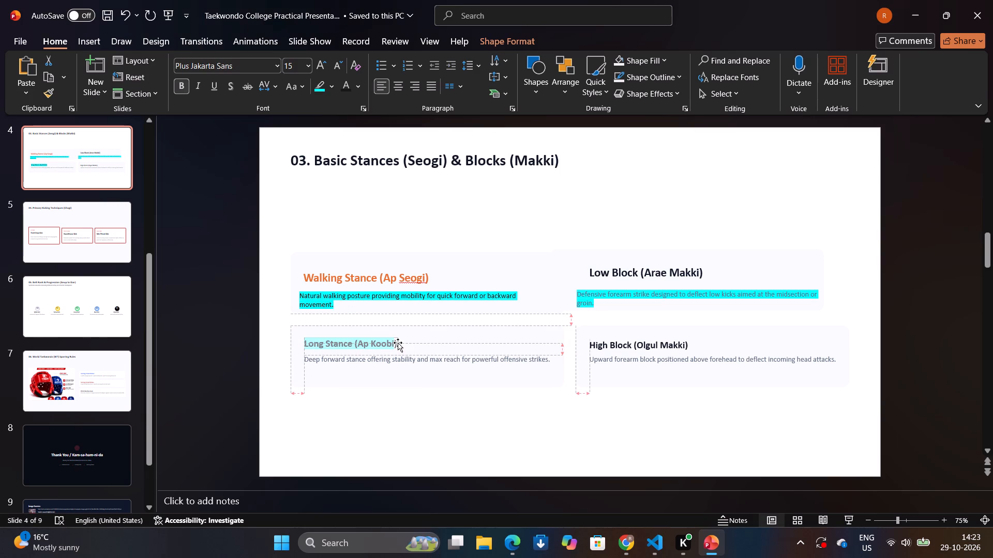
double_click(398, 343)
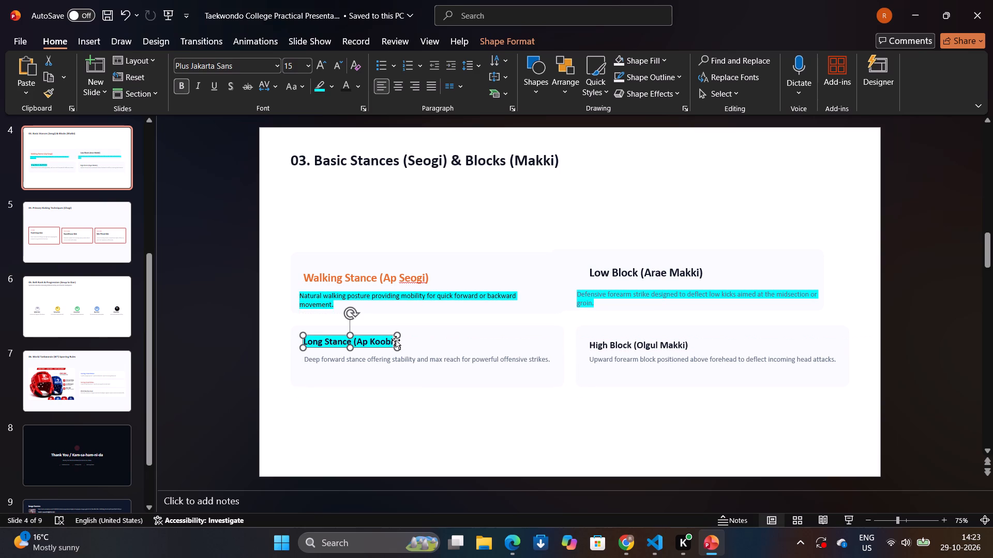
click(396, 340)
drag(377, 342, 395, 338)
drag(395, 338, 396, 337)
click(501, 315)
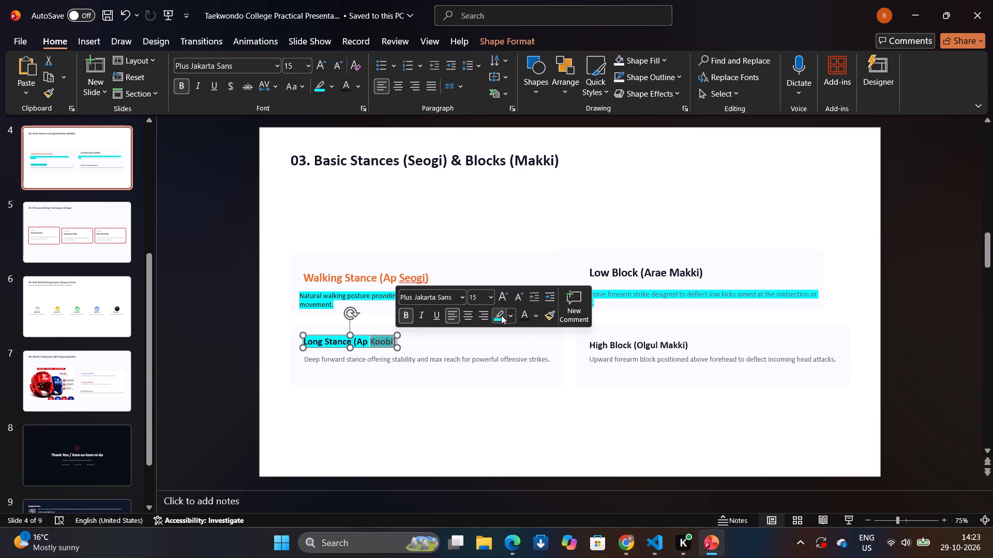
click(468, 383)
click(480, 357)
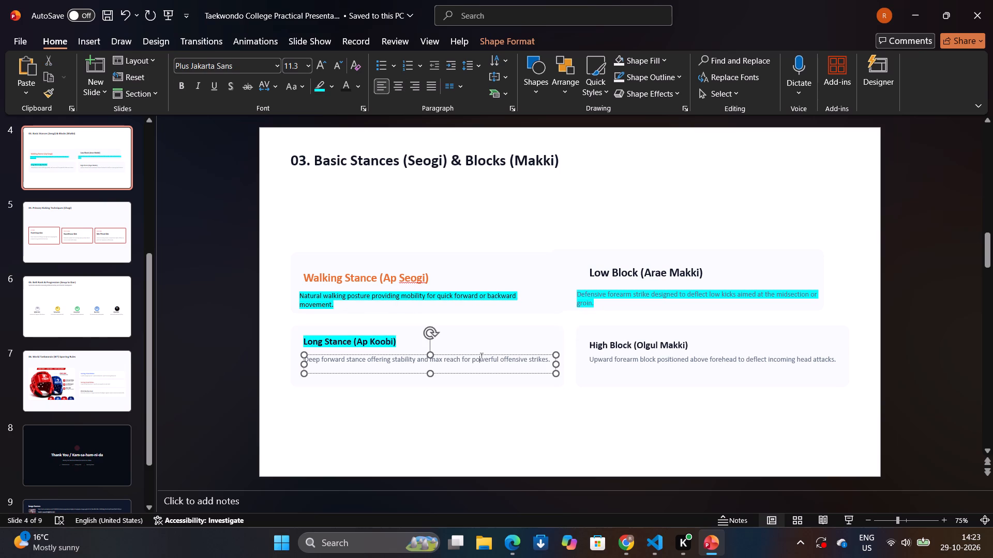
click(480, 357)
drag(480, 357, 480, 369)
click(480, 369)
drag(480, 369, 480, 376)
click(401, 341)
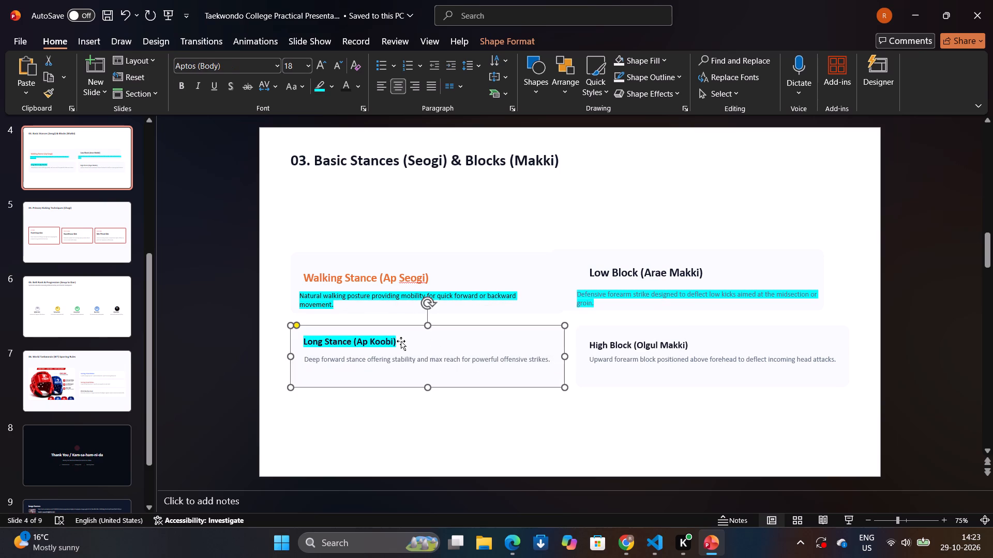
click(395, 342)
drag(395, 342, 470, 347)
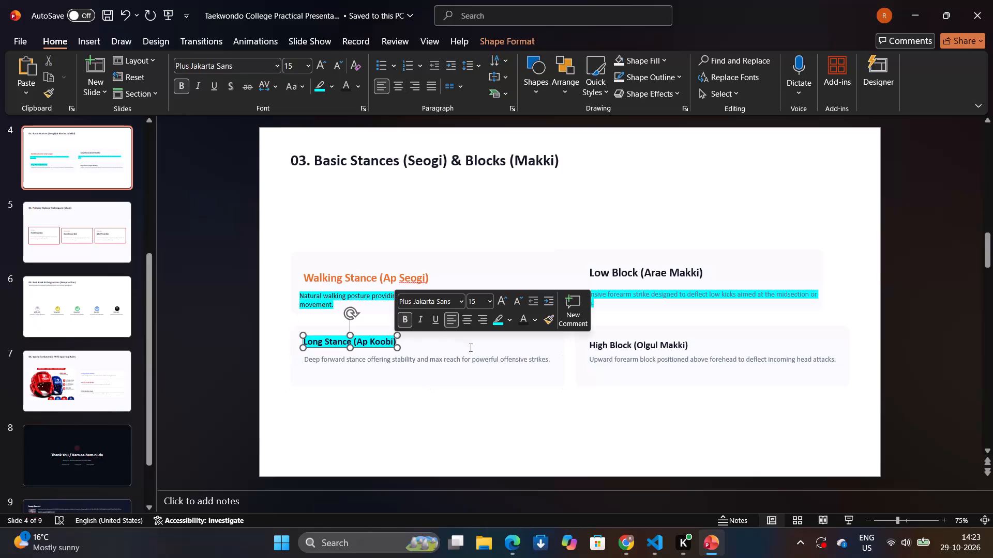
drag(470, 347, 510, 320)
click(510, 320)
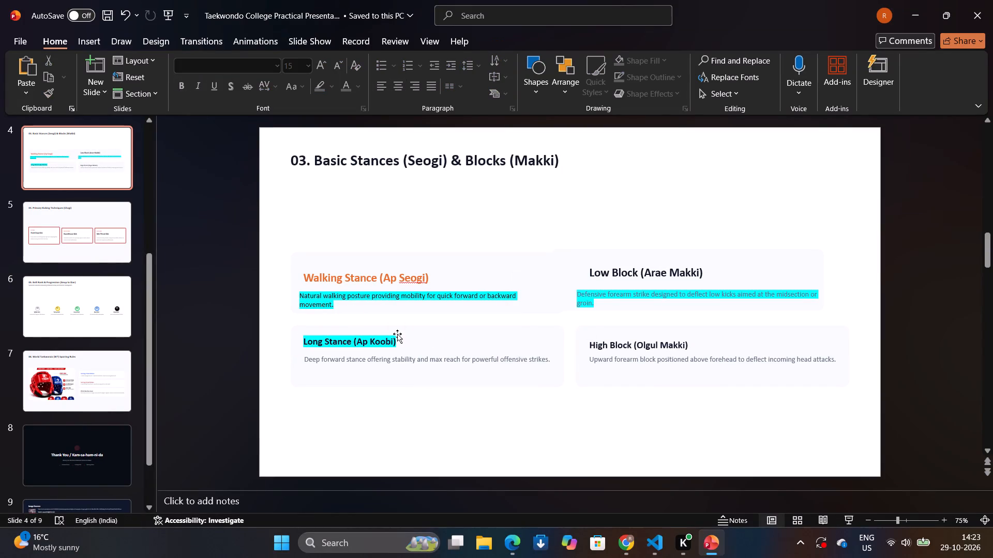
Change the highlight of the Long Stance (Ap Koobi) heading text to light gray, up to but excluding its closing parenthesis.
click(391, 343)
drag(391, 343, 336, 340)
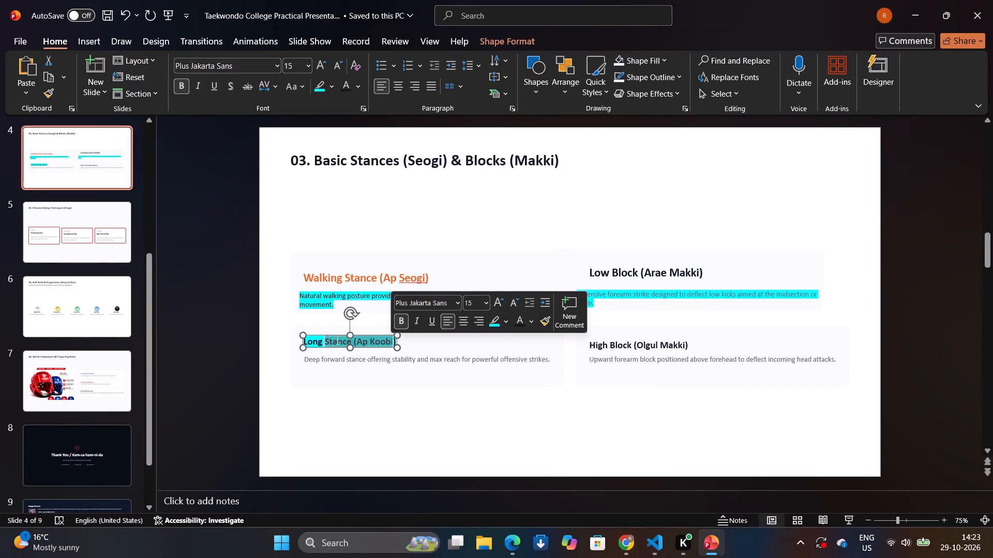
drag(336, 340, 309, 338)
click(420, 317)
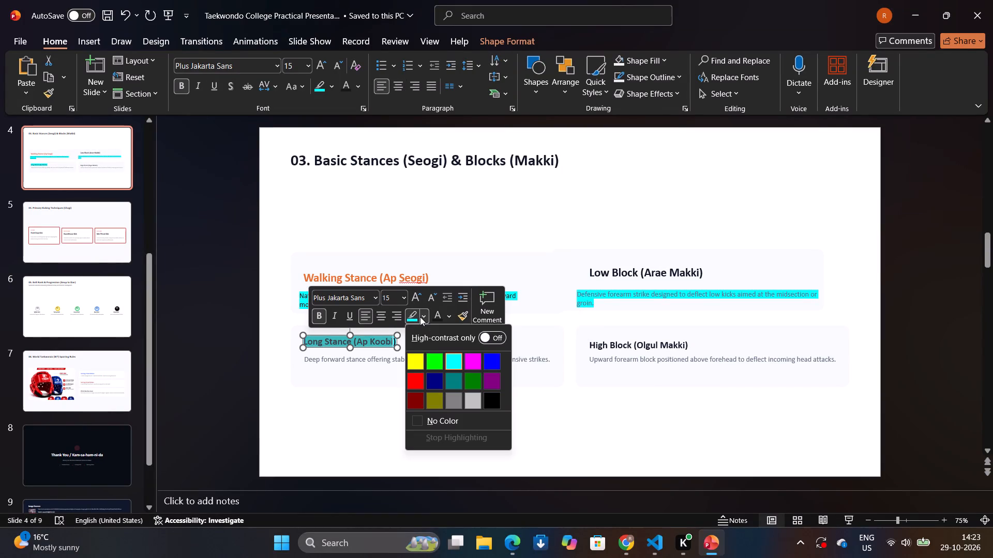
click(479, 398)
click(479, 398)
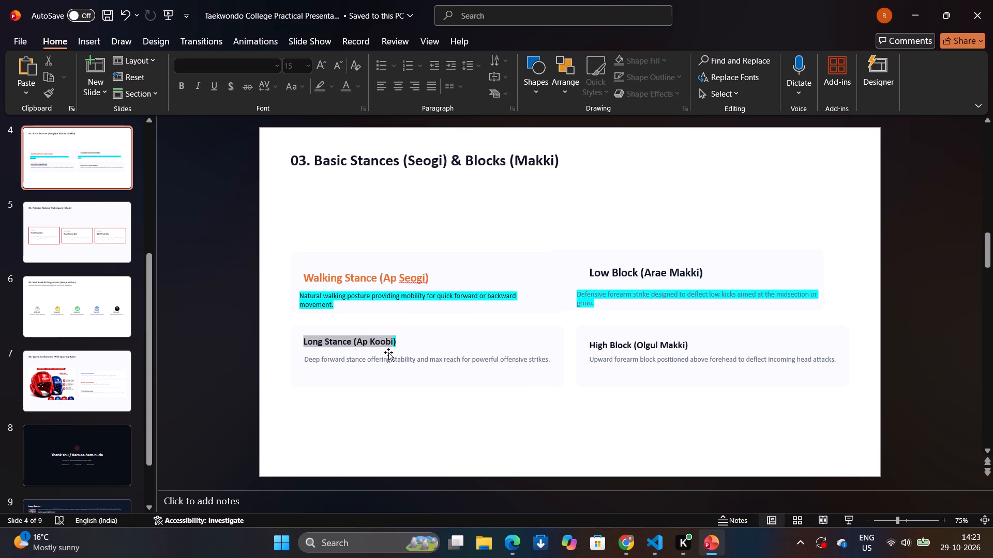
Pick up the gray-highlighted Long Stance heading's formatting with the Format Painter, locked for repeated use.
click(393, 339)
drag(393, 339, 360, 338)
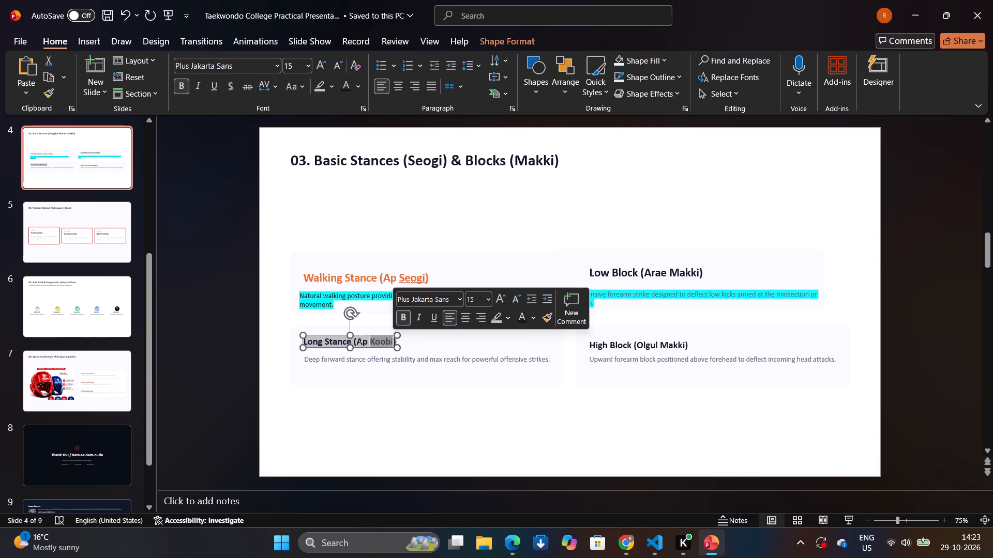
drag(360, 338, 299, 334)
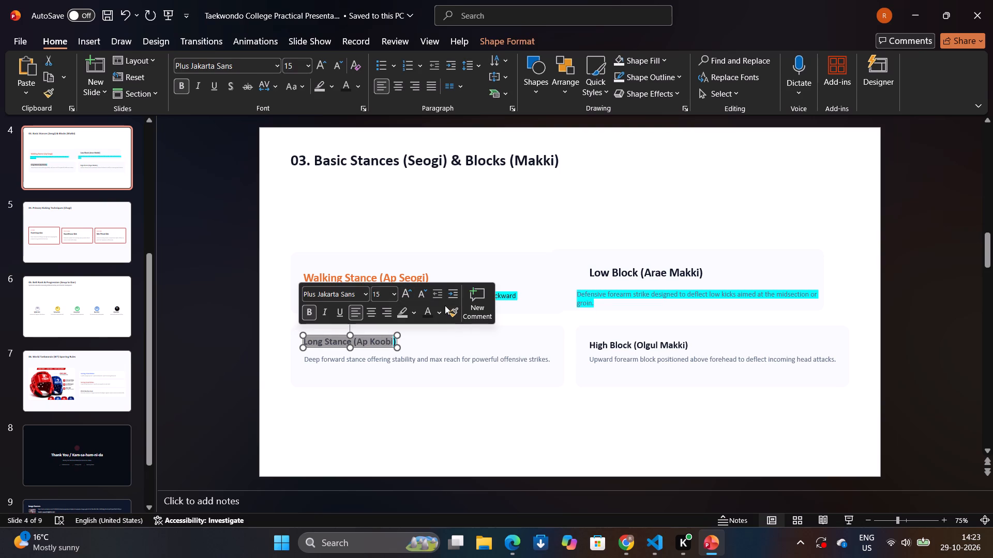
click(449, 308)
click(449, 308)
double_click(449, 308)
Remove the gray highlight from the Long Stance (Ap Koobi) heading text.
click(384, 346)
click(387, 345)
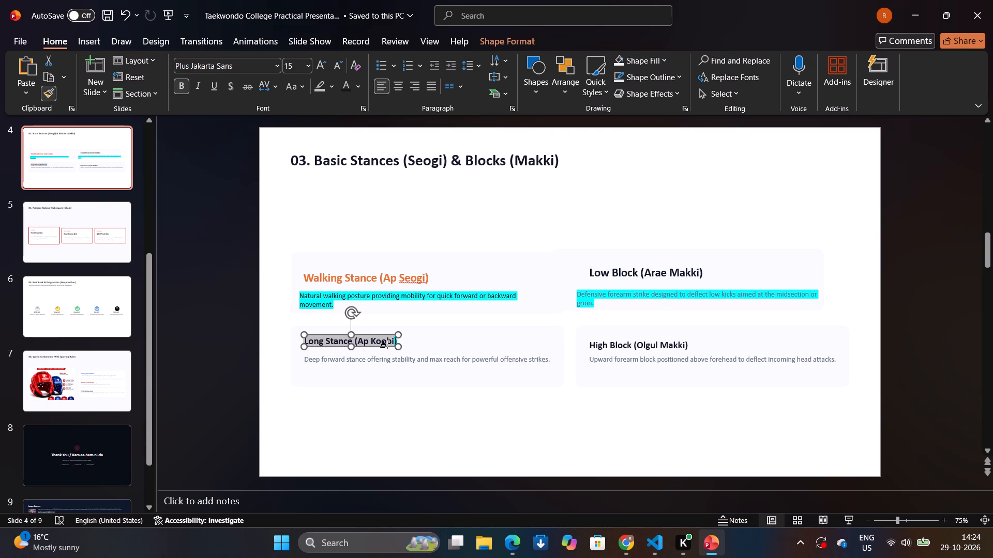
click(390, 344)
click(390, 344)
drag(390, 344, 373, 339)
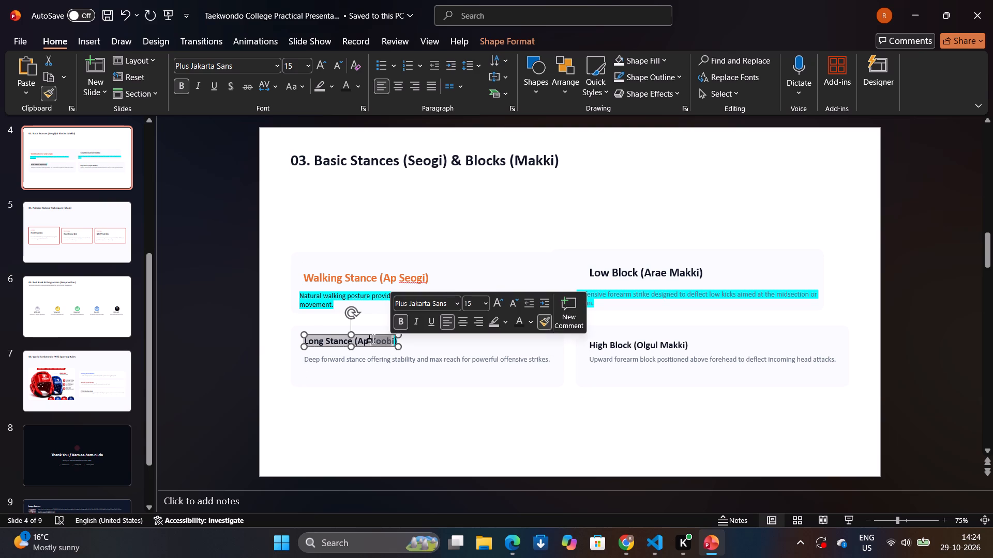
drag(373, 339, 305, 326)
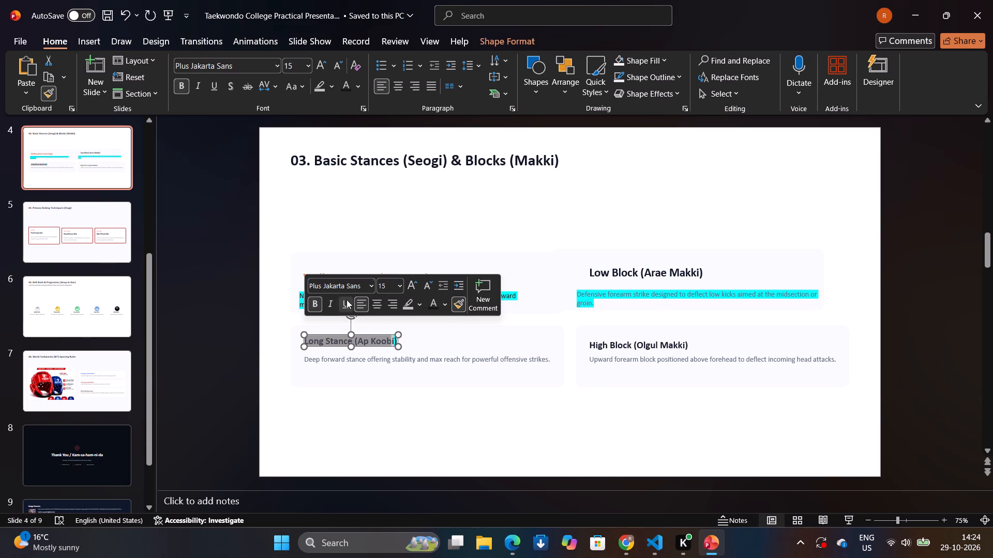
click(407, 304)
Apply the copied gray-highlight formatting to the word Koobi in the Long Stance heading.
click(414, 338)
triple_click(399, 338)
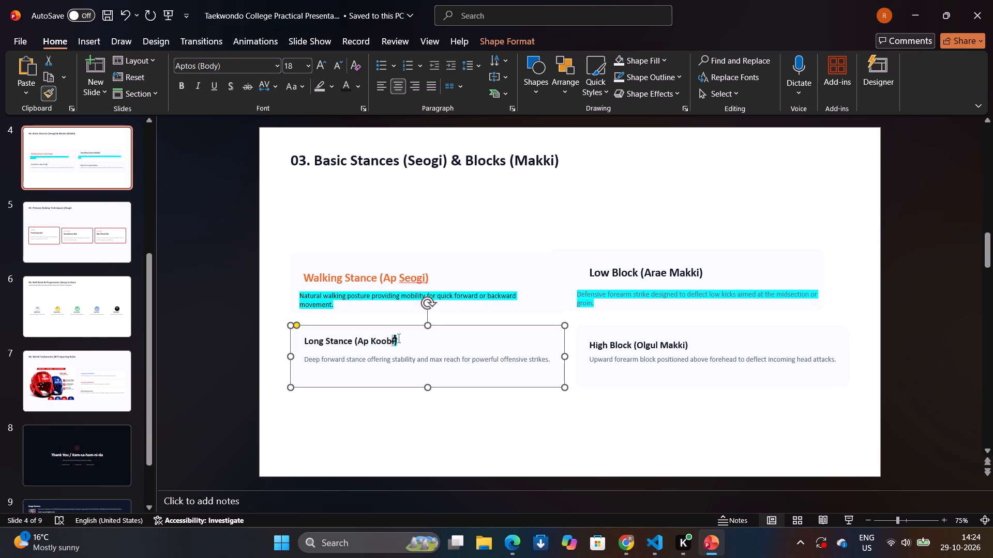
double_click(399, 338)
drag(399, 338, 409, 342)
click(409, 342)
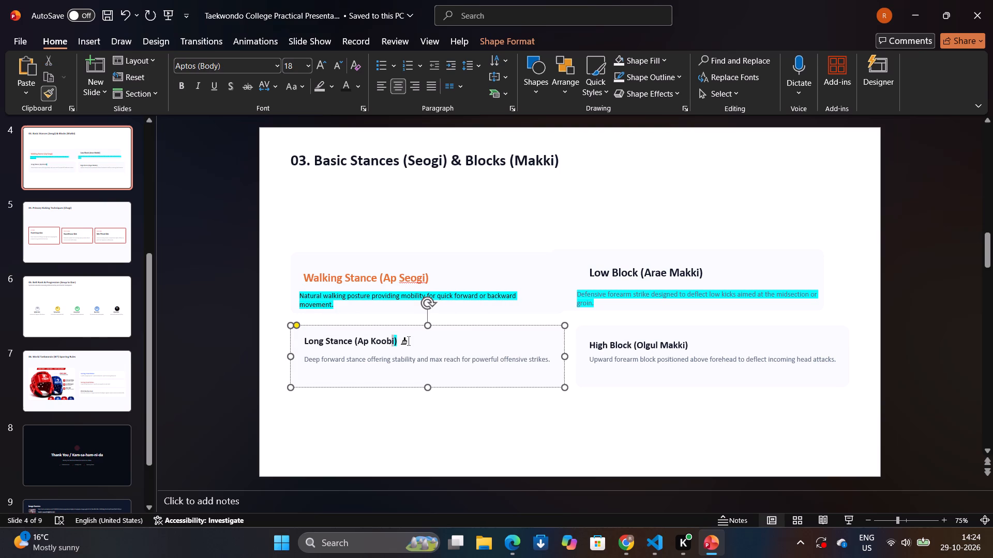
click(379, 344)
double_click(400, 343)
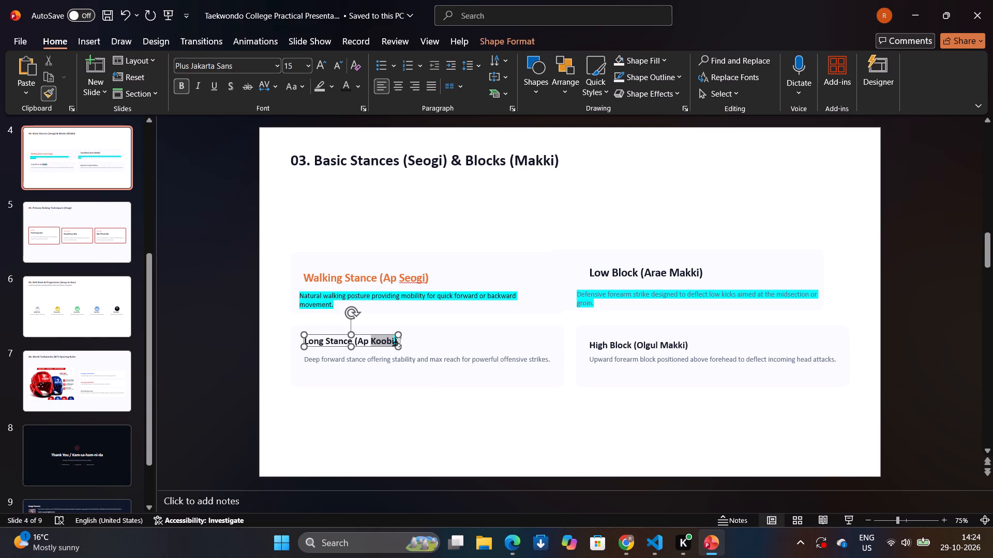
Move the Long Stance card's background shape slightly to the left behind its text.
triple_click(401, 340)
double_click(401, 340)
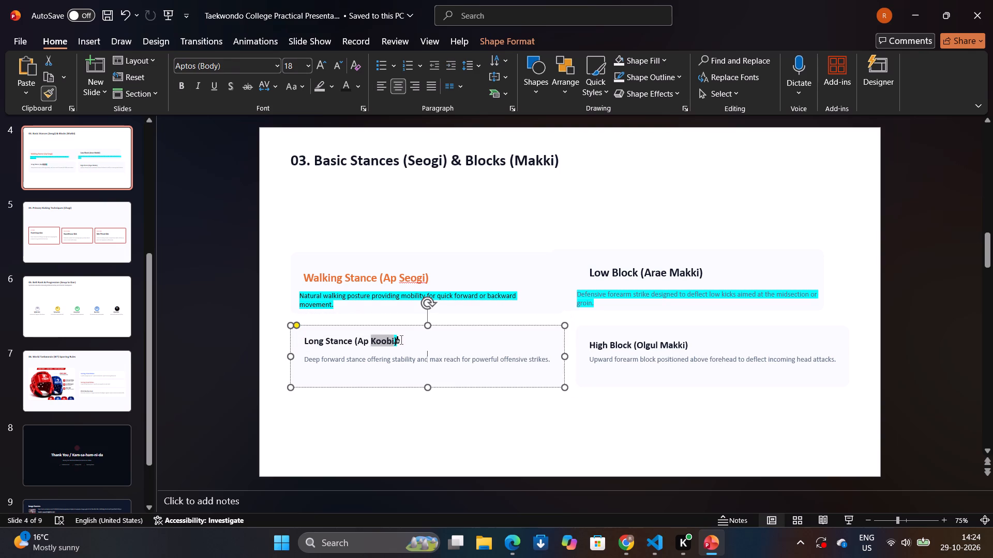
drag(399, 343, 388, 342)
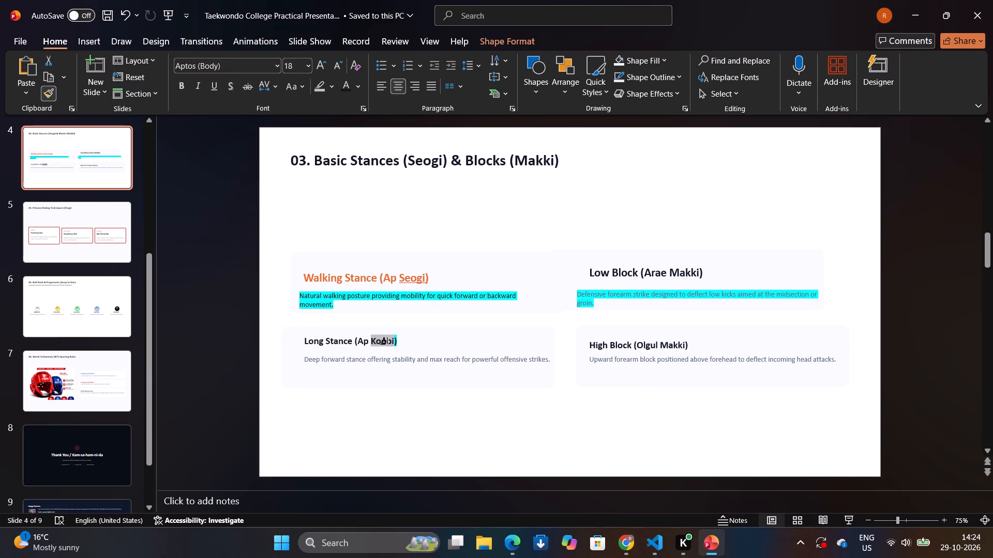
Clear the remaining gray and turquoise highlight from "Koobi)" in the Long Stance heading.
click(388, 342)
drag(371, 343, 400, 341)
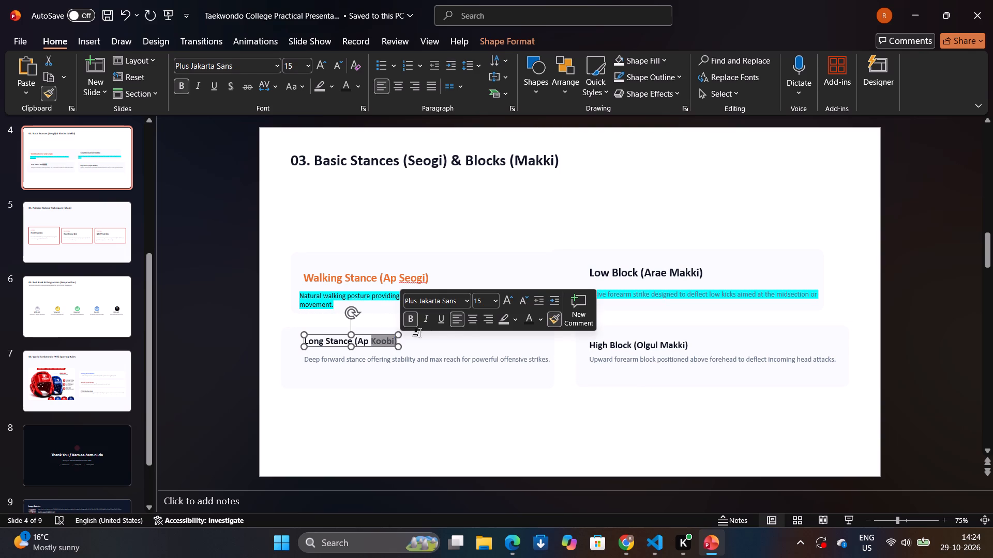
click(506, 319)
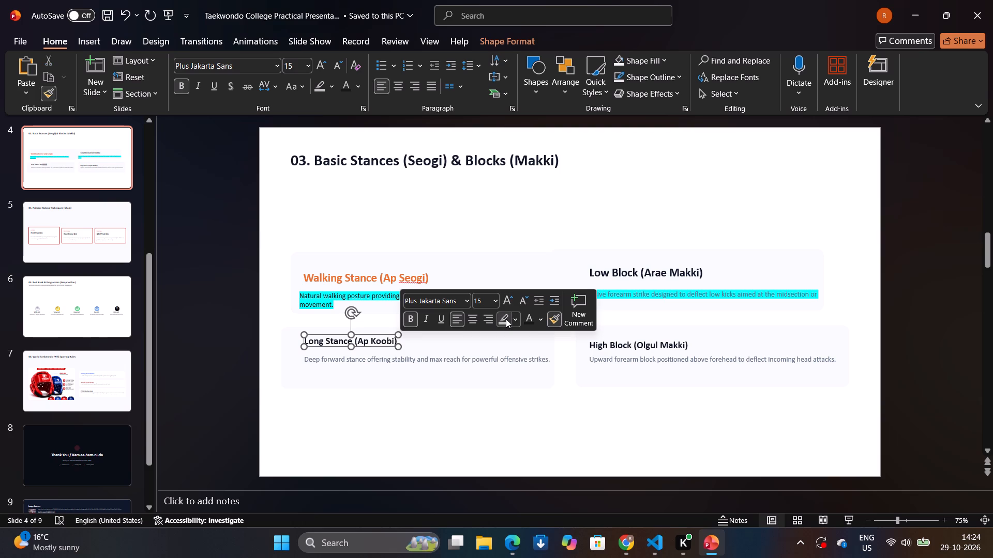
Move the Long Stance description left so its text box lines up with the left edge of the slide title.
click(504, 366)
drag(504, 366, 523, 367)
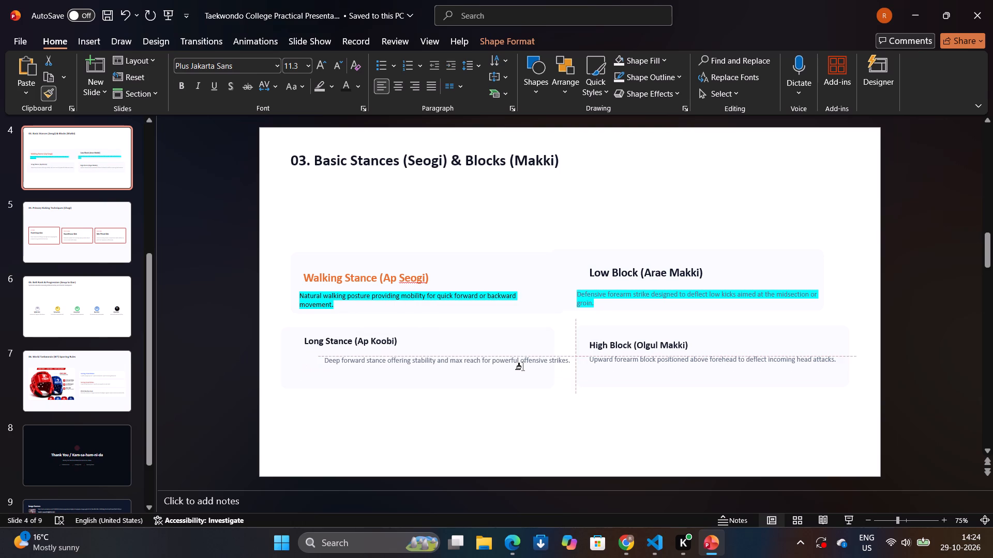
drag(523, 367, 496, 366)
click(496, 366)
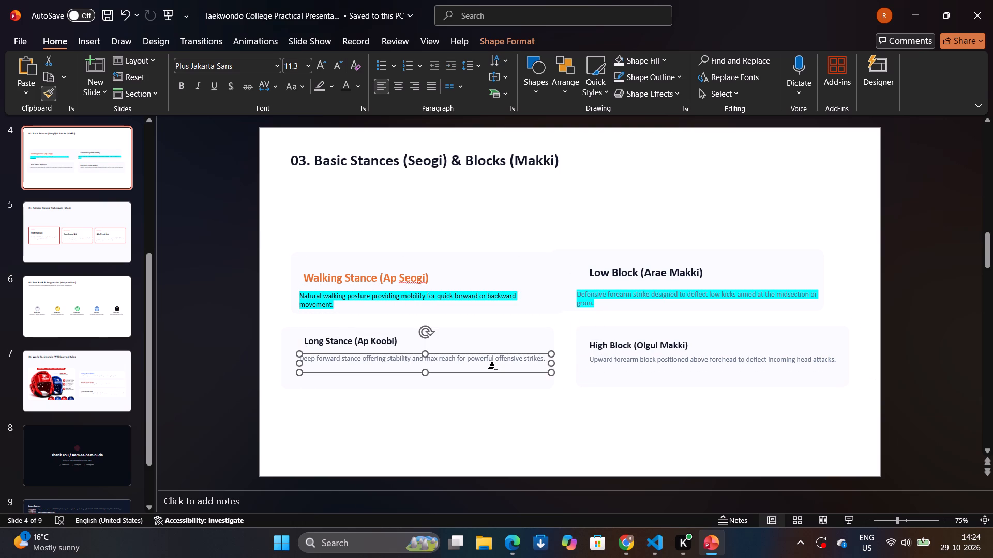
drag(546, 355, 537, 358)
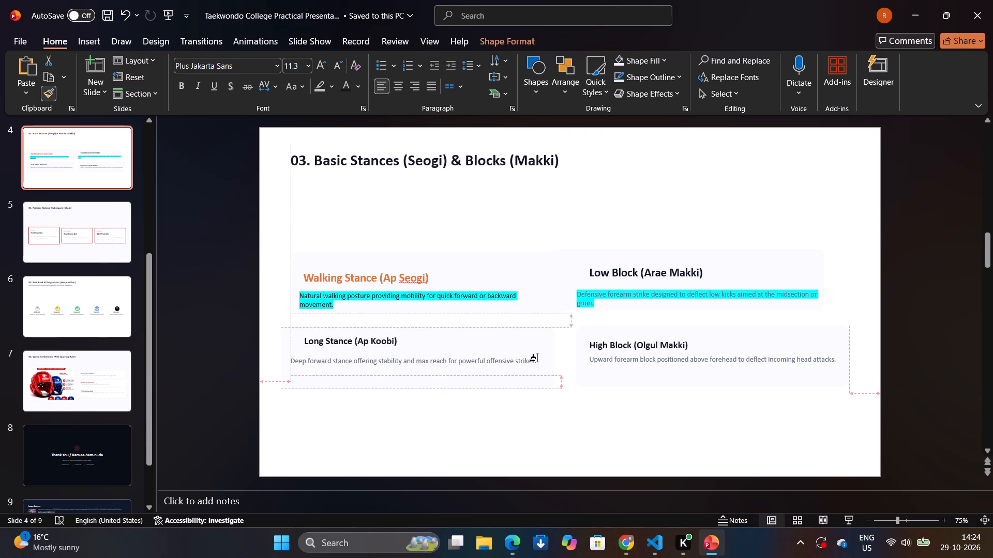
drag(537, 358, 537, 359)
click(537, 359)
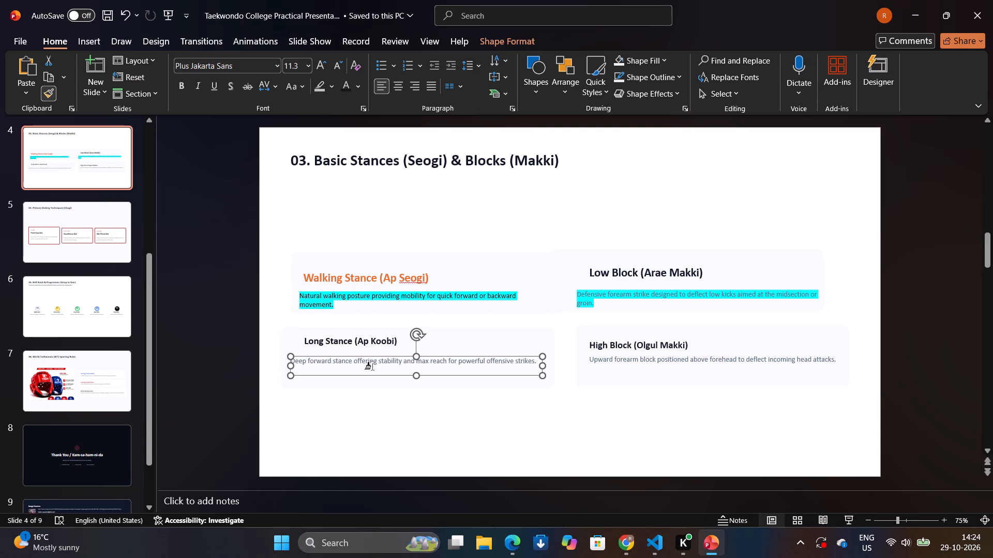
Apply the copied bold, light-gray-highlighted heading format to the full Long Stance description with the Format Painter.
click(299, 360)
drag(299, 360, 343, 367)
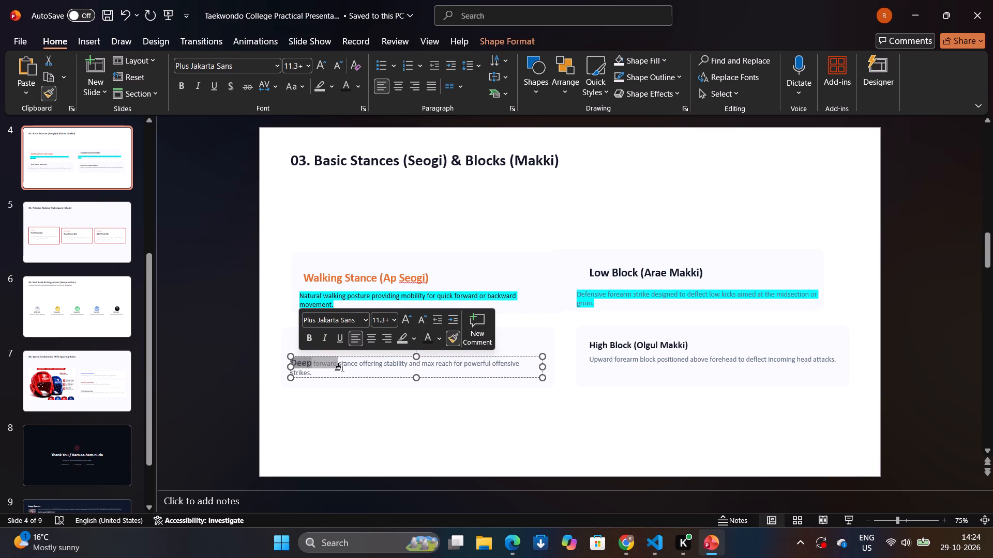
drag(343, 367, 540, 390)
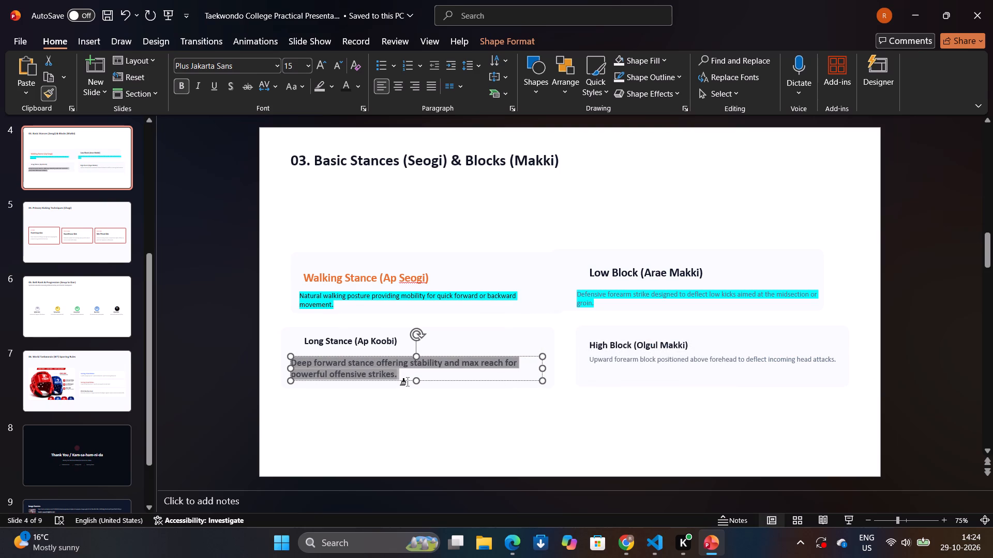
Set the full Long Stance description text to font size 12.
click(419, 365)
drag(407, 375, 372, 370)
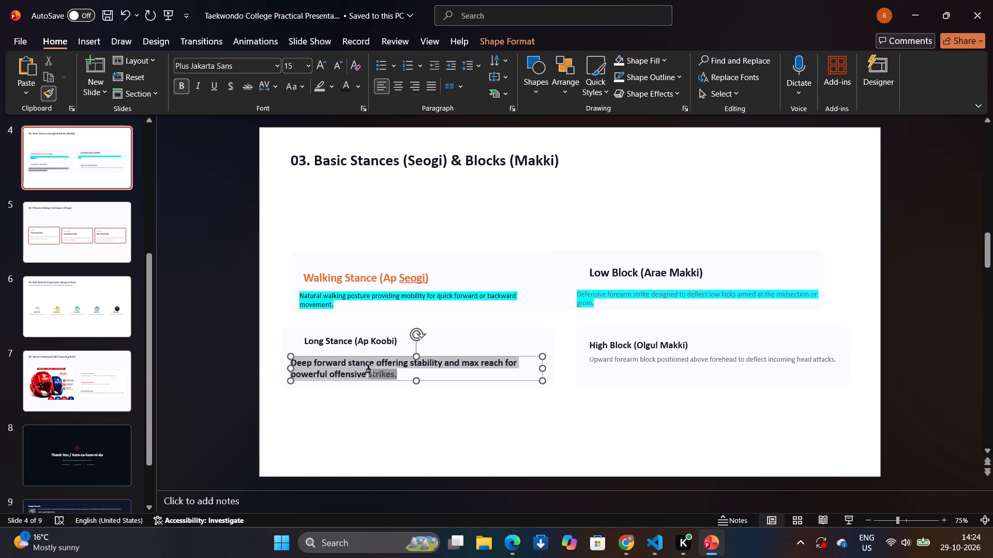
drag(372, 370, 296, 357)
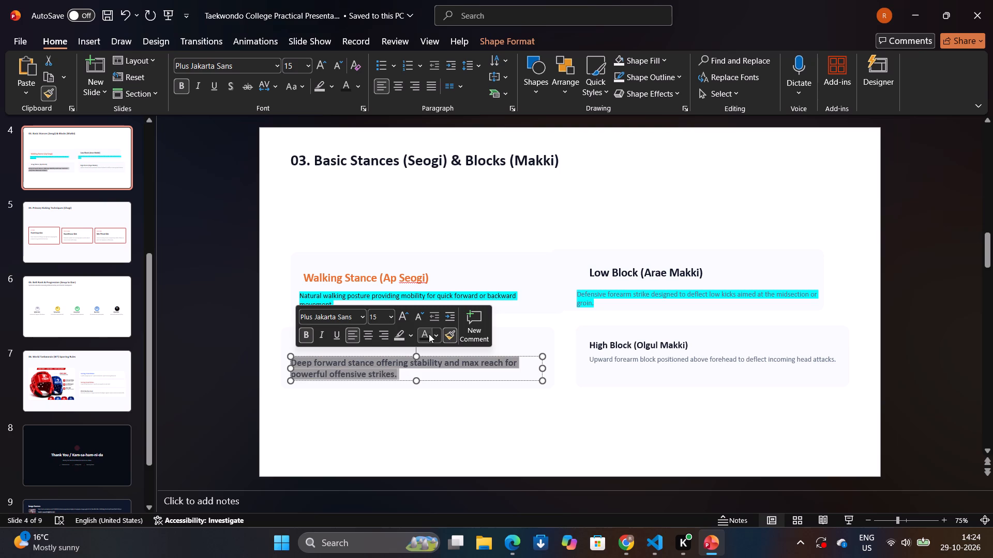
click(393, 317)
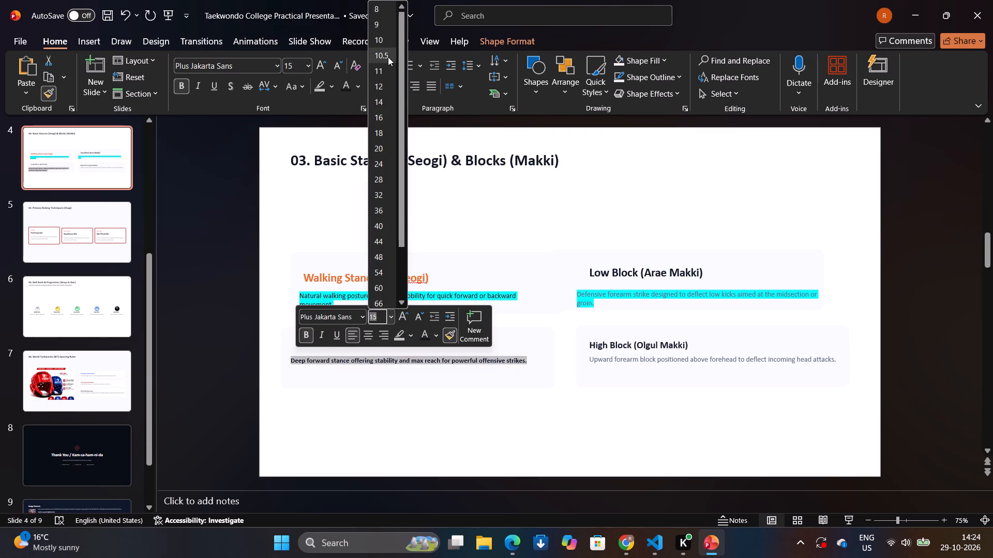
click(390, 83)
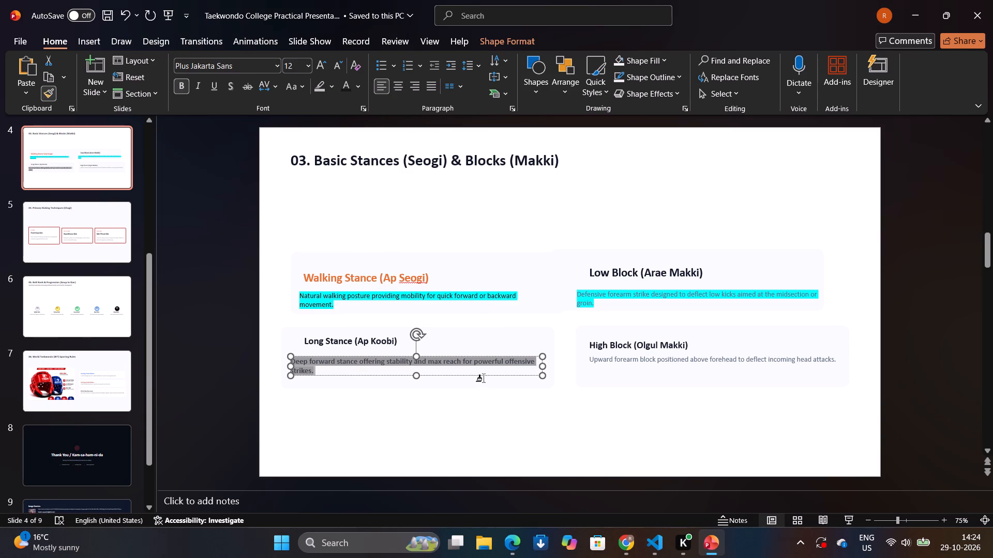
Set the full Long Stance description text to font size 11.3, matching the Walking Stance description.
click(466, 373)
click(543, 467)
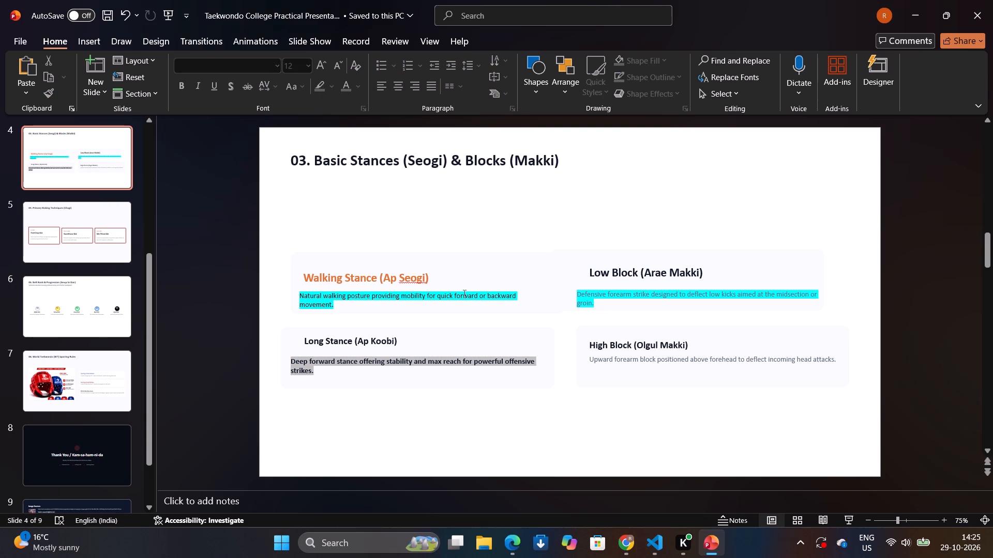
drag(464, 294, 444, 296)
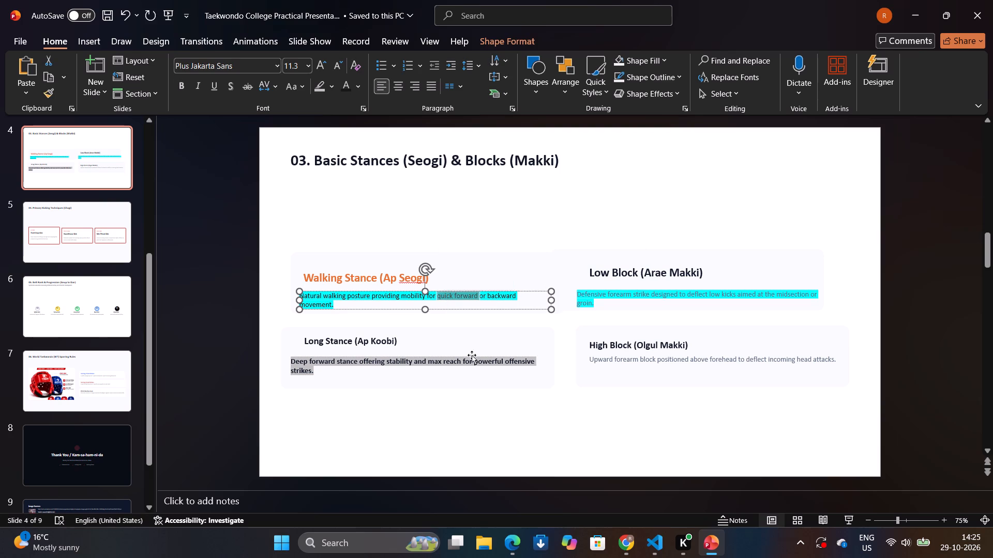
drag(322, 369, 290, 359)
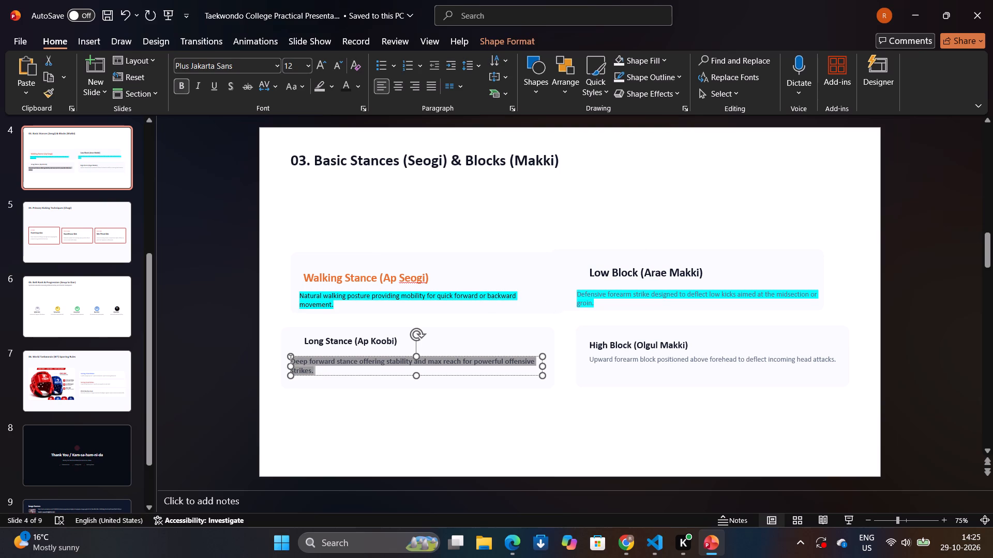
drag(290, 359, 290, 359)
click(382, 316)
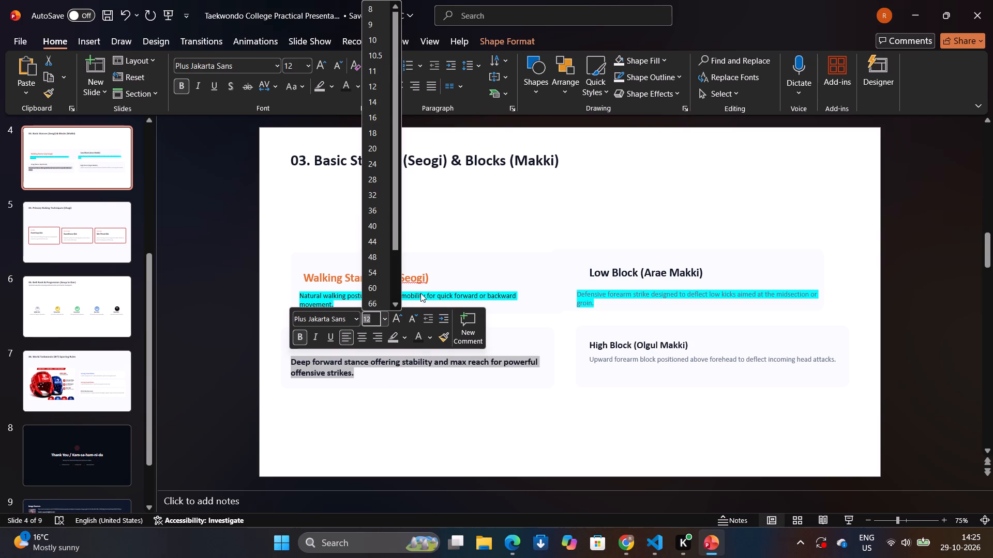
click(376, 318)
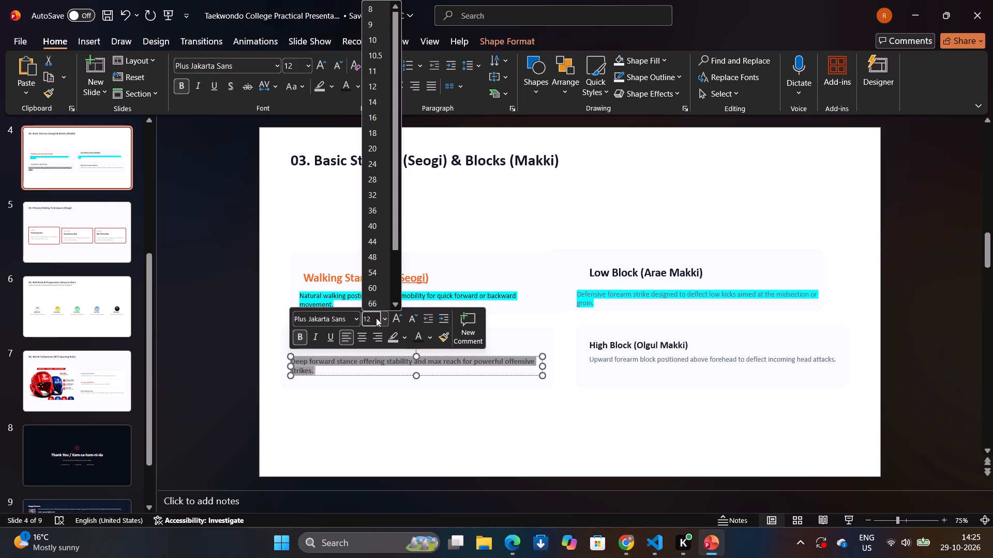
key(BackSpace)
text(1.3)
click(427, 337)
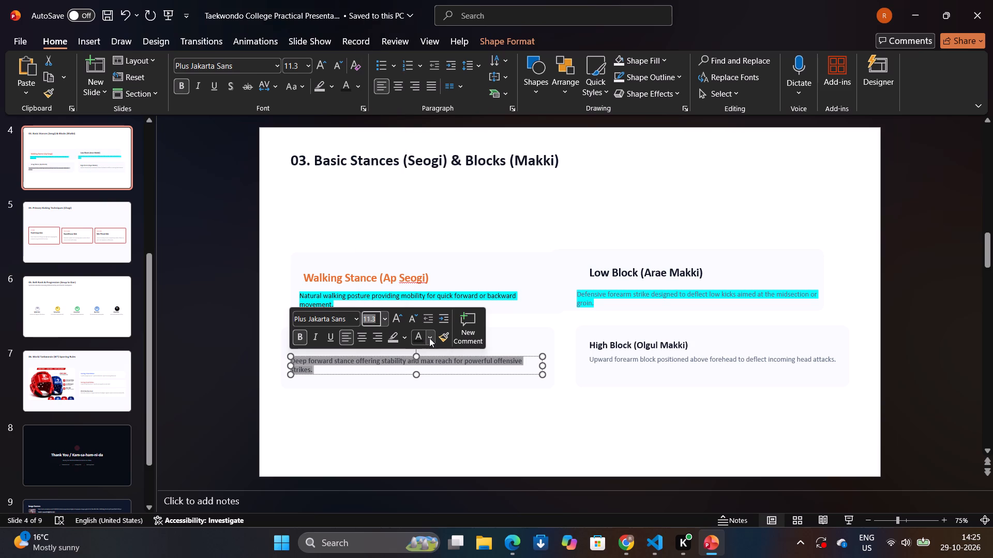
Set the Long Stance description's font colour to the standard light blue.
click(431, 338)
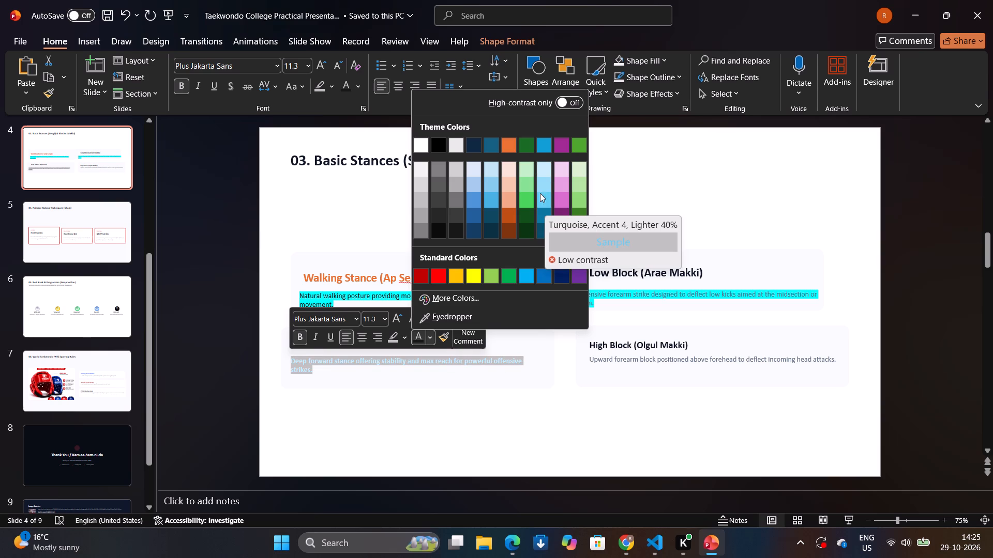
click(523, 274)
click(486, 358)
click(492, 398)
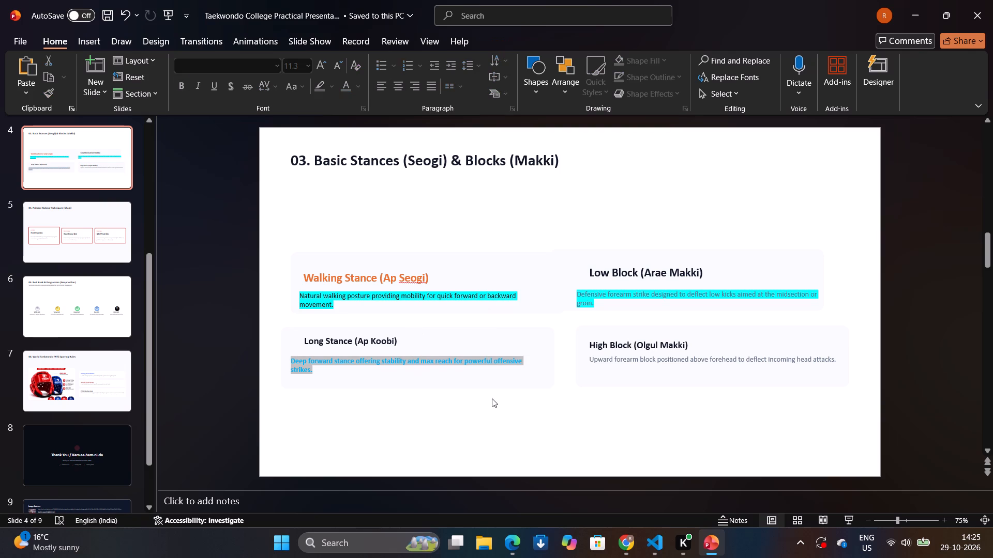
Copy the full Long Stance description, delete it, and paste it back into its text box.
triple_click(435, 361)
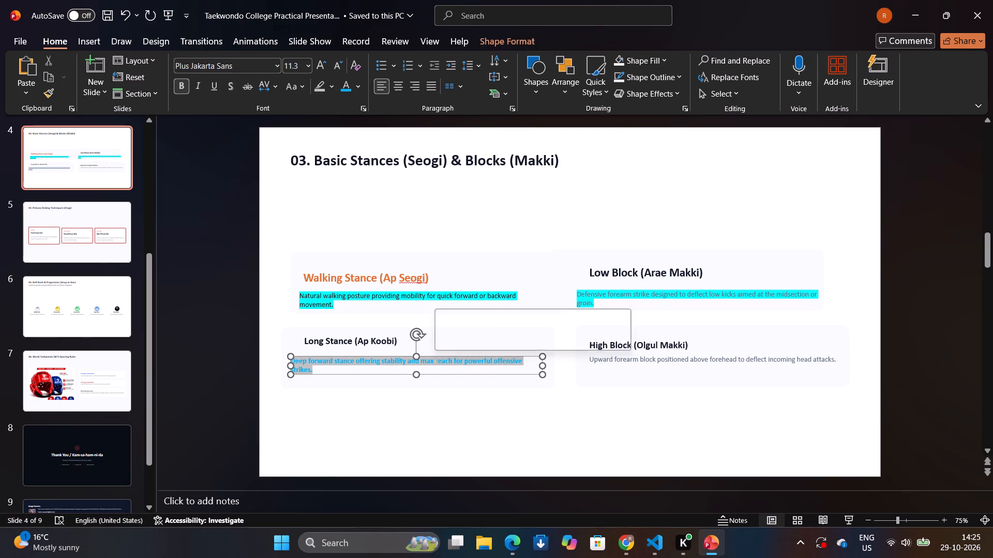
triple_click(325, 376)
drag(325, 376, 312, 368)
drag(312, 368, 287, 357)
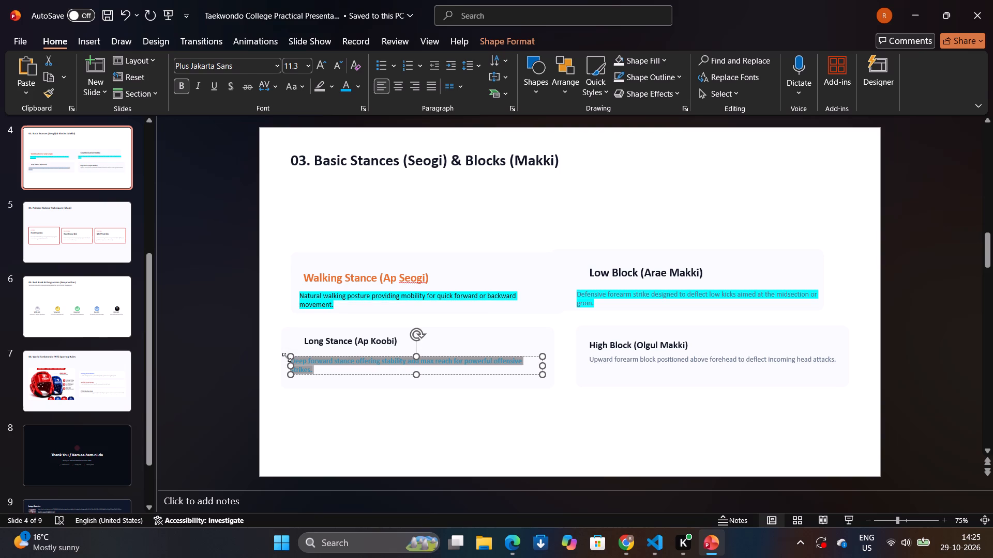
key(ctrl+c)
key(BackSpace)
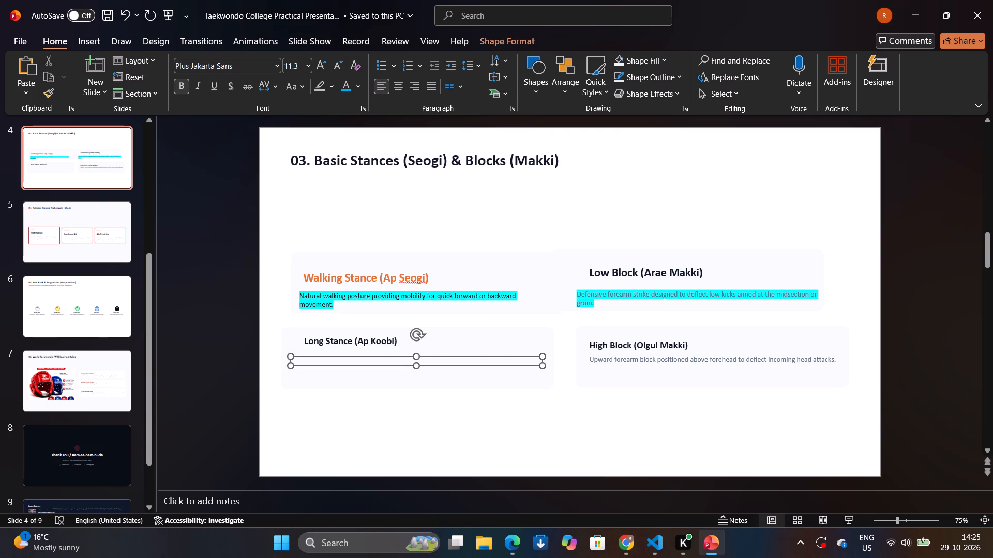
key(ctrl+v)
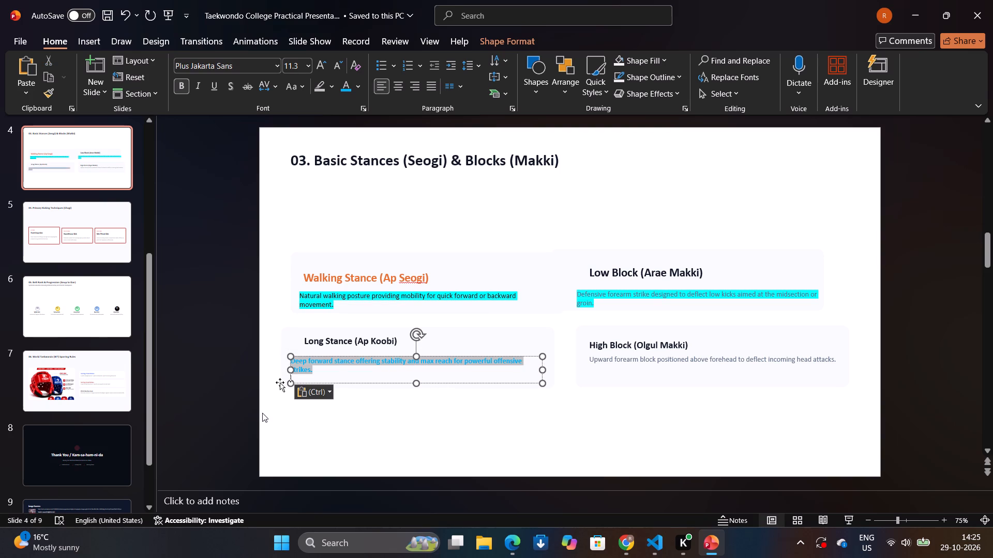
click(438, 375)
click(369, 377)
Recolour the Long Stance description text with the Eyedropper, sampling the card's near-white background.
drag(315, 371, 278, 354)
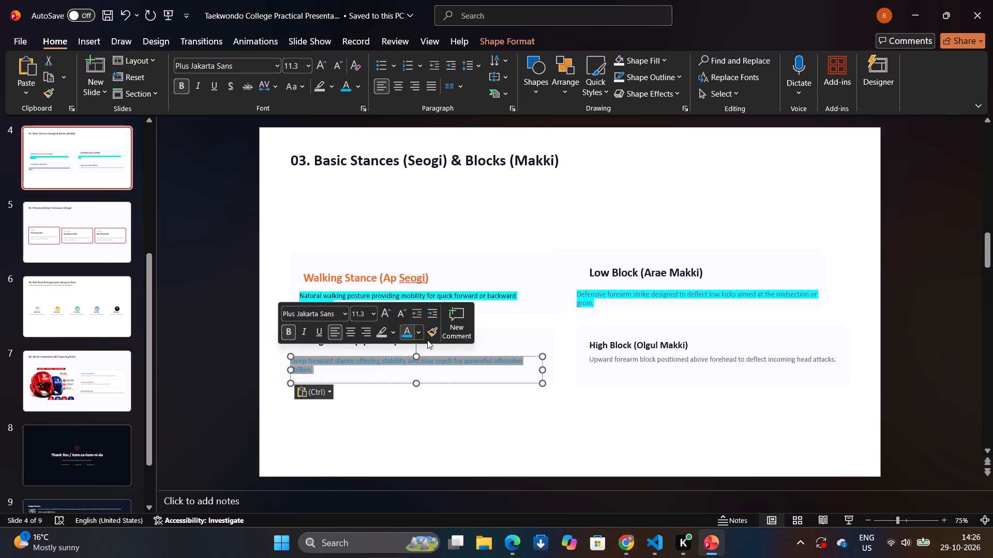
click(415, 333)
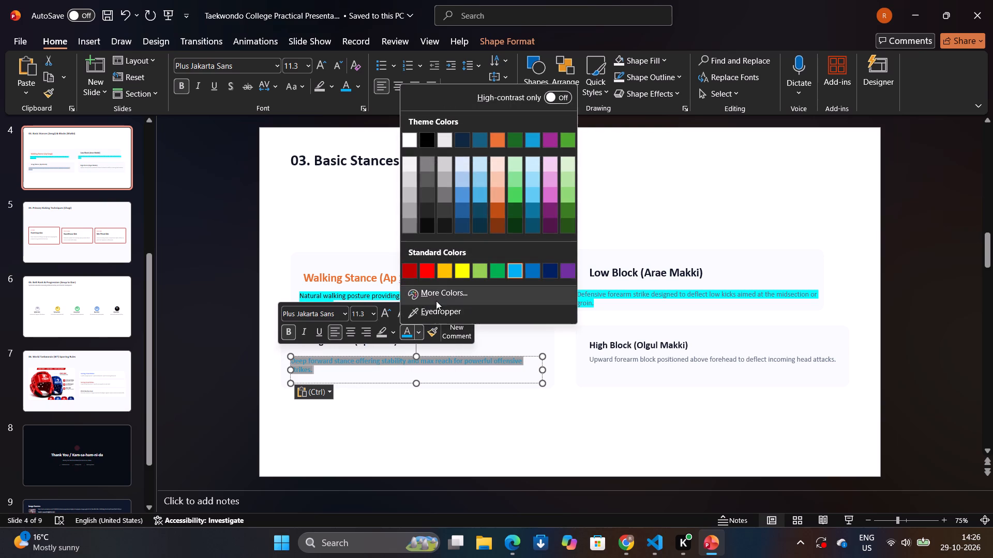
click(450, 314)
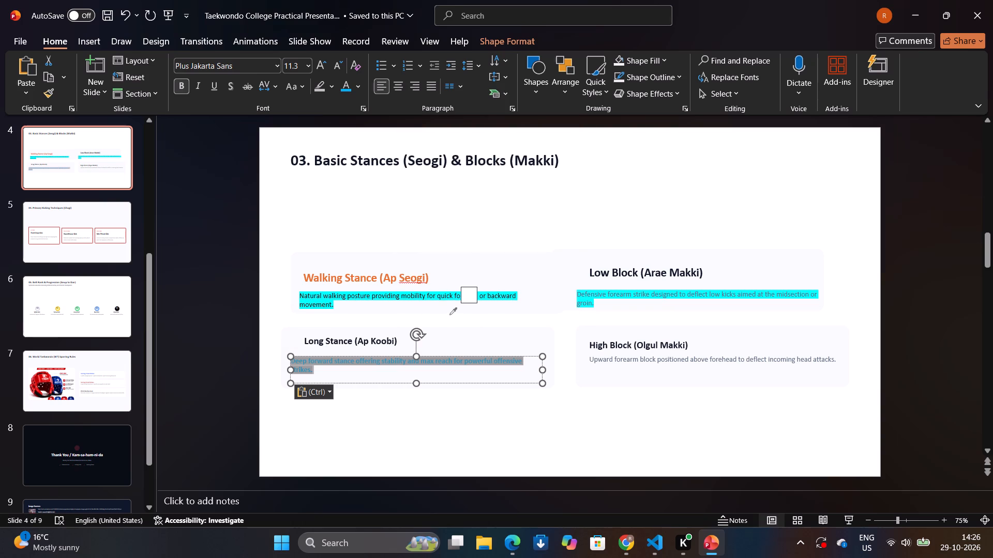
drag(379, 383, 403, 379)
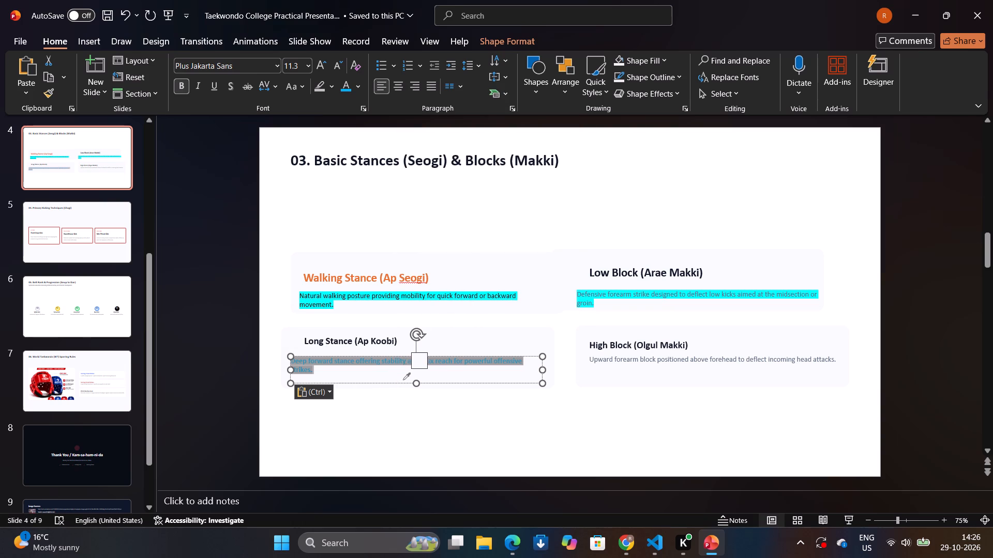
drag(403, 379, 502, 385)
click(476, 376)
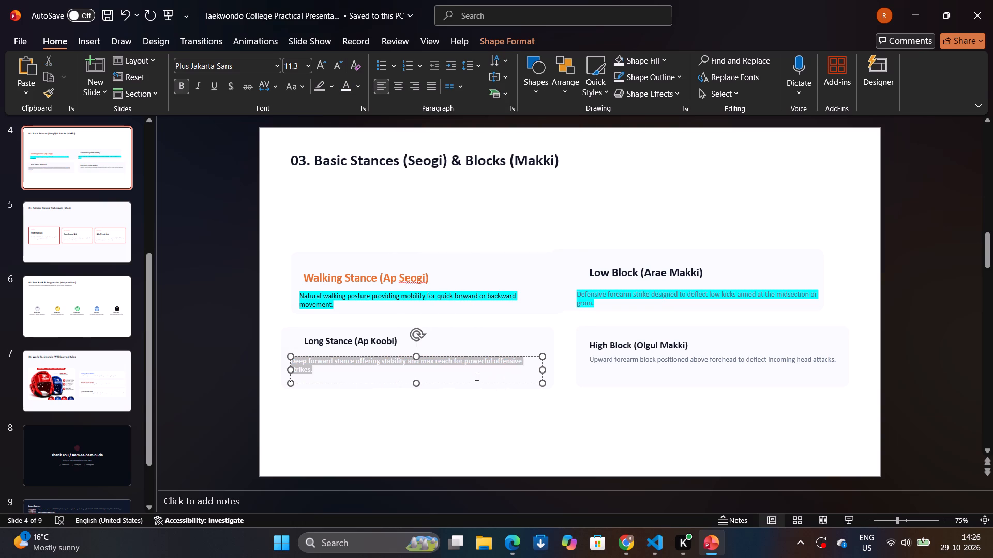
Set the Long Stance description's font colour to the darkest, near-black shade of the light-gray theme colour.
click(314, 373)
drag(314, 373, 296, 364)
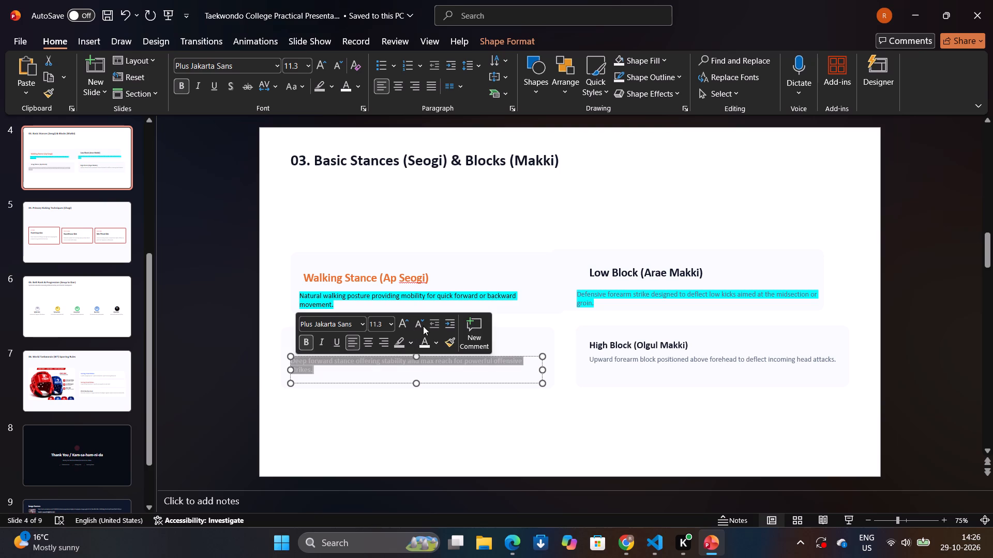
click(436, 342)
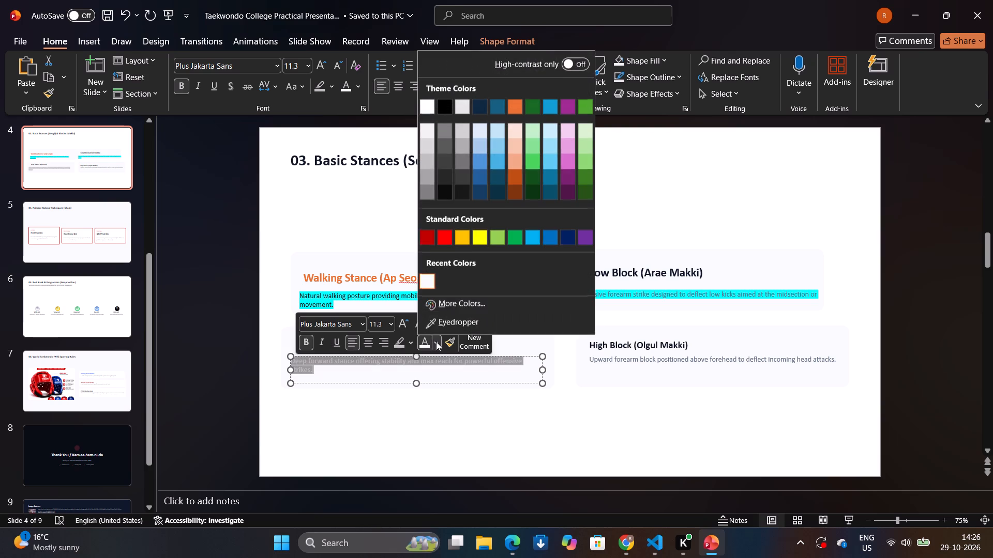
click(459, 193)
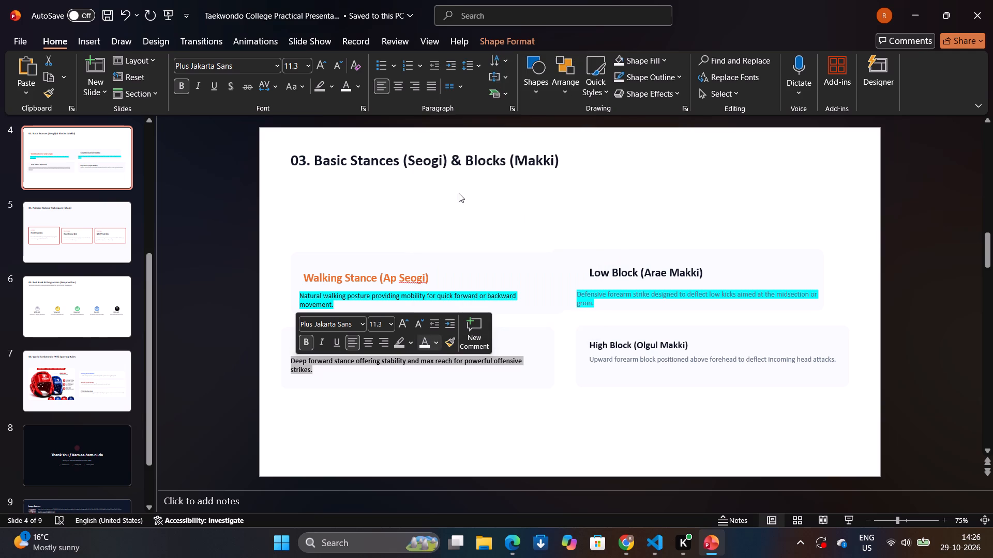
click(450, 405)
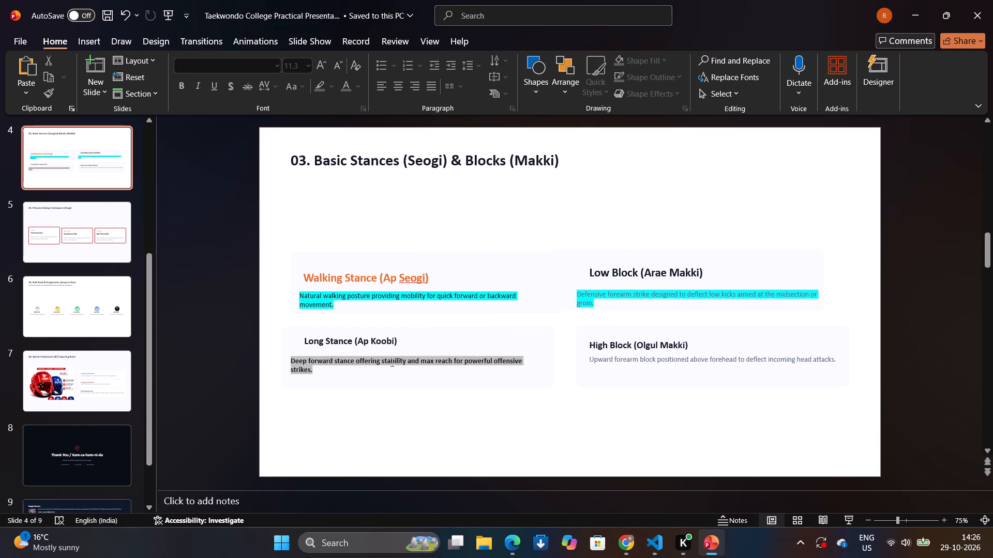
Apply a turquoise highlight to the full Long Stance description text.
drag(314, 365, 293, 363)
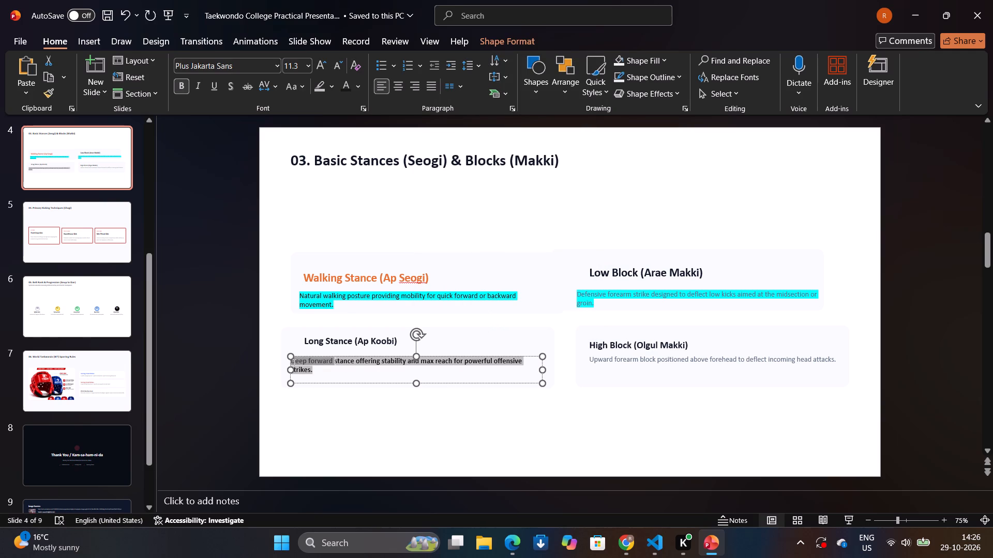
drag(293, 363, 311, 377)
click(311, 377)
drag(311, 377, 305, 374)
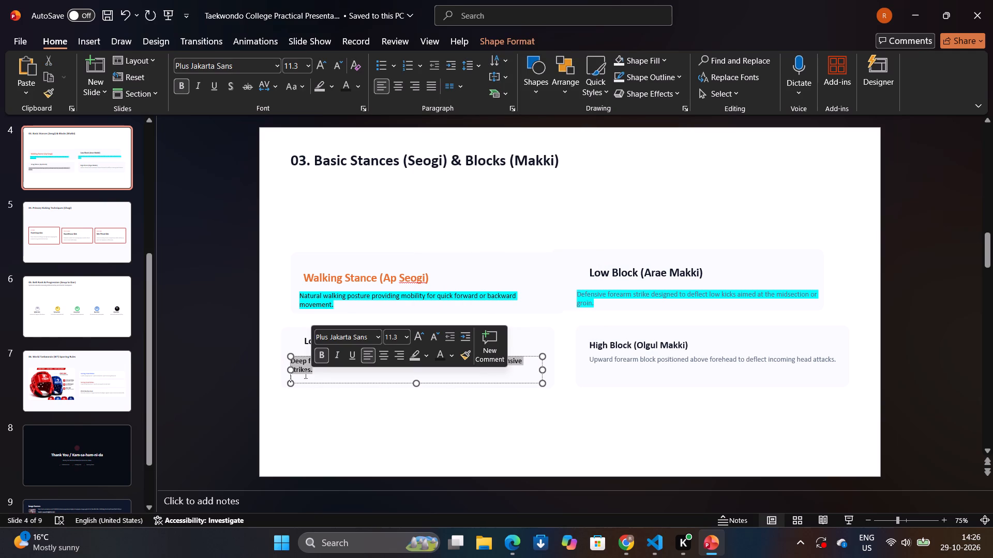
drag(305, 374, 282, 357)
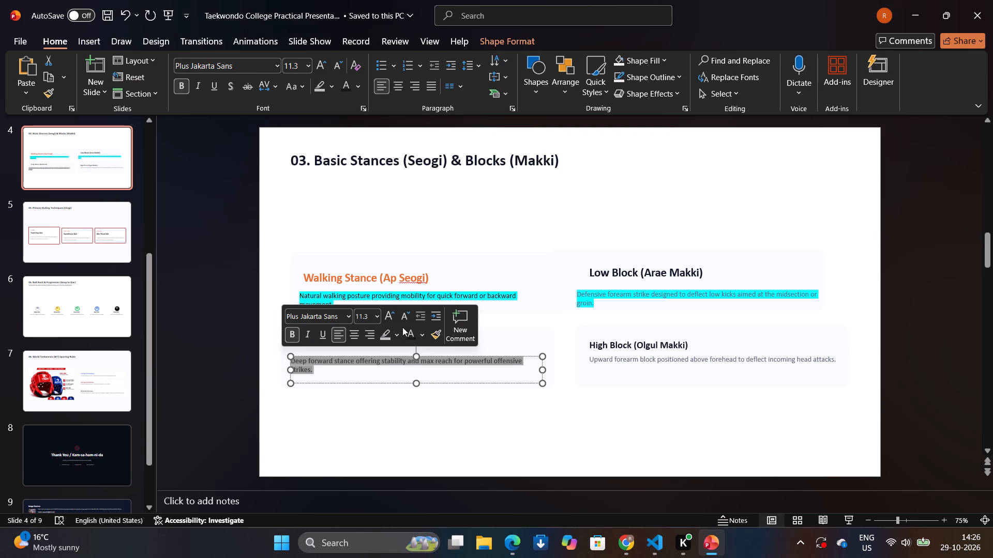
click(420, 339)
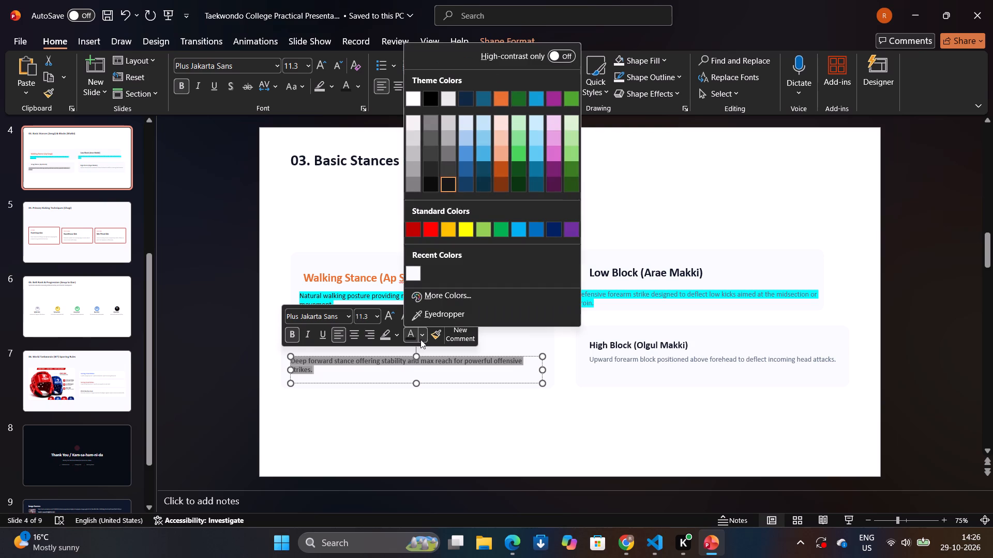
click(398, 332)
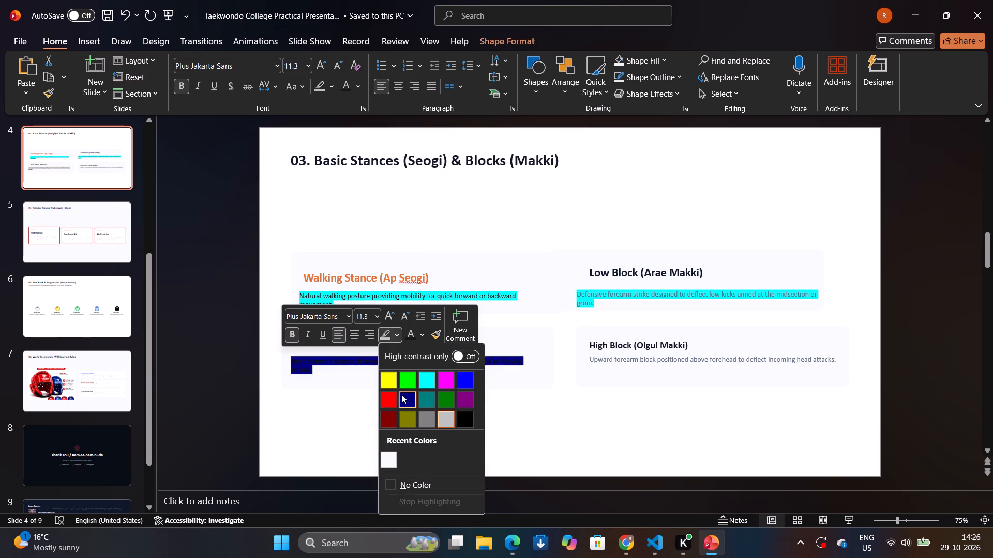
click(427, 377)
click(531, 441)
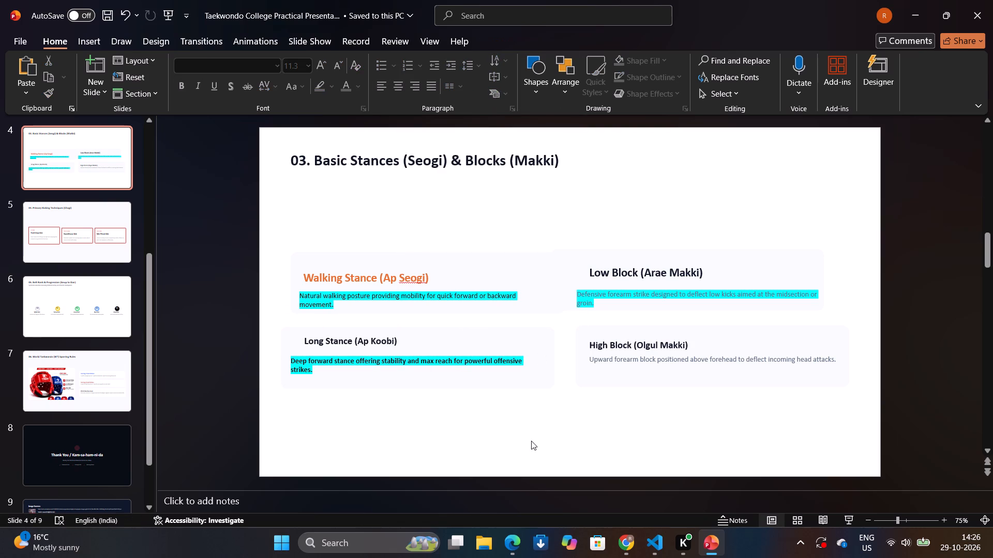
Apply a turquoise highlight to the full High Block description text.
click(650, 436)
click(650, 436)
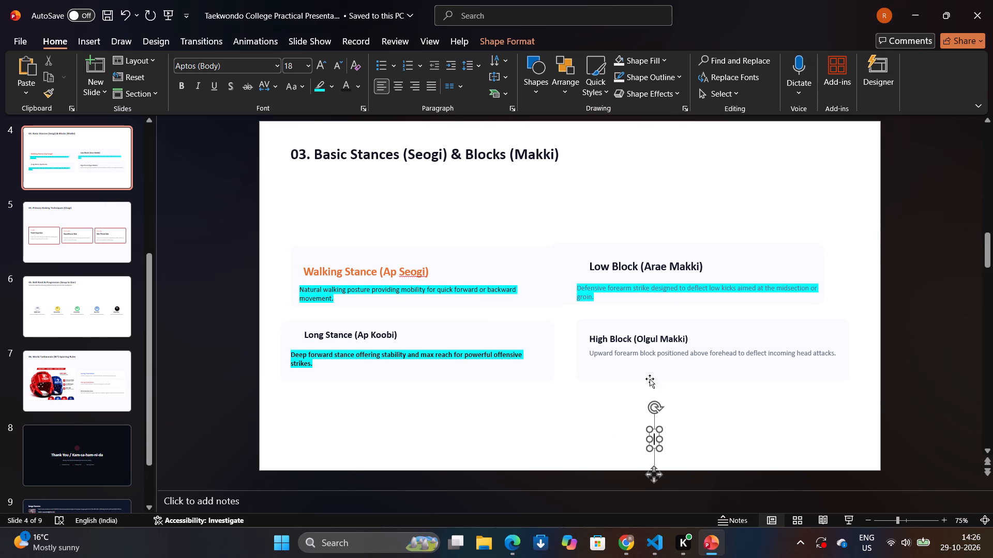
double_click(839, 348)
click(835, 363)
drag(835, 363, 581, 349)
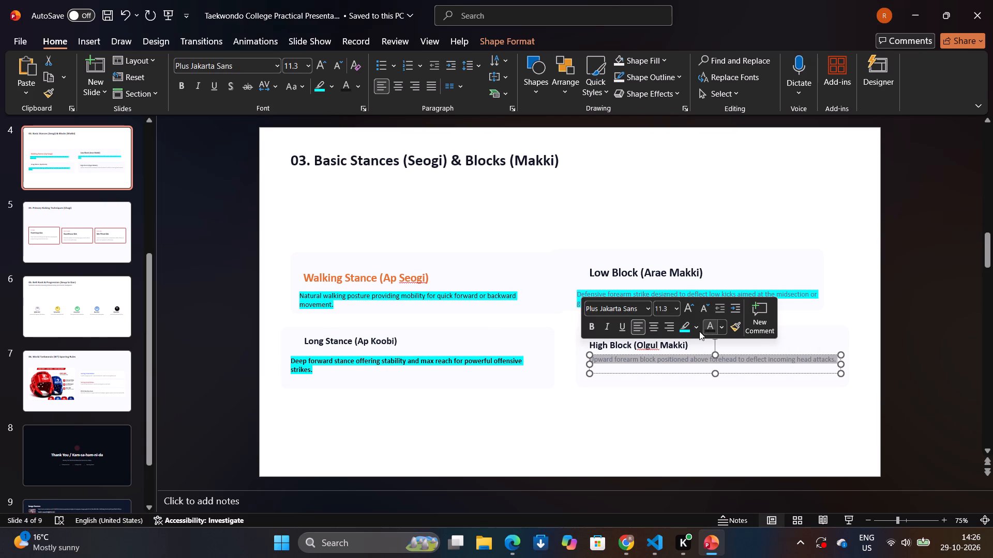
click(679, 326)
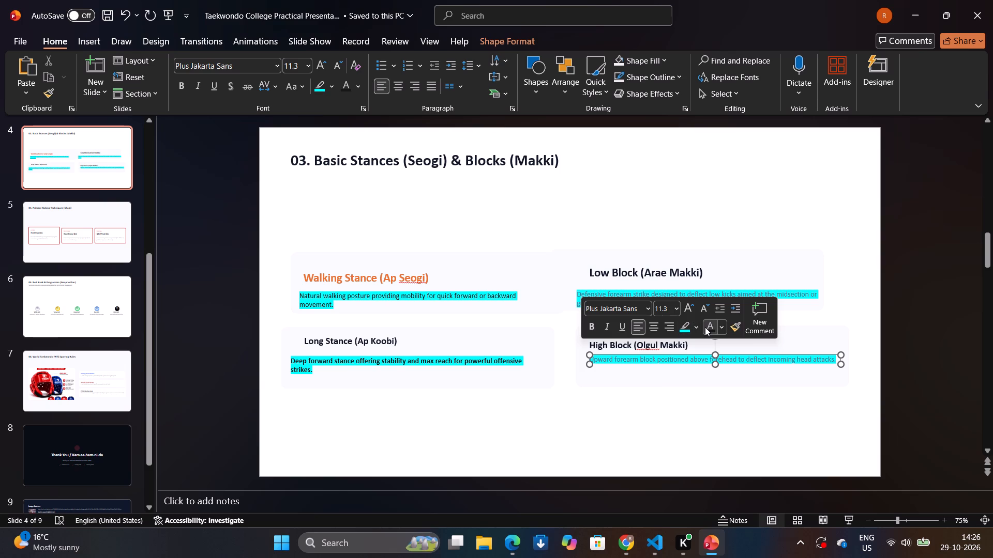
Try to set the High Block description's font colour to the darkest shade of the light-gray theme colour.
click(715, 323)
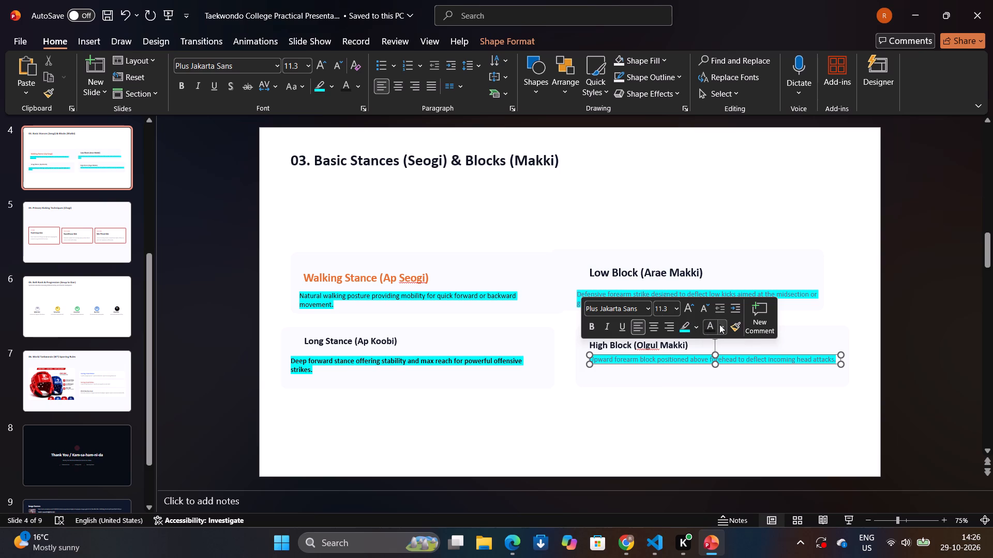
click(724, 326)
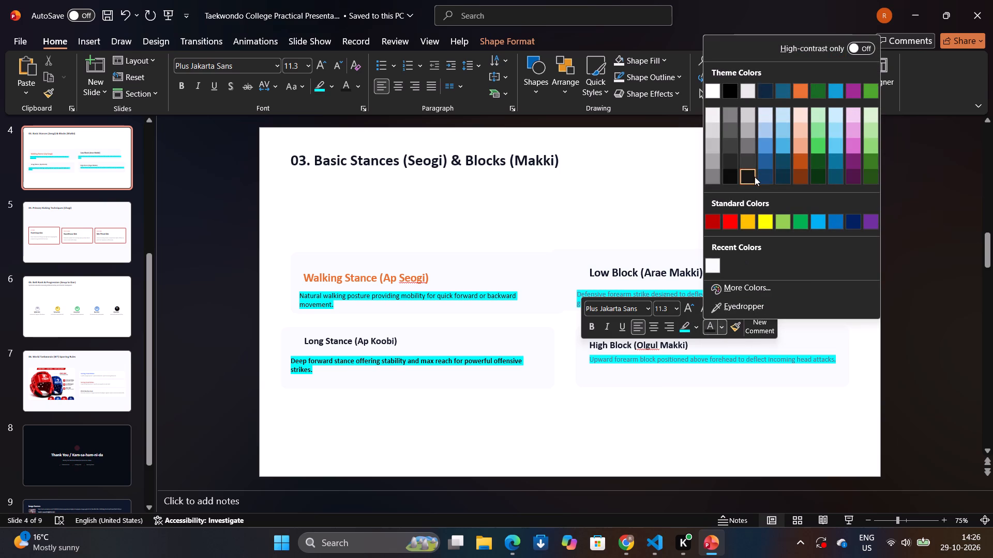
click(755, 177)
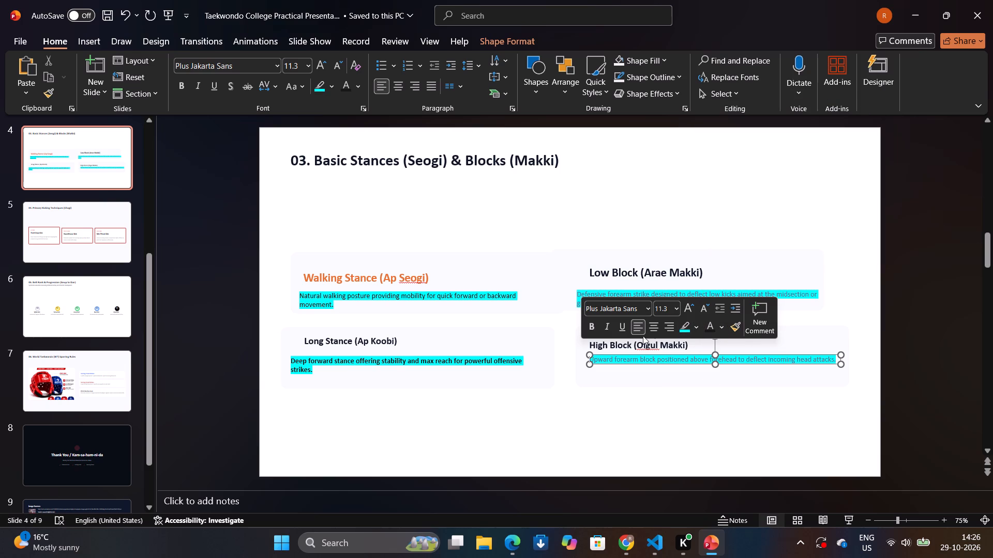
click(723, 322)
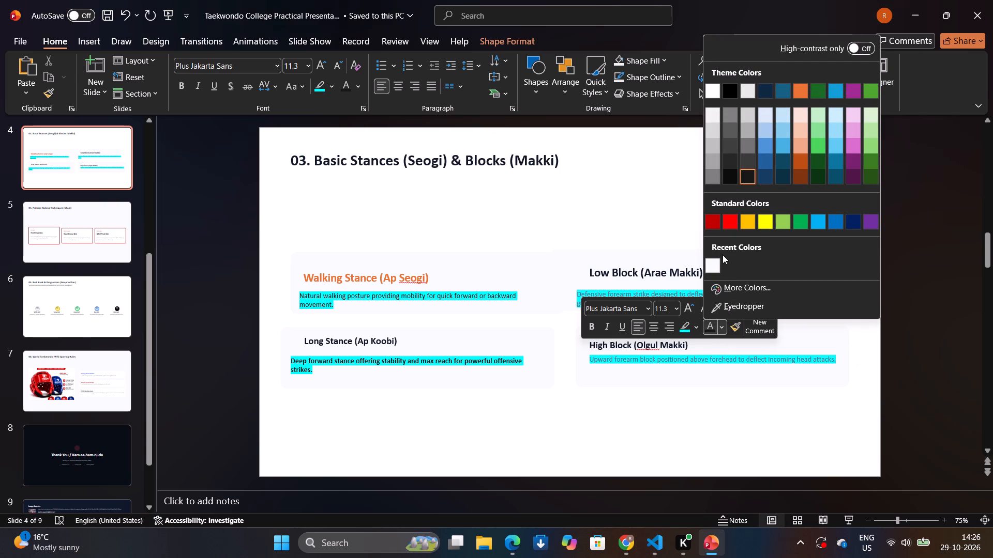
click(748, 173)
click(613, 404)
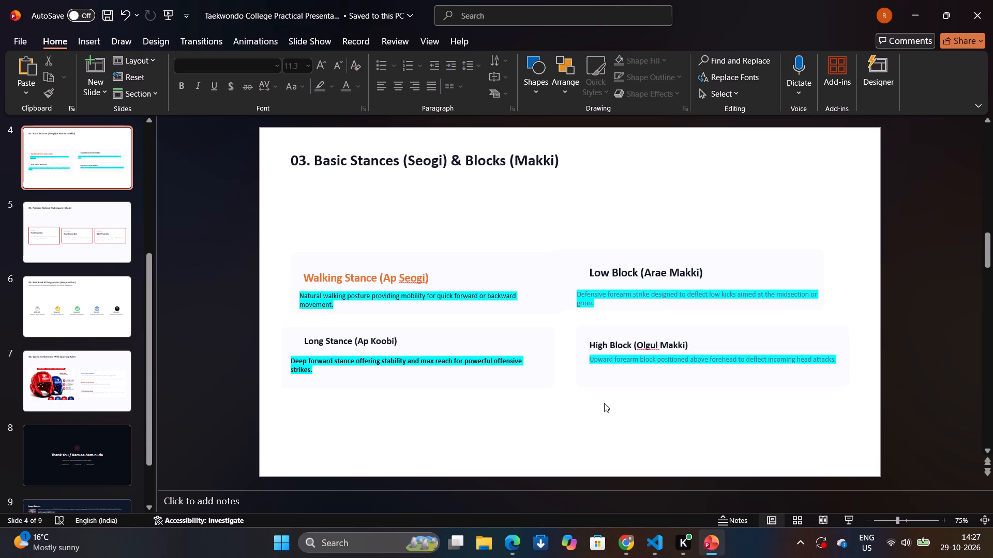
Reapply the darkest, near-black shade of the light-gray theme colour to the full Long Stance description text.
drag(409, 374, 318, 359)
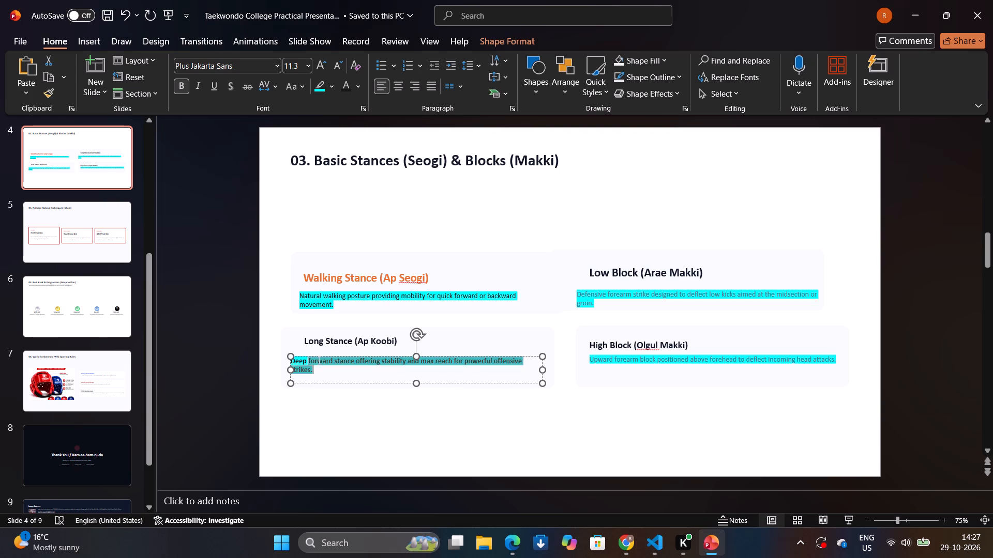
drag(318, 359, 290, 357)
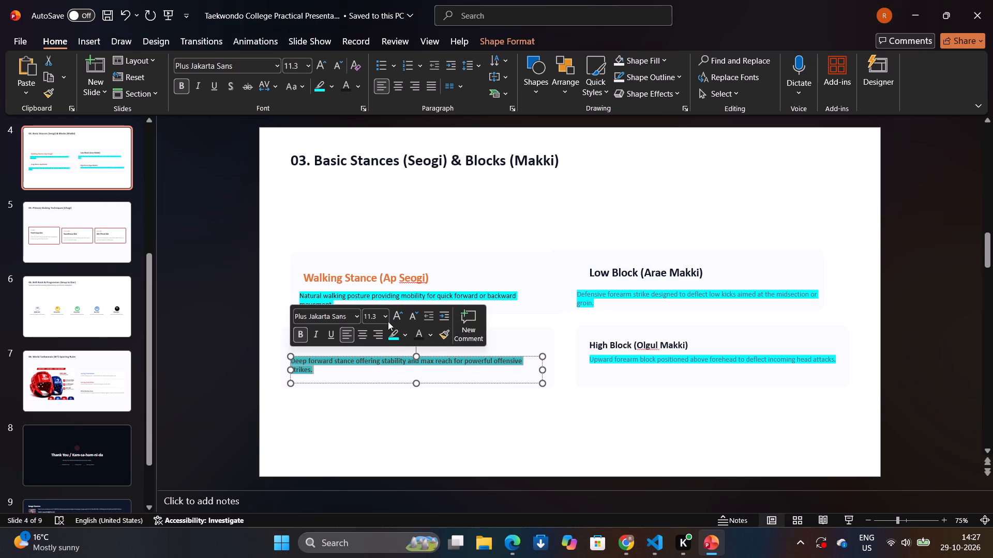
click(424, 334)
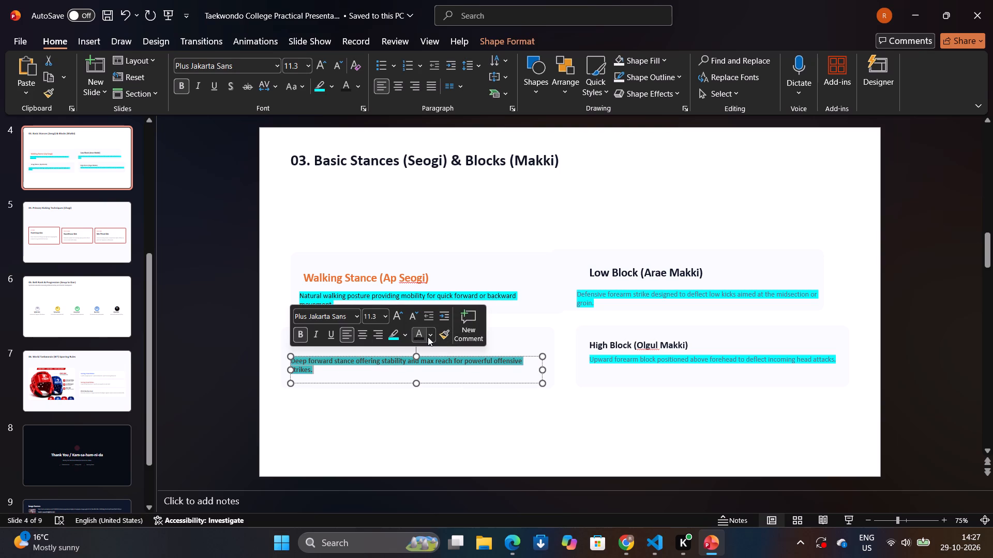
click(429, 337)
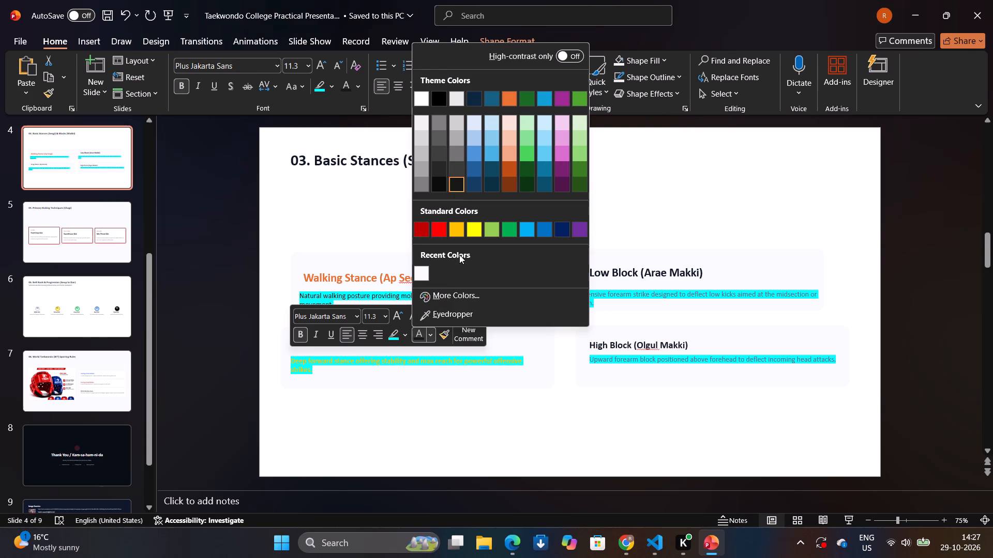
click(458, 183)
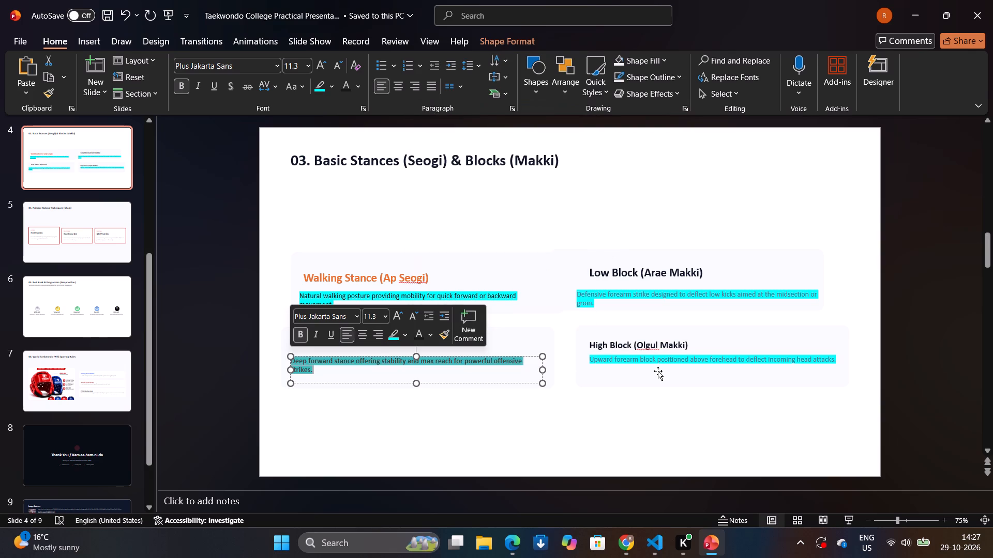
Set the High Block description's font colour to the darkest, near-black shade of the light-gray theme colour.
click(822, 355)
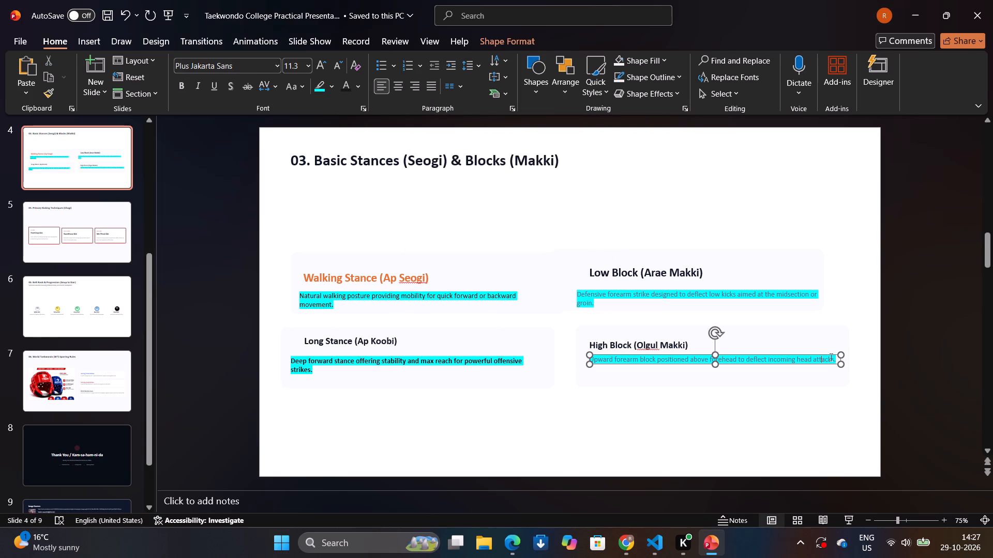
drag(833, 358, 600, 362)
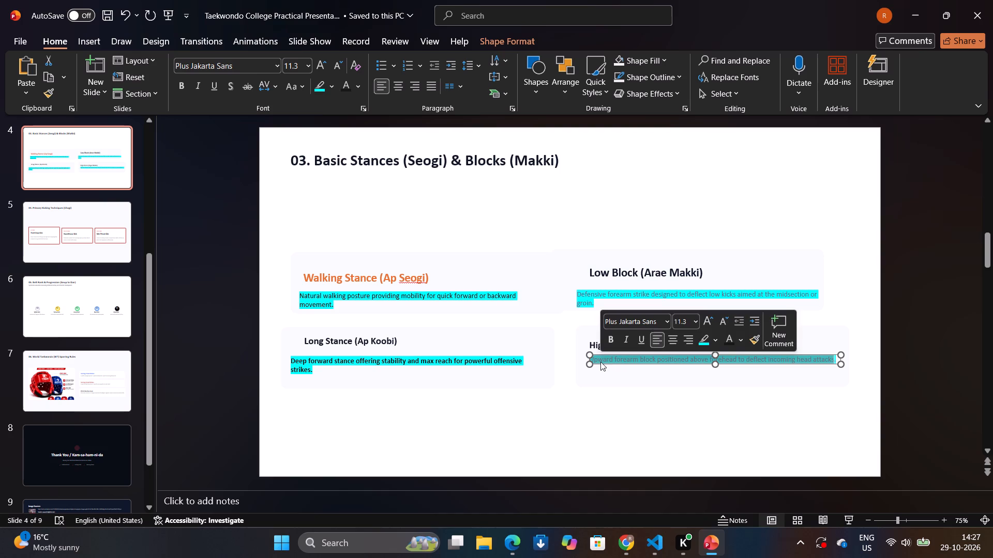
click(736, 336)
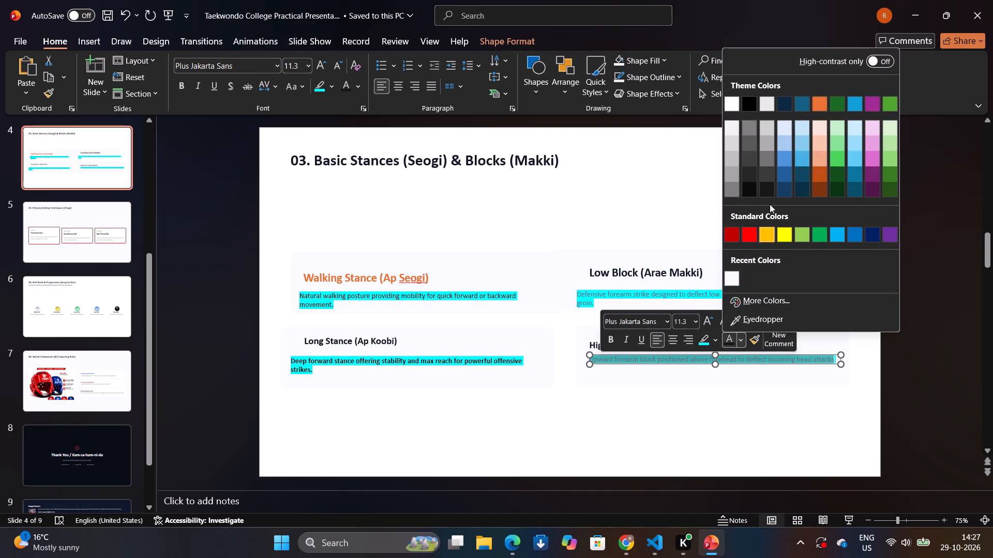
click(769, 182)
click(745, 406)
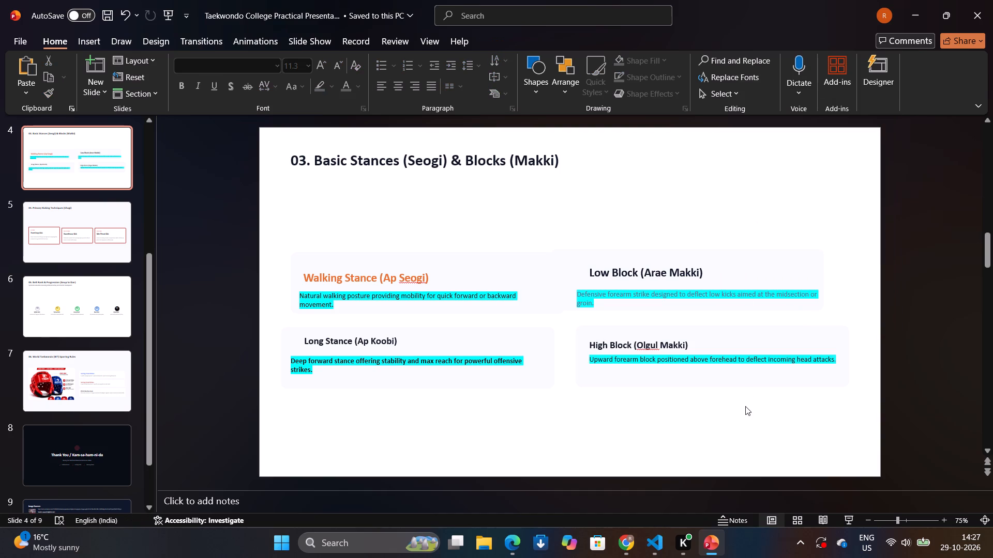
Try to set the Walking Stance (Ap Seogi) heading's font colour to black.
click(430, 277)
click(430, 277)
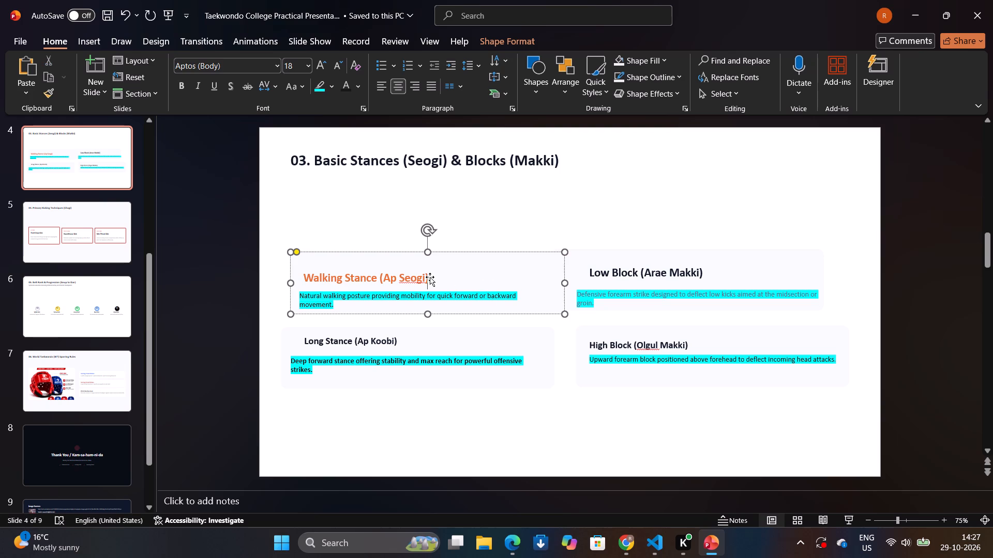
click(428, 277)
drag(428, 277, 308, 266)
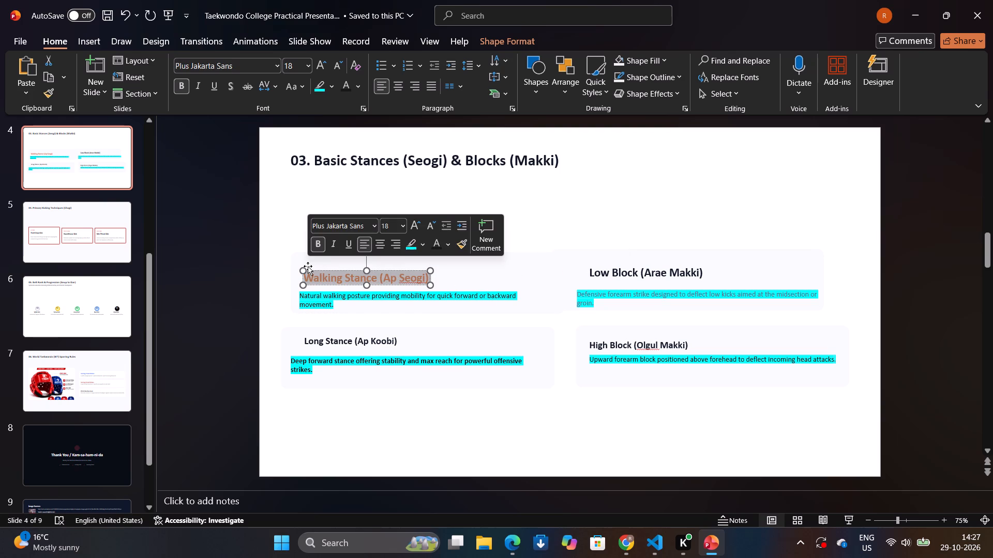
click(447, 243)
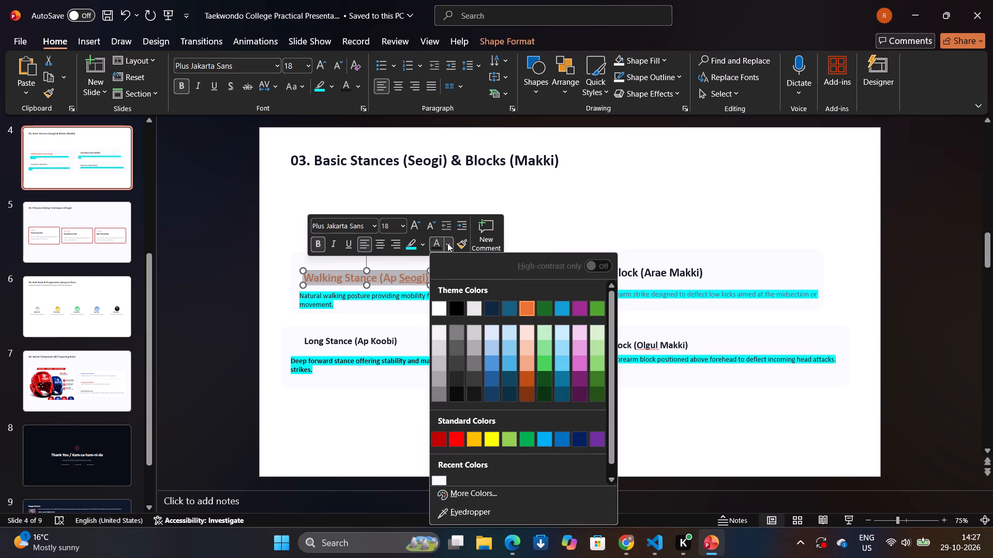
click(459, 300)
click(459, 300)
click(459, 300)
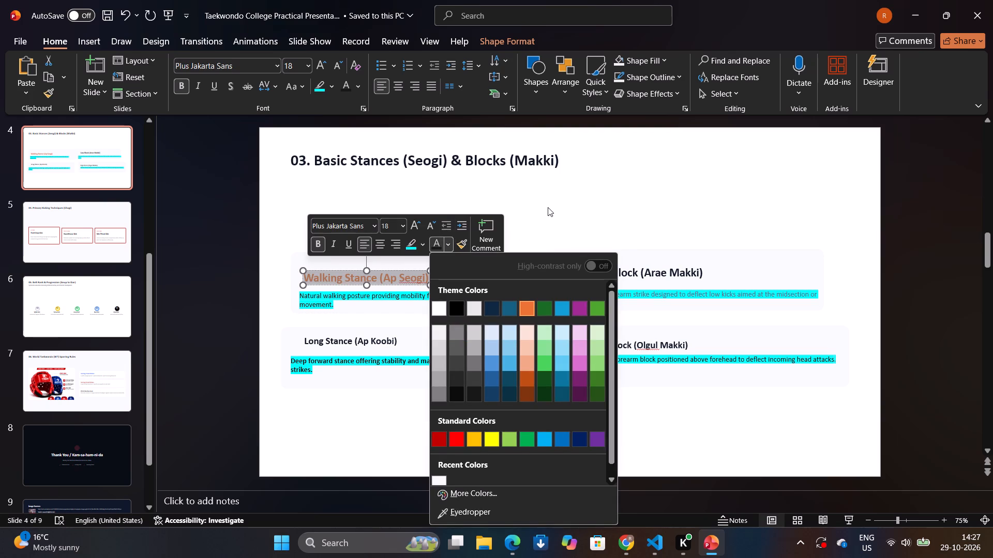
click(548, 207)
Set the Walking Stance (Ap Seogi) heading's font colour to the darkest, near-black shade of the light-gray theme colour.
click(426, 276)
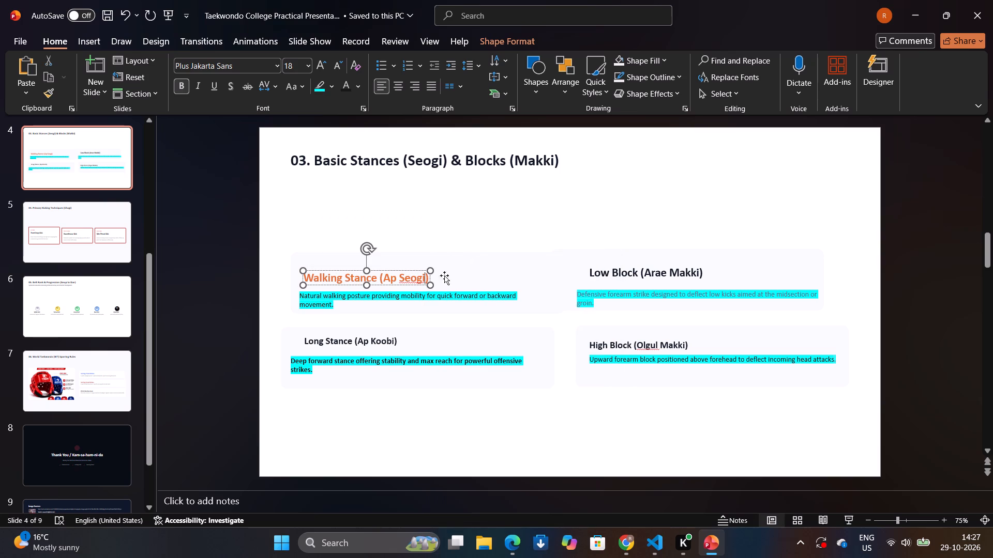
drag(427, 275, 310, 279)
click(446, 251)
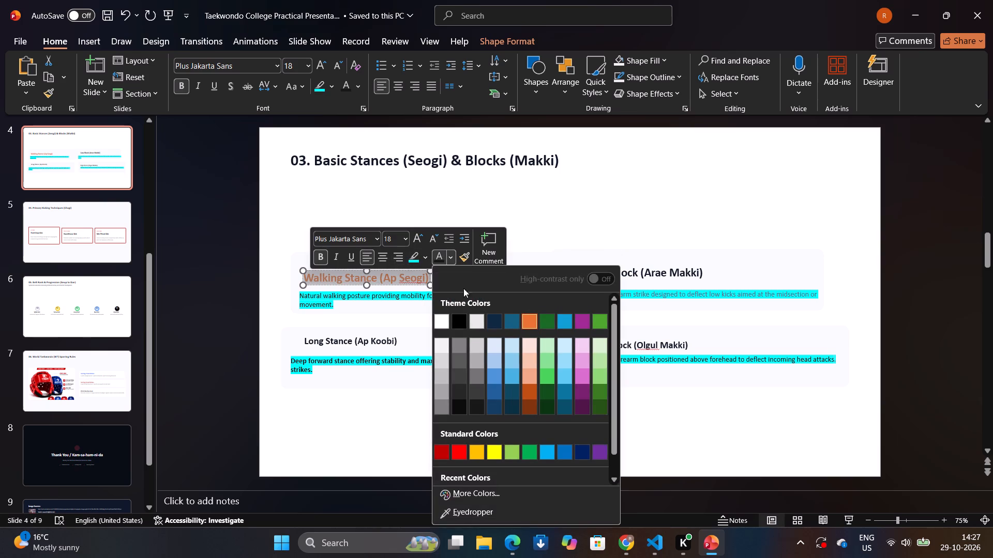
click(479, 408)
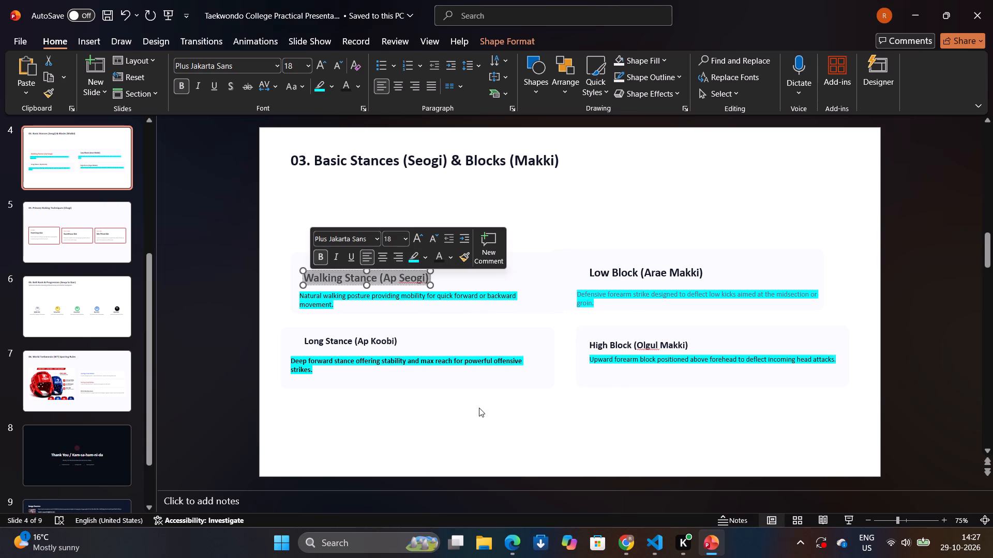
click(490, 400)
Set the Low Block description's font colour on slide 4 to the darkest, near-black shade of the light-gray theme colour.
scroll(490, 400, down, 1)
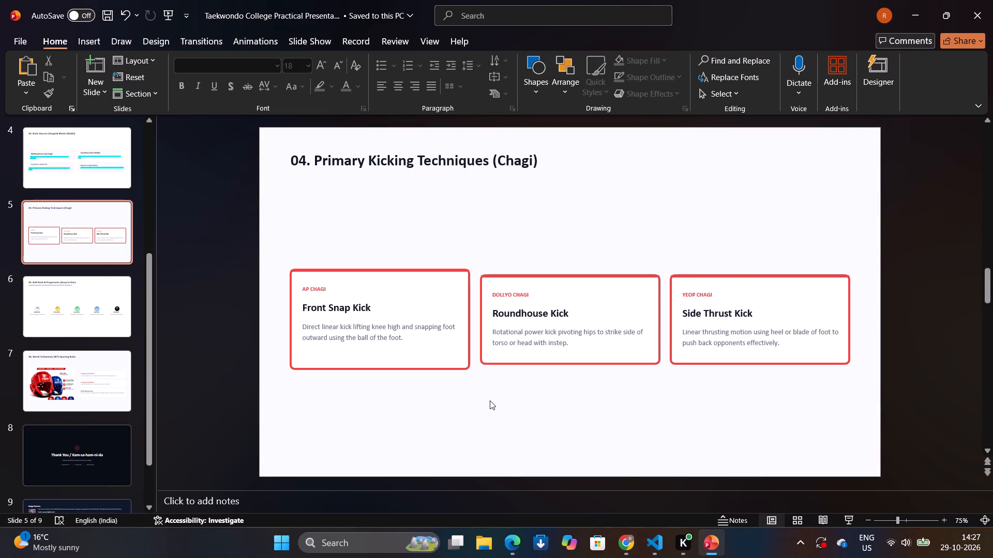
click(72, 166)
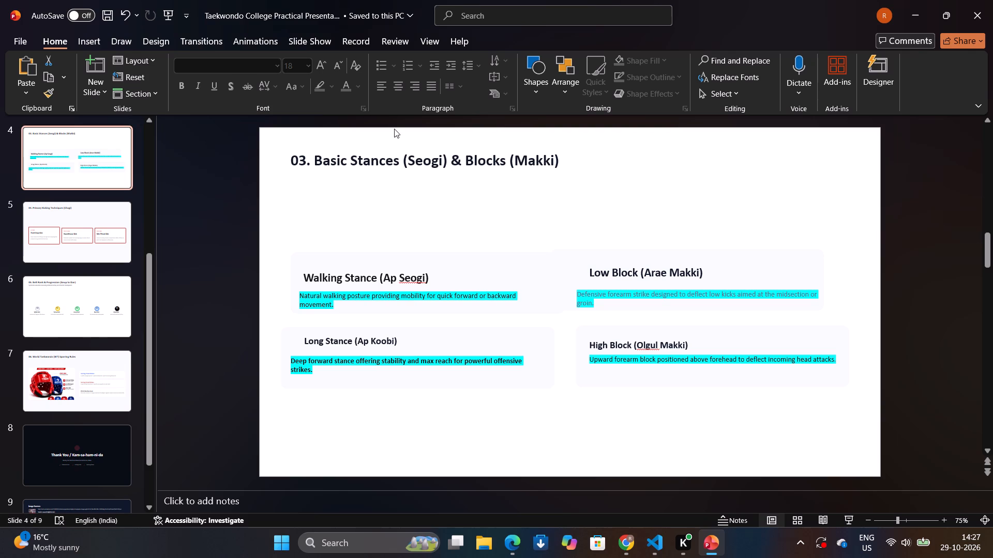
click(601, 308)
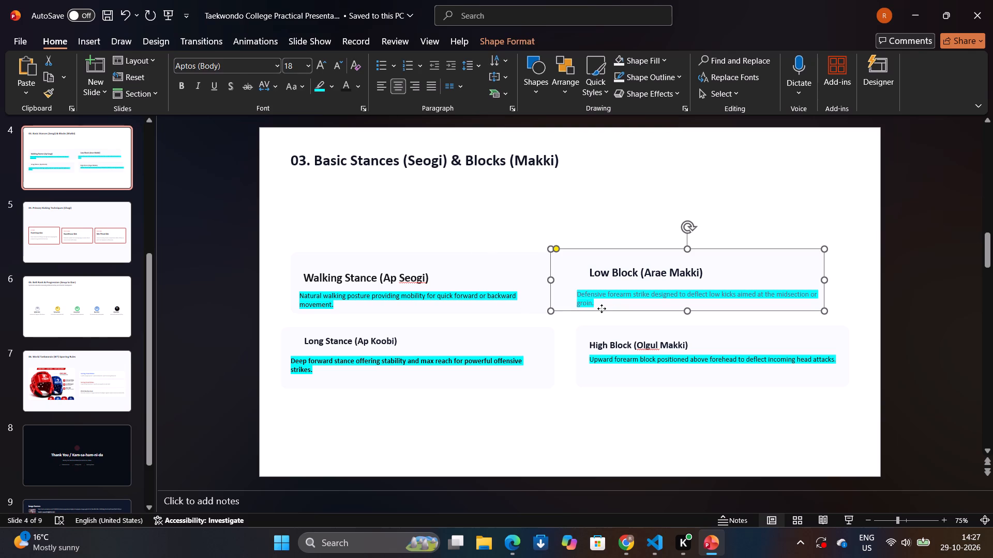
drag(592, 305, 578, 290)
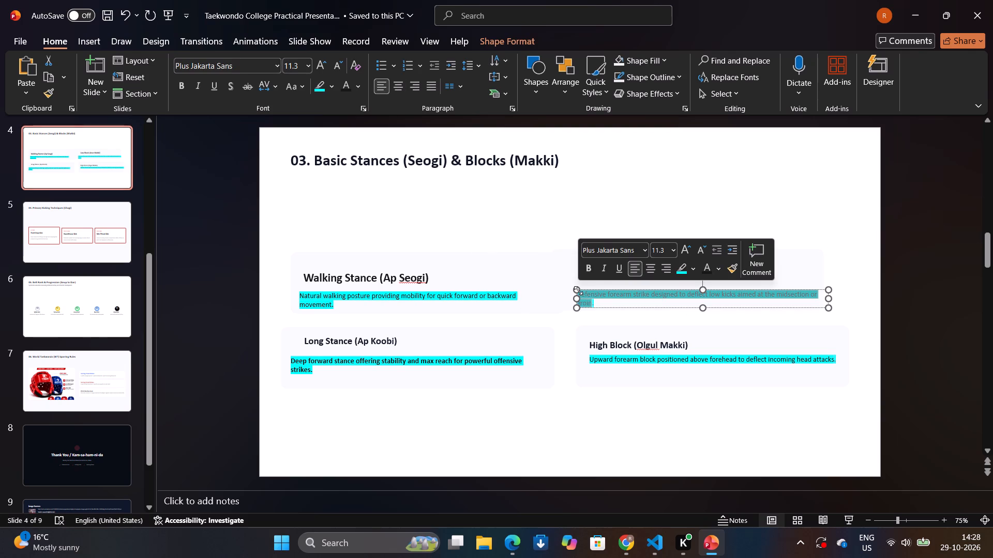
click(707, 265)
click(707, 265)
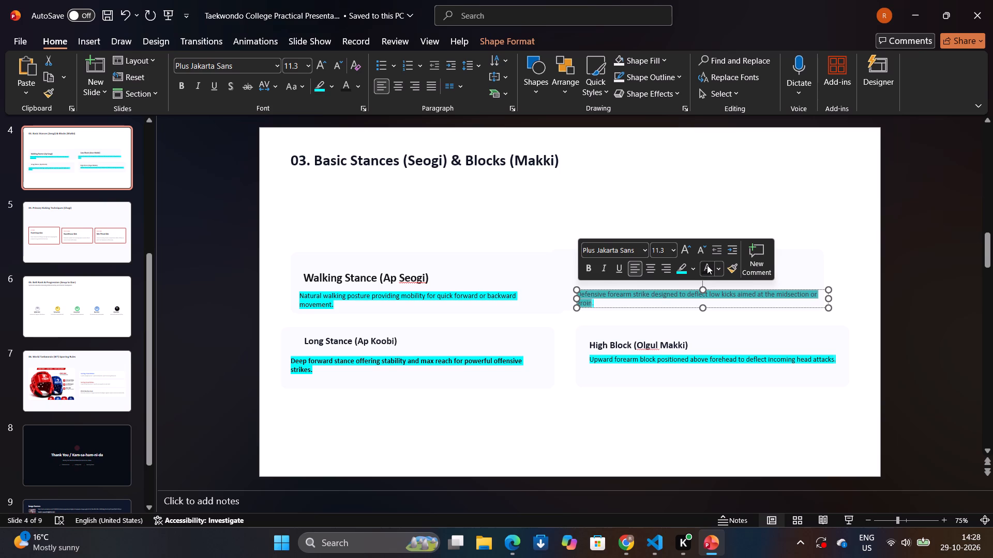
double_click(707, 265)
drag(707, 265, 724, 269)
click(724, 269)
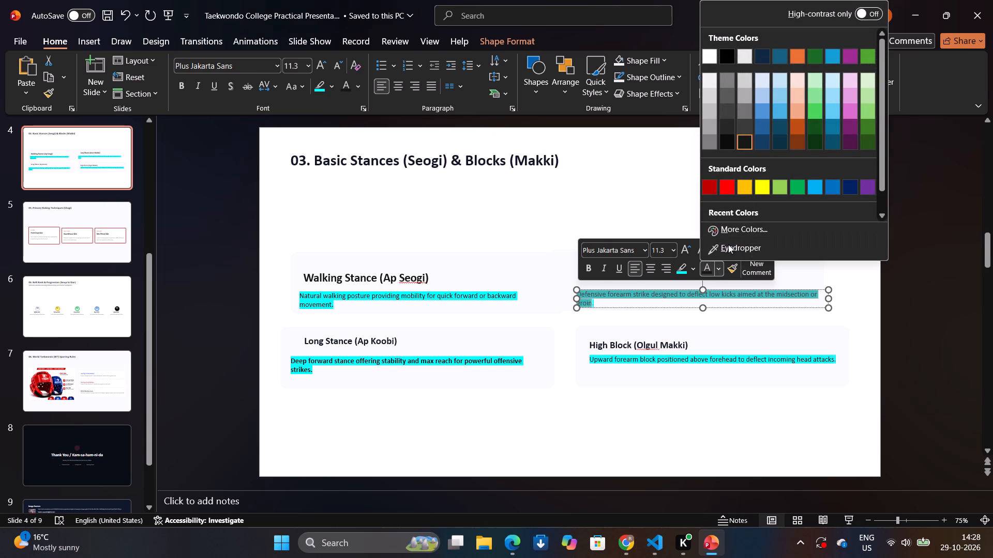
click(758, 356)
click(665, 340)
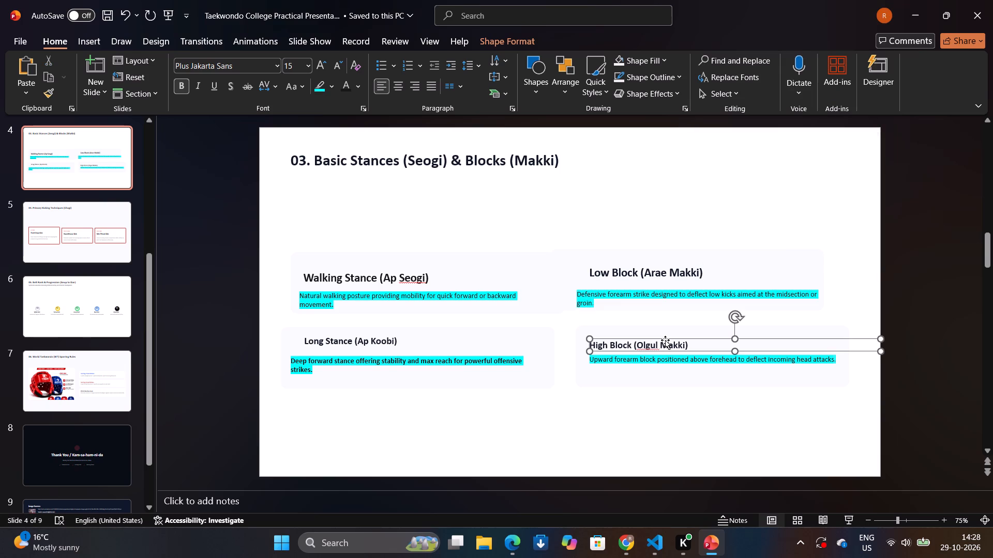
Nudge the Low Block description on slide 4 slightly closer to its heading.
double_click(593, 307)
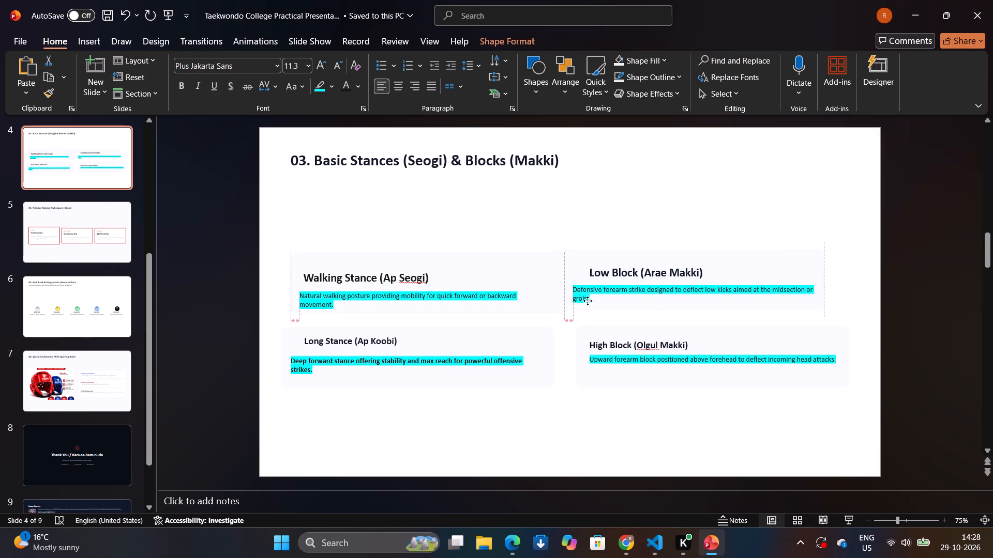
click(595, 305)
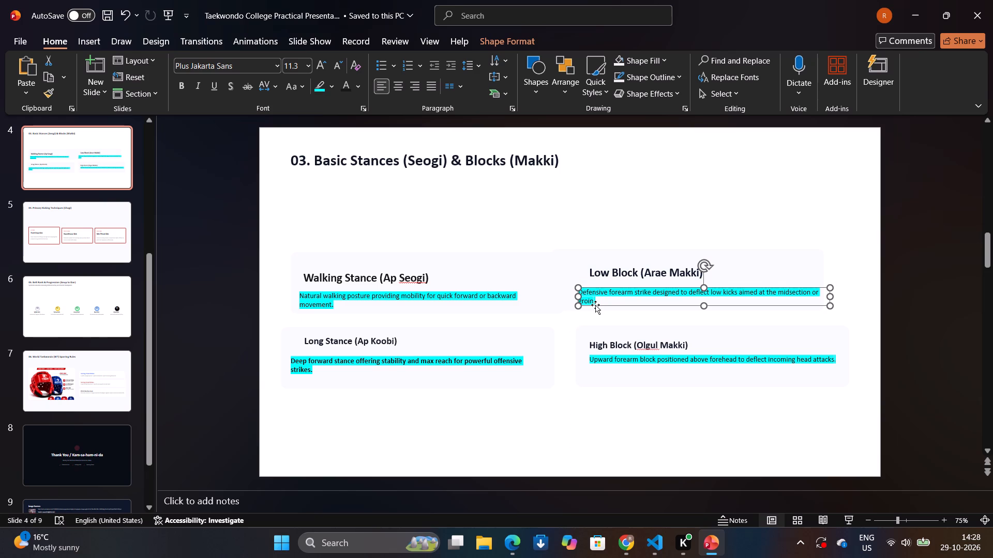
Set the Low Block description's font colour to a near-black shade from the extended standard colour palette.
click(597, 300)
drag(597, 300, 586, 293)
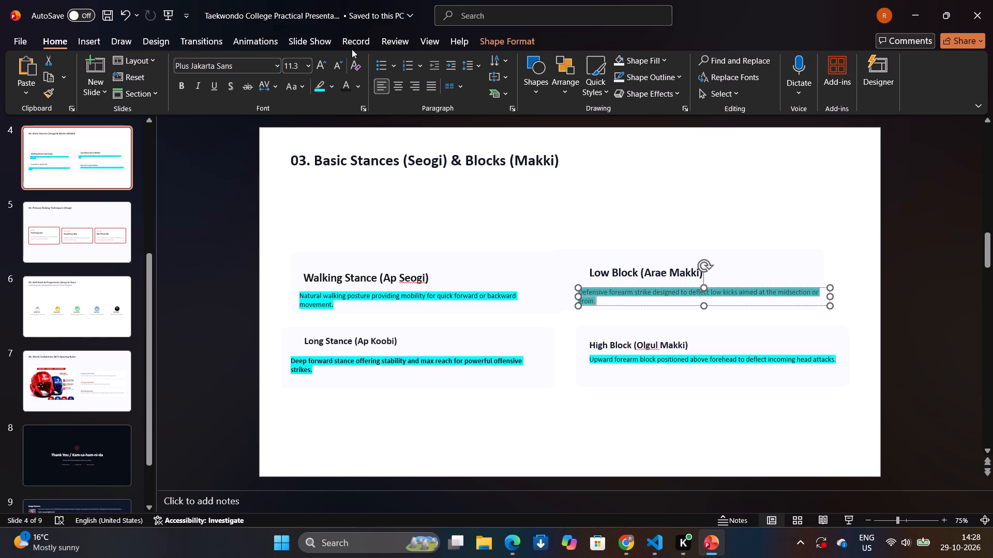
click(354, 84)
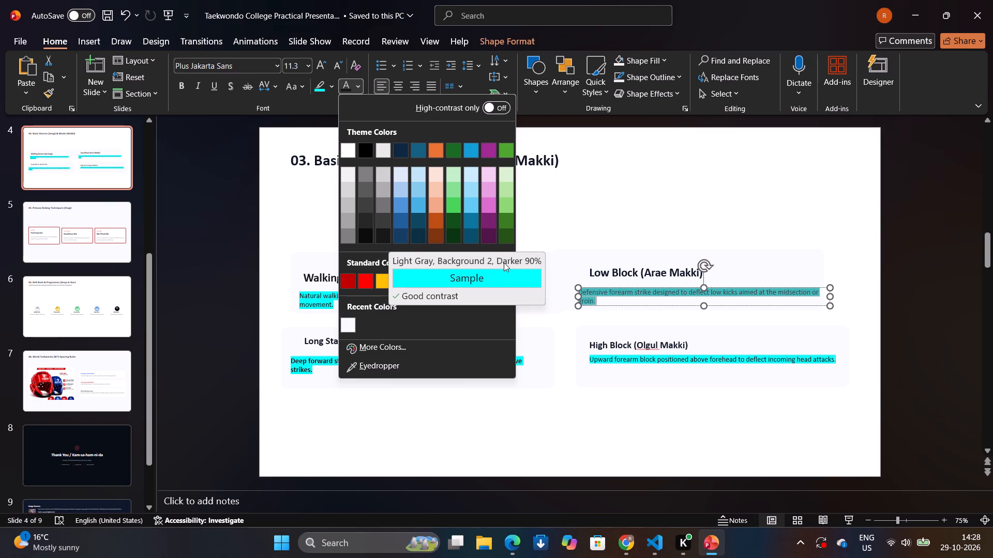
click(480, 296)
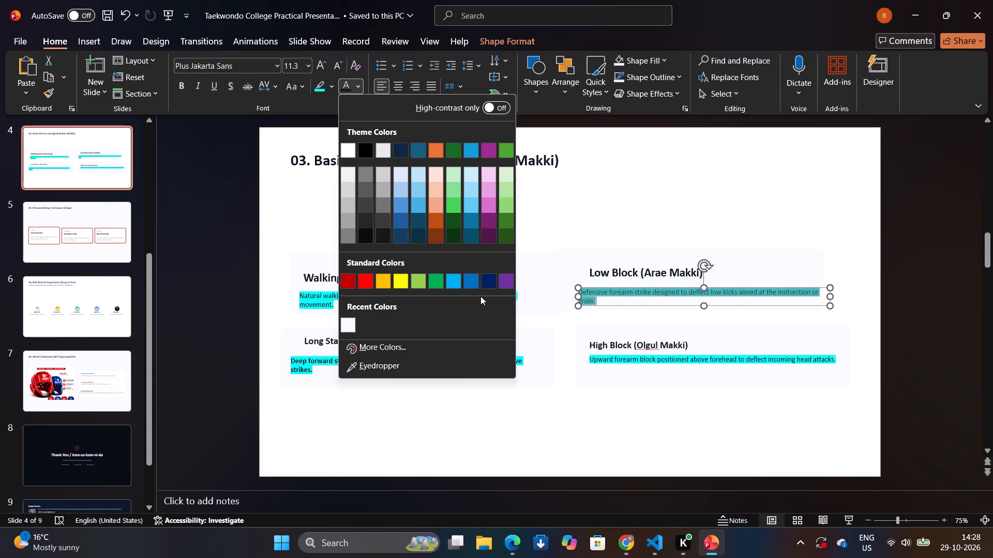
click(452, 343)
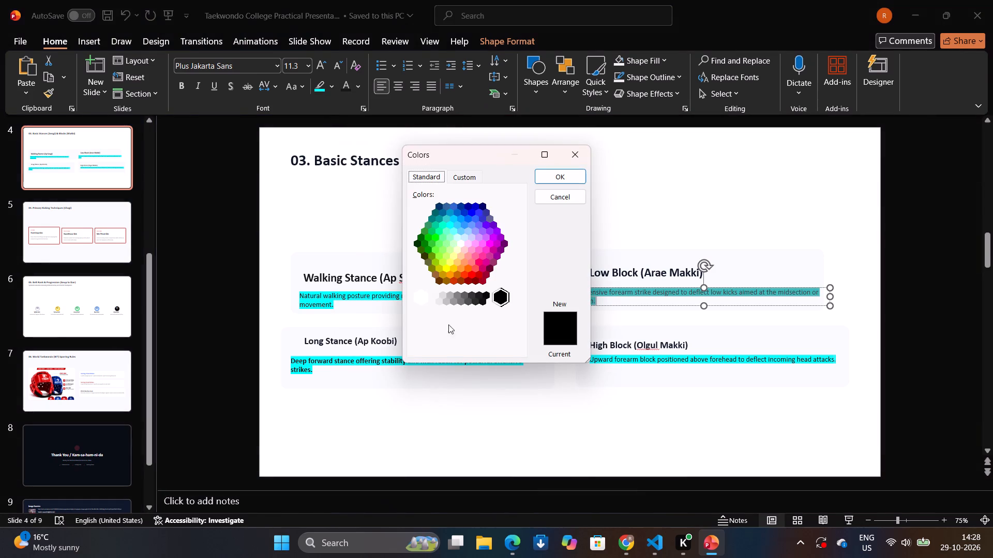
click(488, 293)
triple_click(488, 293)
click(488, 293)
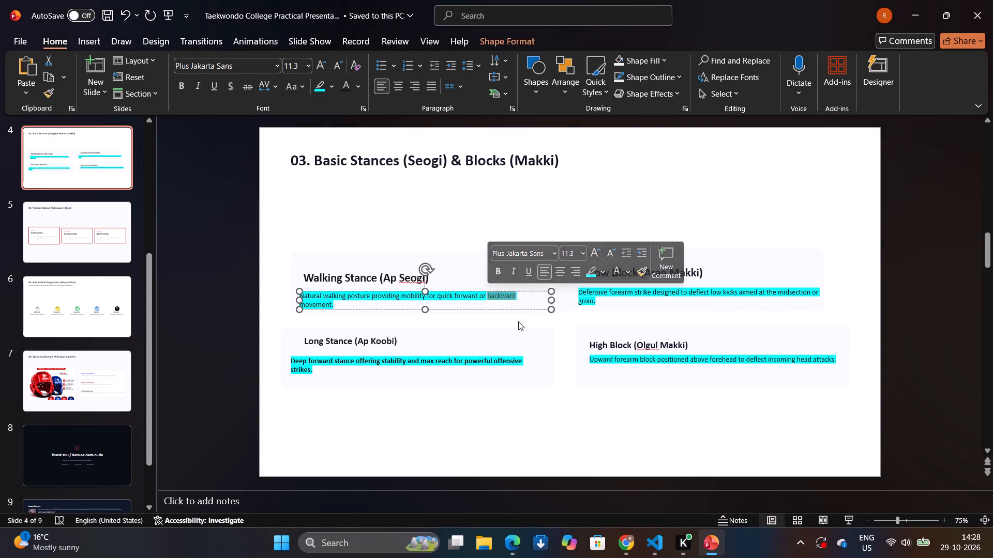
click(554, 360)
click(568, 403)
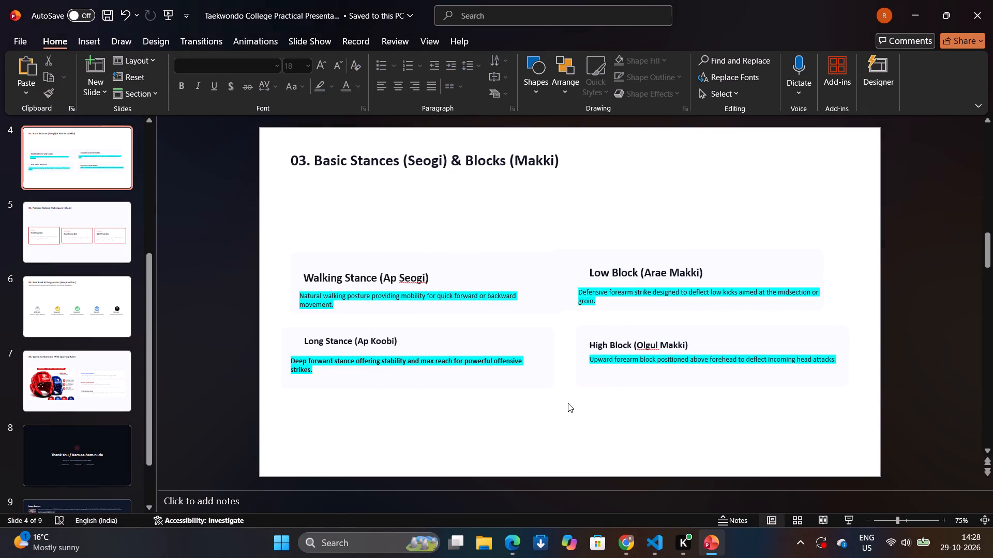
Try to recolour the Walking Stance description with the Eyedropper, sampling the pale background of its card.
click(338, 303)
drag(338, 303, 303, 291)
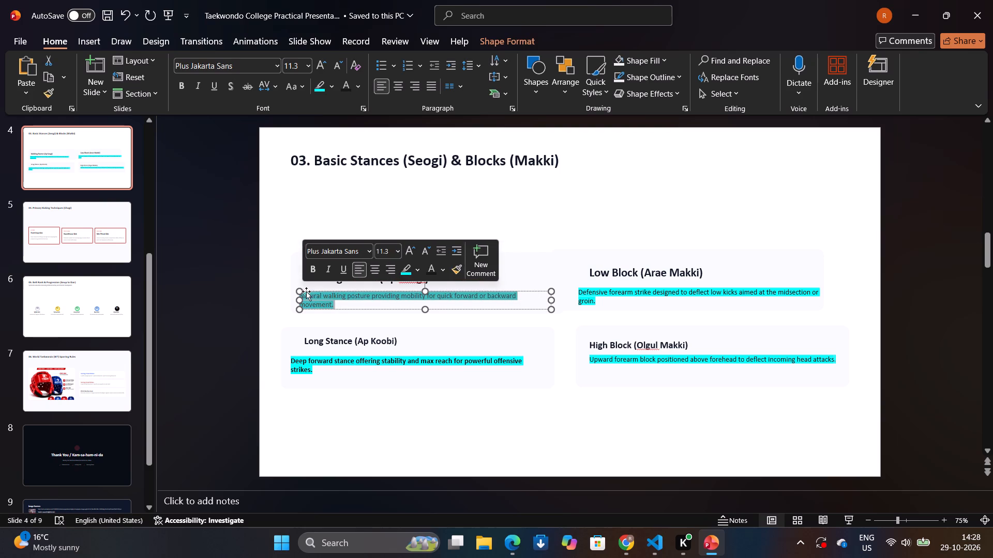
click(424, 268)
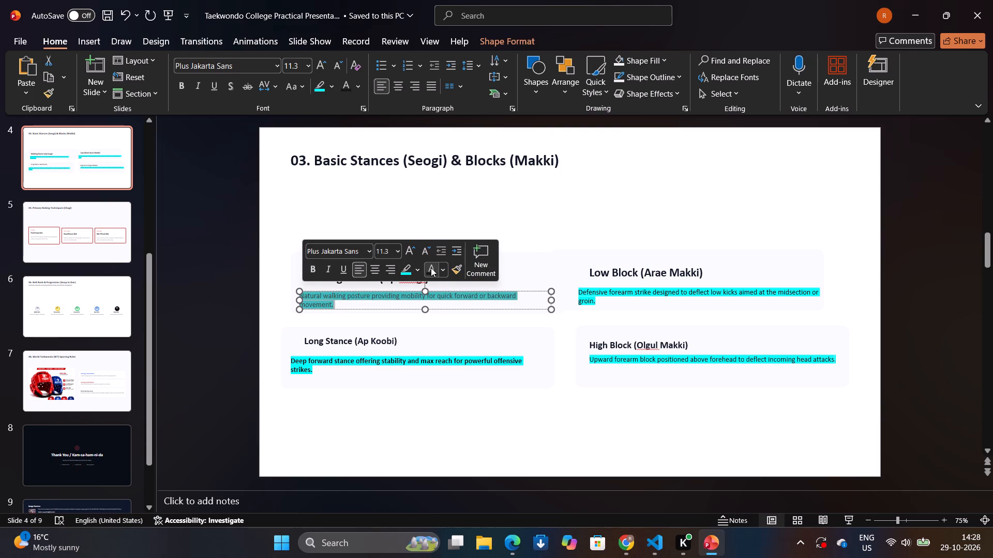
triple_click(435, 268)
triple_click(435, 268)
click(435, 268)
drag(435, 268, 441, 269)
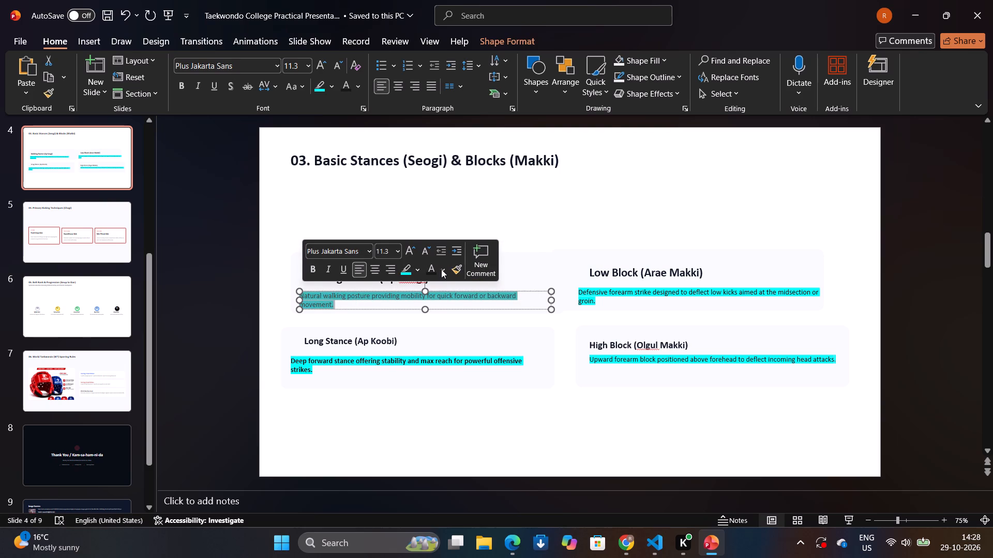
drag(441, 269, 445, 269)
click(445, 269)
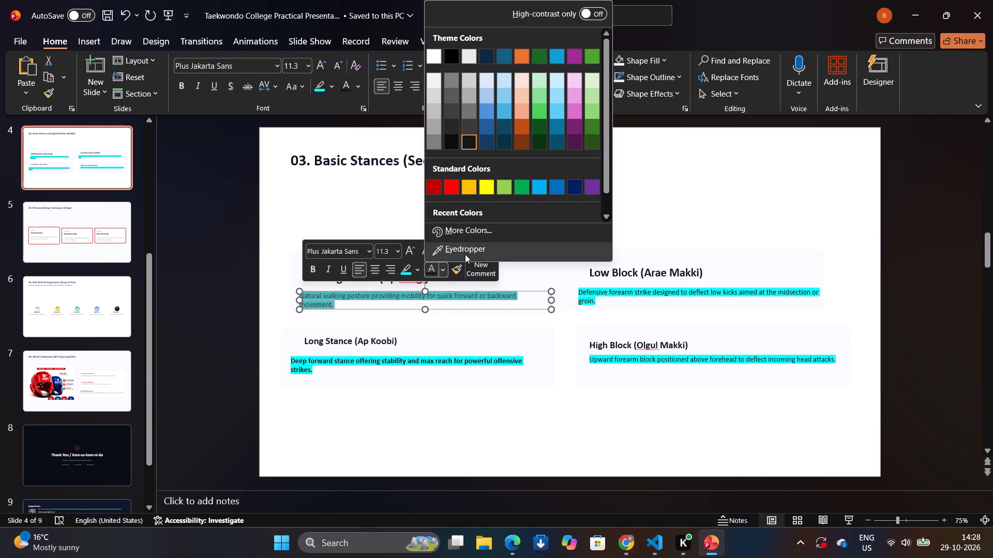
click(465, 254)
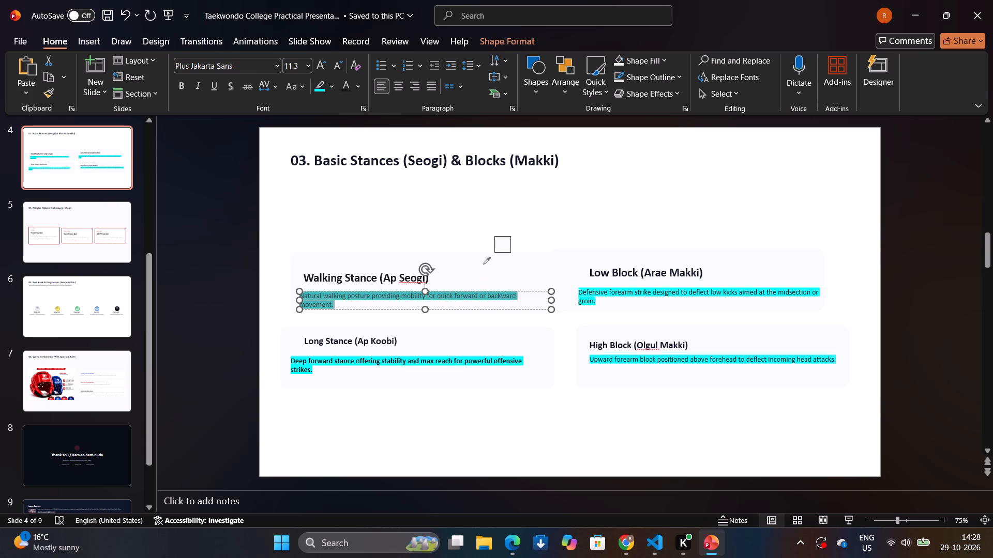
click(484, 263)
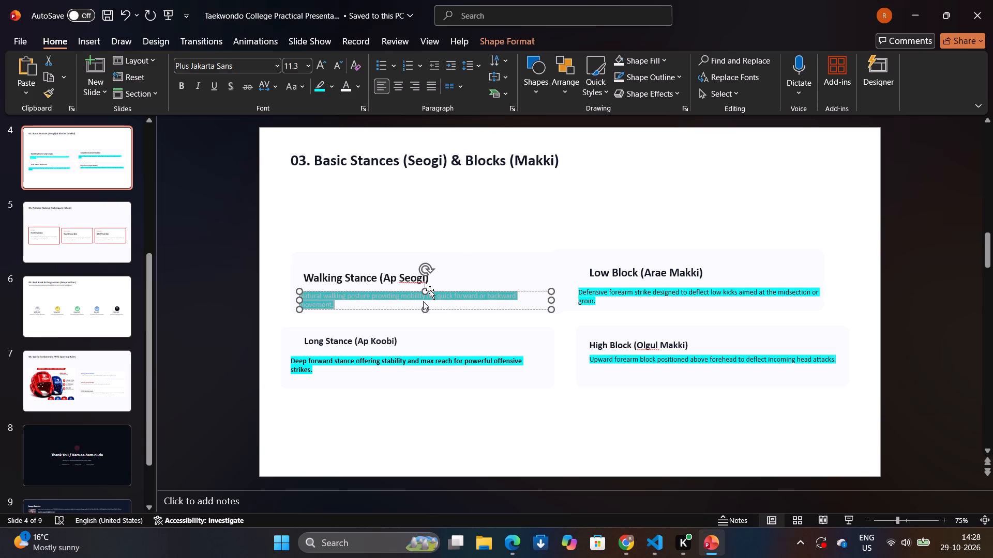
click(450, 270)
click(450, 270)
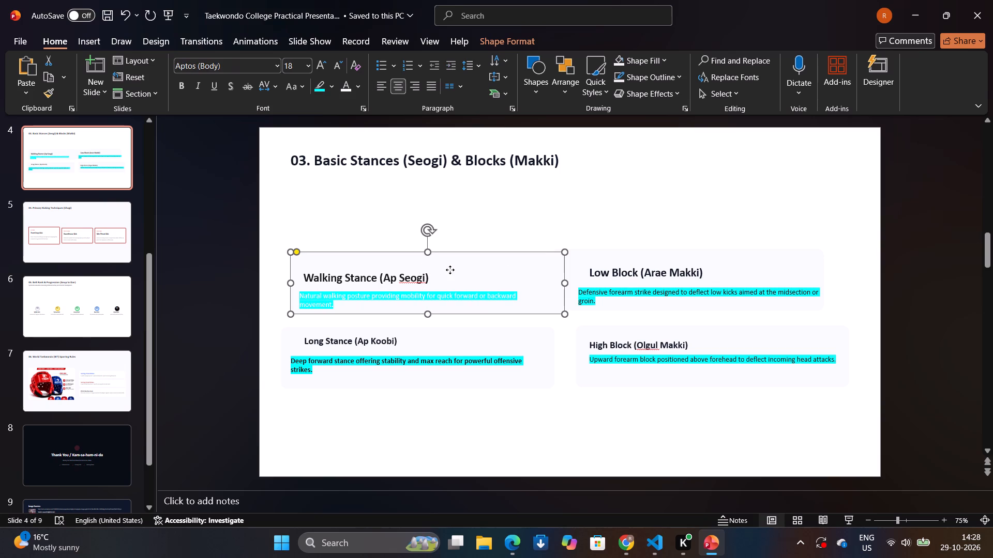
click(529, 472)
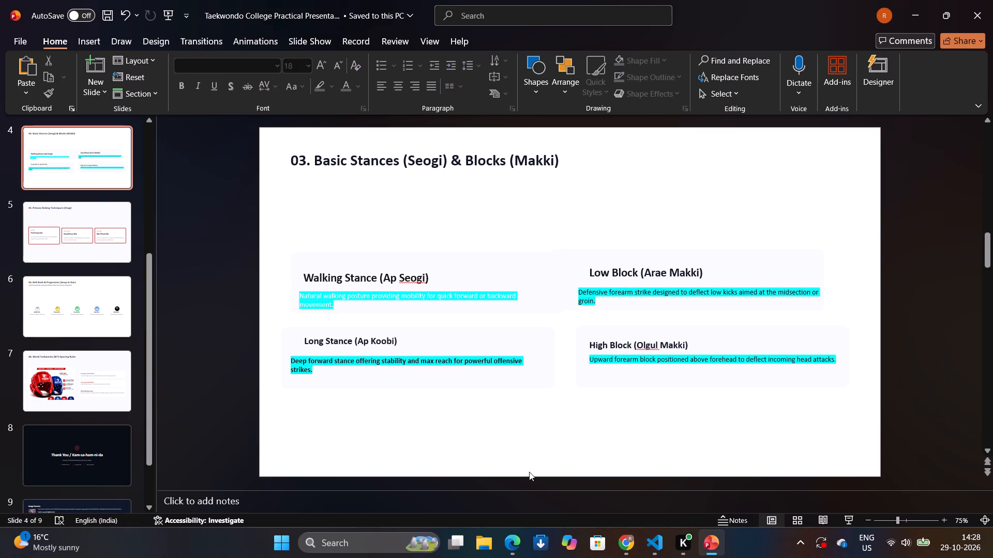
Set the Walking Stance description's font colour to the recently used black shade.
drag(330, 303, 305, 294)
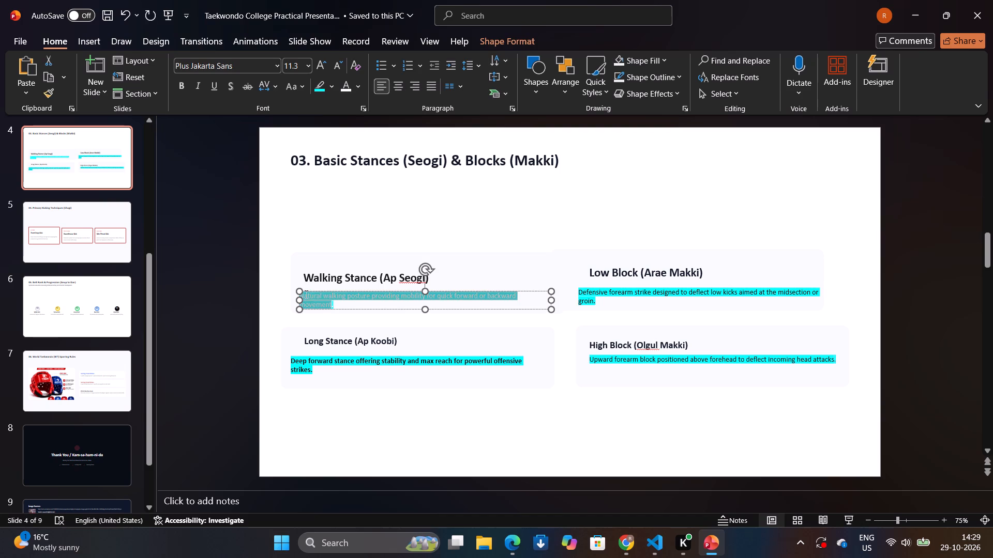
drag(305, 294, 300, 293)
click(435, 270)
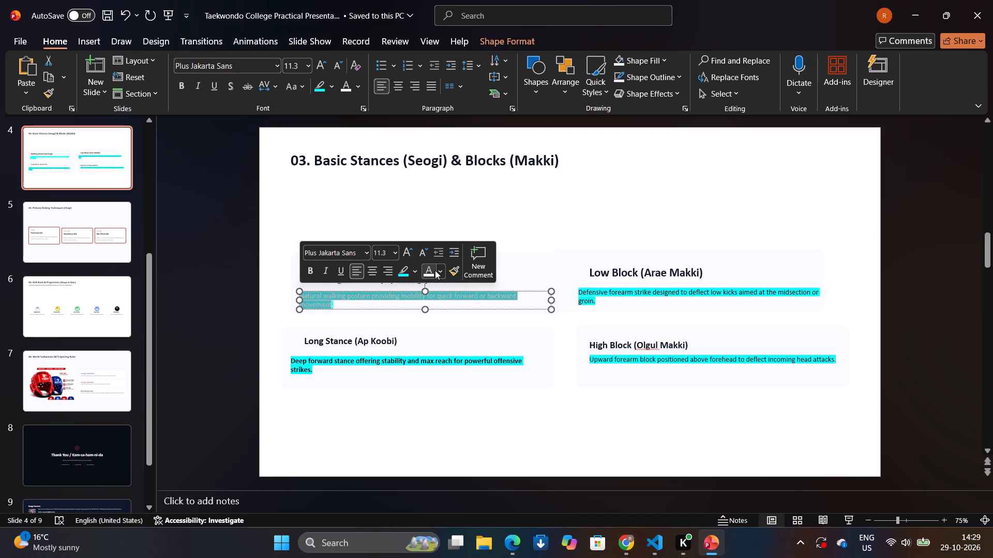
click(442, 270)
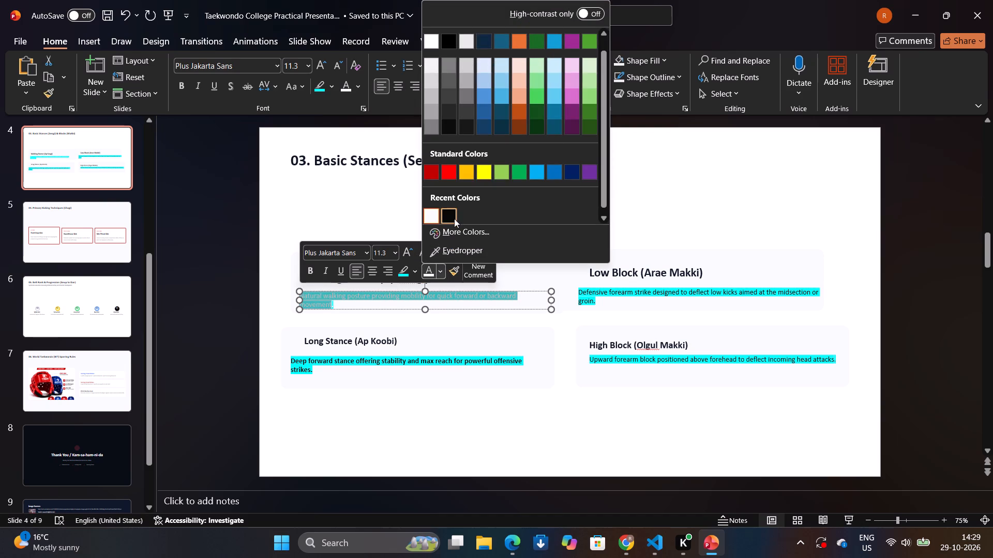
click(453, 214)
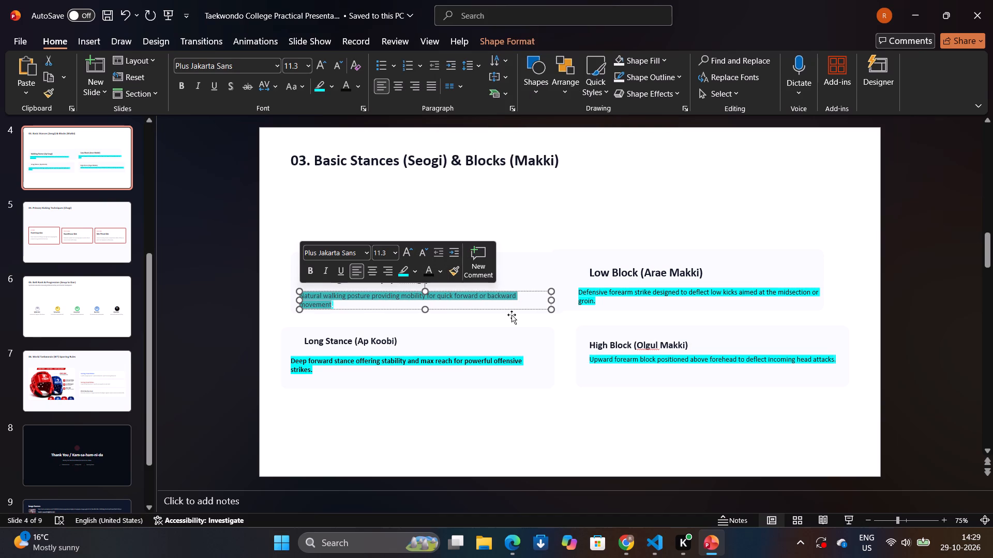
click(511, 315)
click(593, 419)
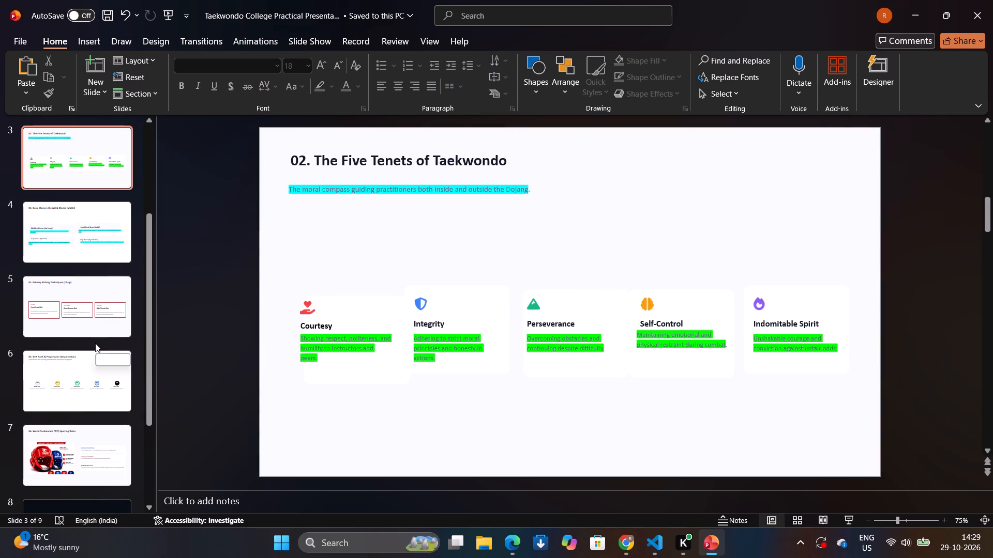
Move the AP CHAGI label on slide 5 slightly down and to the left within the first kick card.
click(97, 334)
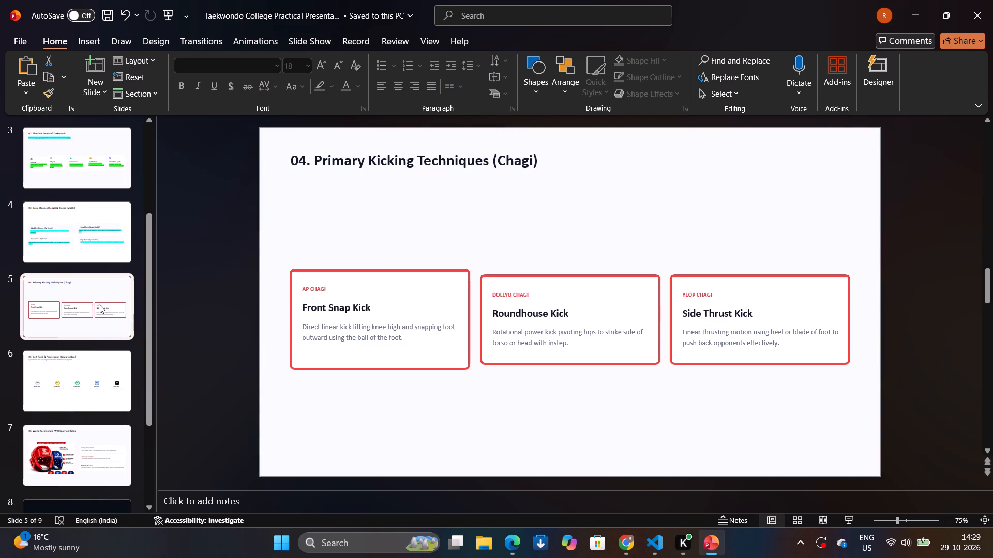
click(99, 304)
click(99, 304)
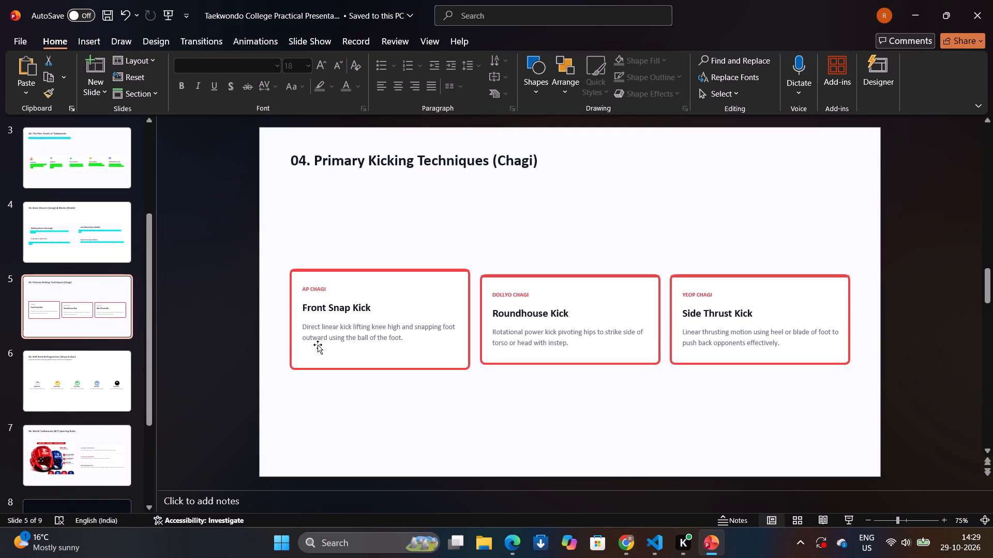
click(303, 291)
click(310, 287)
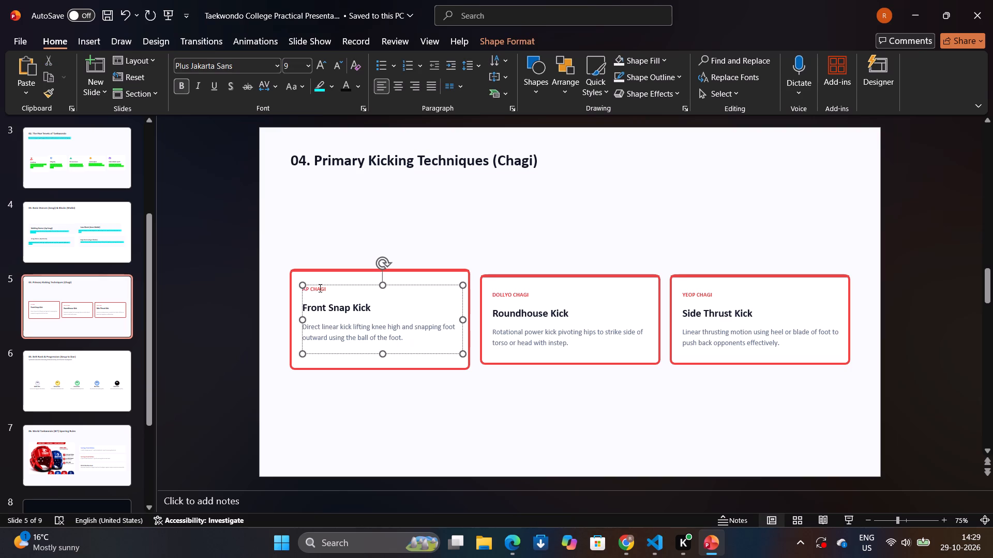
click(322, 288)
triple_click(327, 287)
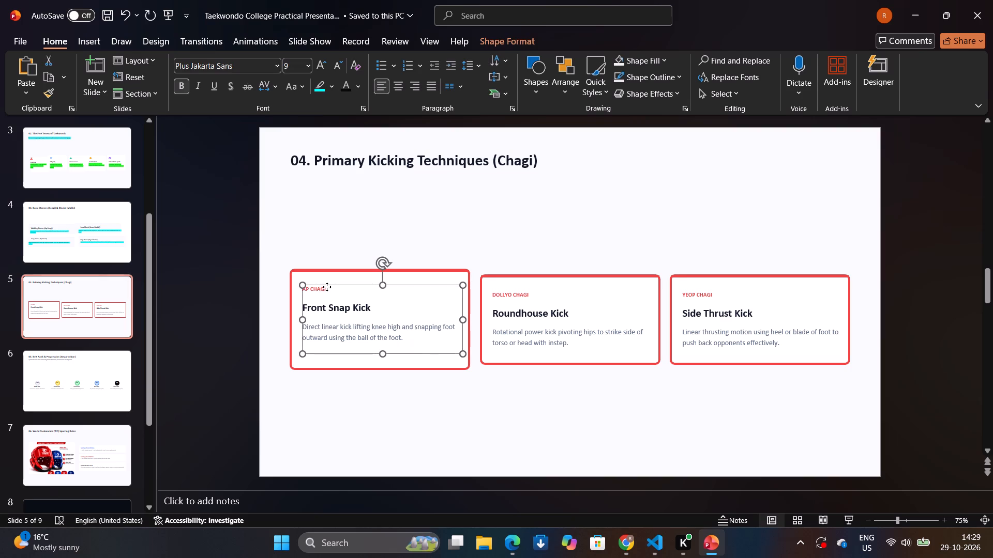
double_click(327, 287)
click(323, 288)
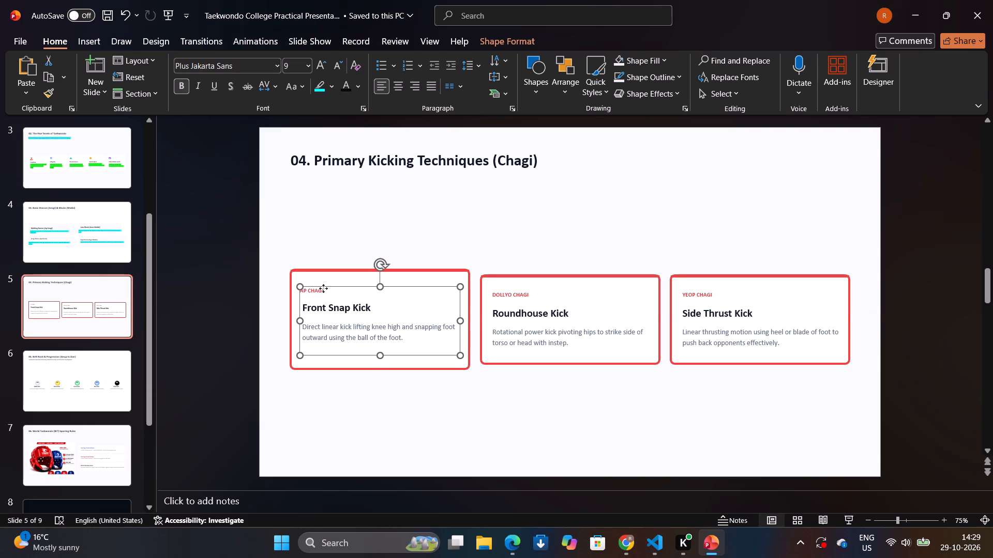
click(310, 277)
click(309, 295)
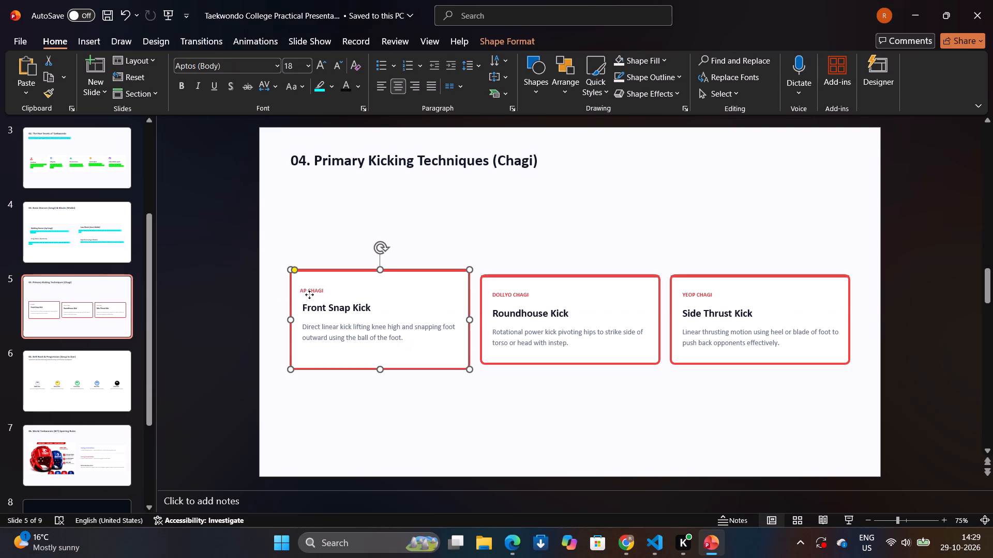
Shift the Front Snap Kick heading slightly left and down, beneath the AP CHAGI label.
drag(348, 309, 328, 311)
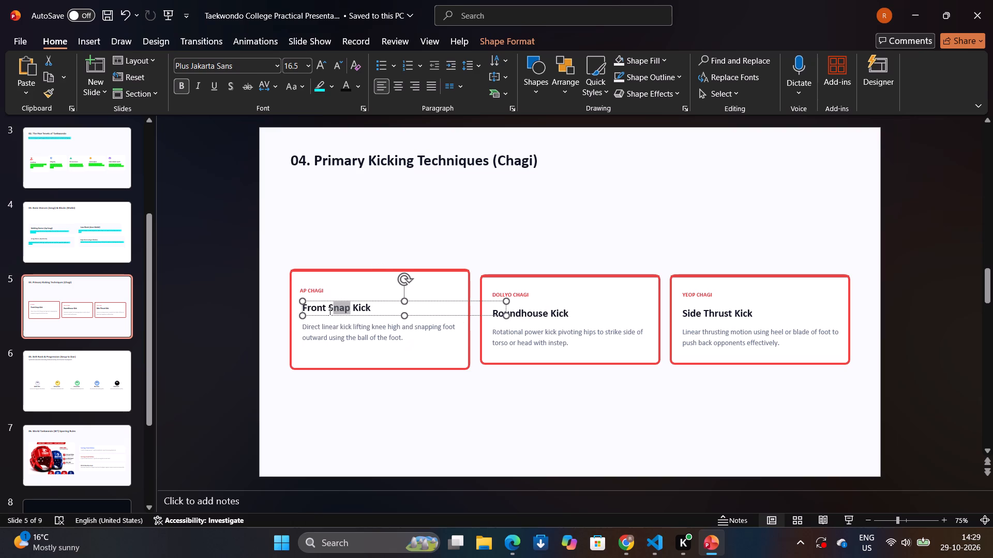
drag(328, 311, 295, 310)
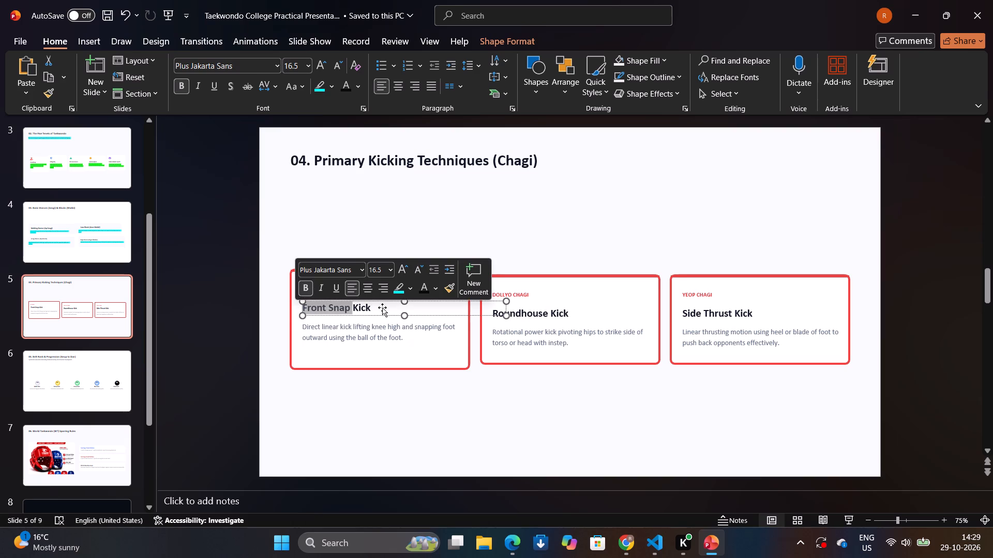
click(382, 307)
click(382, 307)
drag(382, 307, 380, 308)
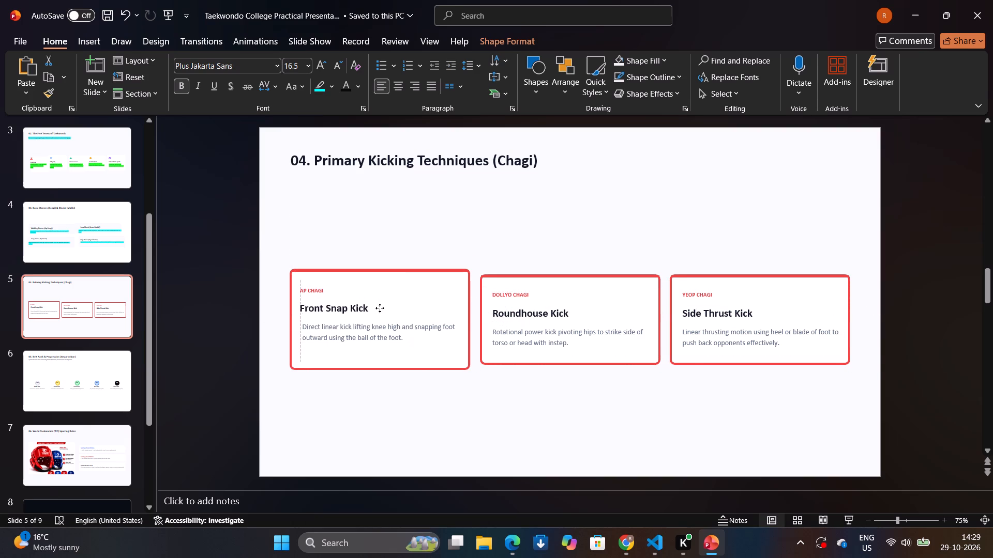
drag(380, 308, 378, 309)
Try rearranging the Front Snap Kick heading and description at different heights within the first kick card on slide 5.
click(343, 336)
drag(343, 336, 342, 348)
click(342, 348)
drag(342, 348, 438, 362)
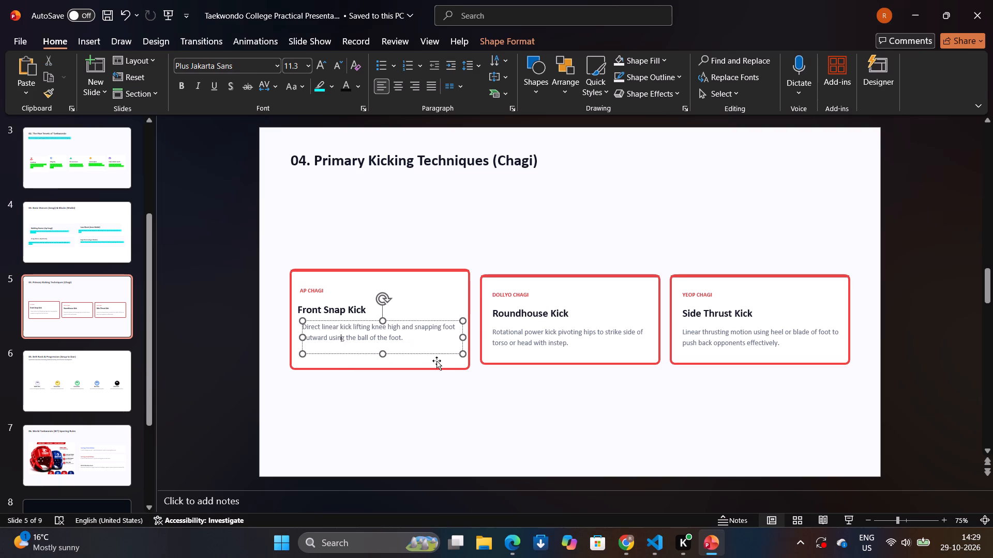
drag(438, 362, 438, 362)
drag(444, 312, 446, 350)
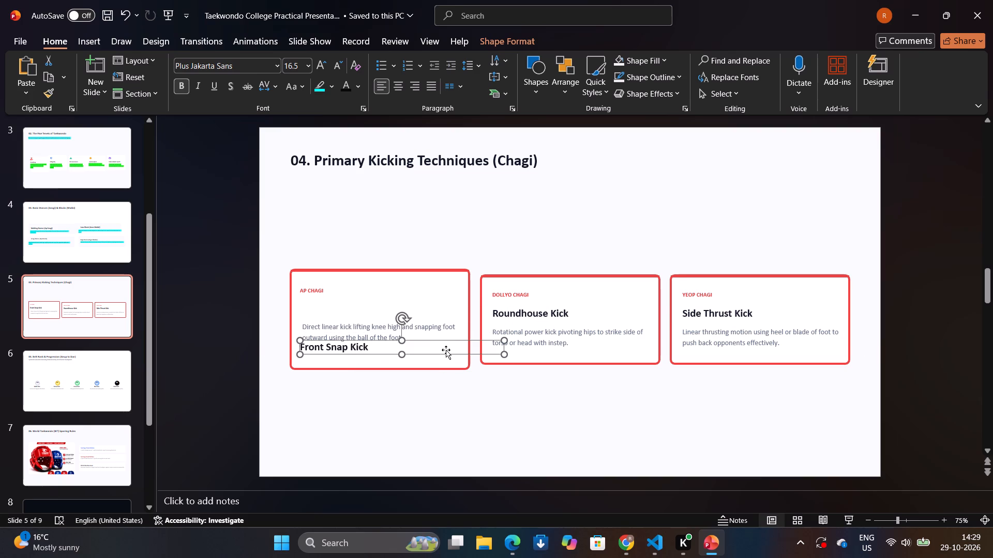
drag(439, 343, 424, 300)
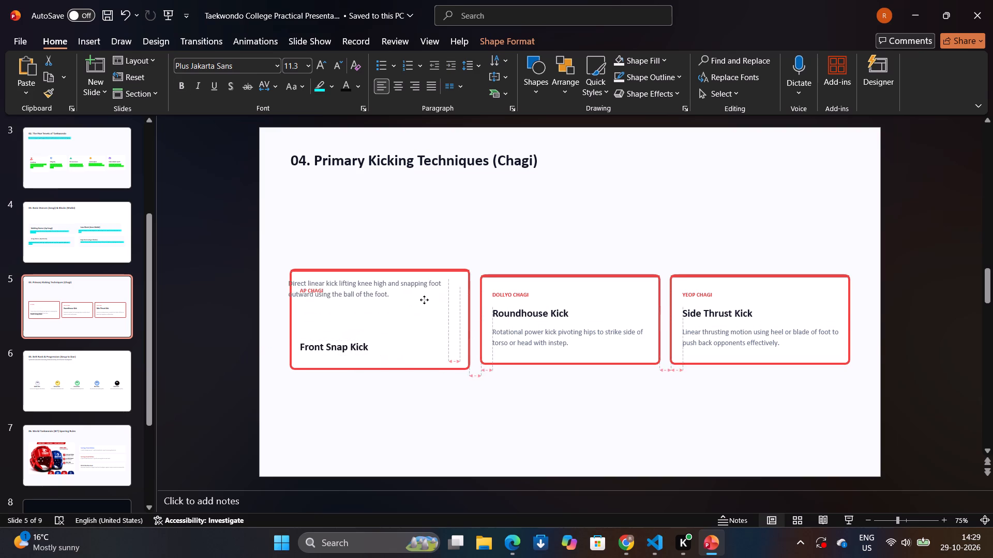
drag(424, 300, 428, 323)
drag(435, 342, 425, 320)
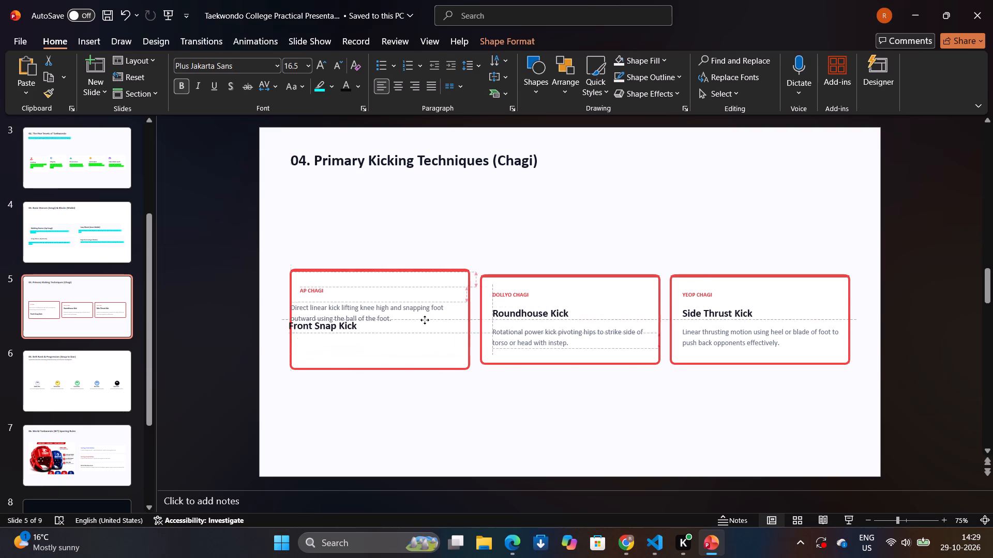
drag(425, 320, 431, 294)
Move the Front Snap Kick description into the lower part of the first card, roughly beneath the AP CHAGI label's left edge.
click(439, 322)
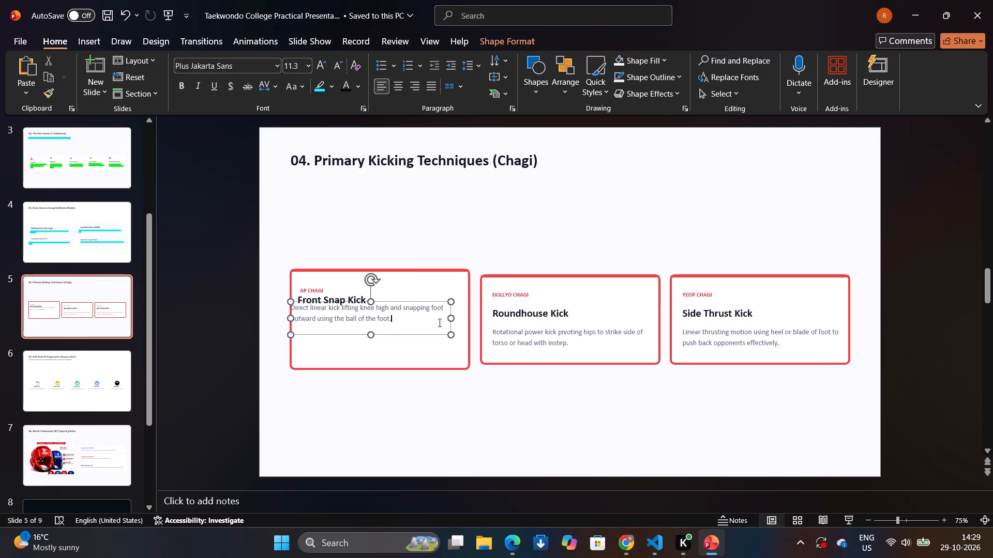
drag(439, 322, 451, 367)
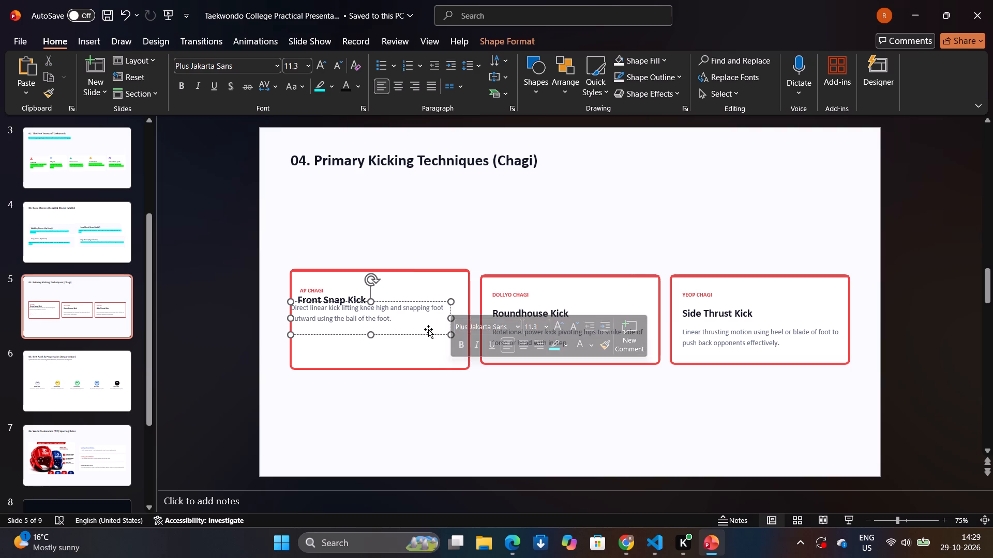
drag(428, 329, 437, 360)
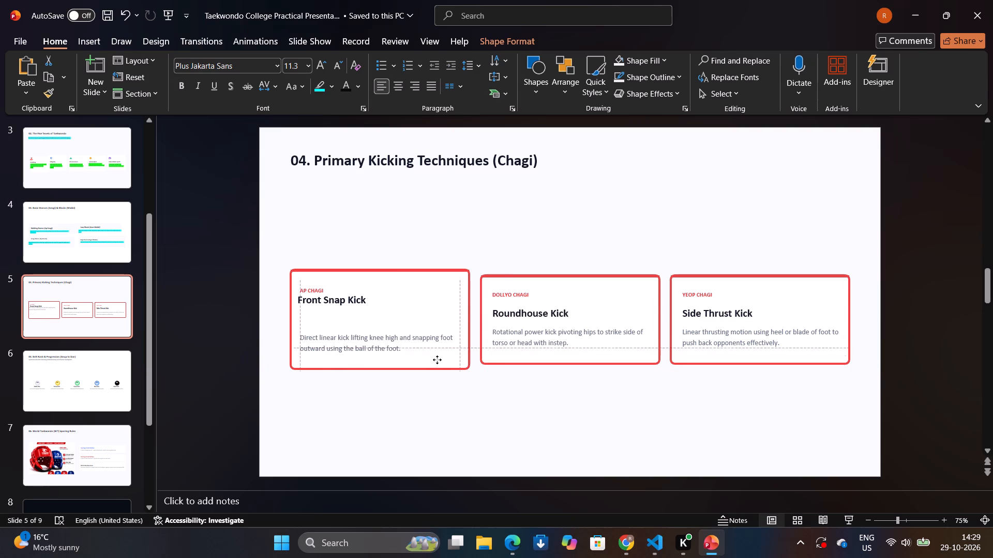
drag(437, 360, 439, 358)
Move the Front Snap Kick heading down, midway between the AP CHAGI label and the description.
click(349, 292)
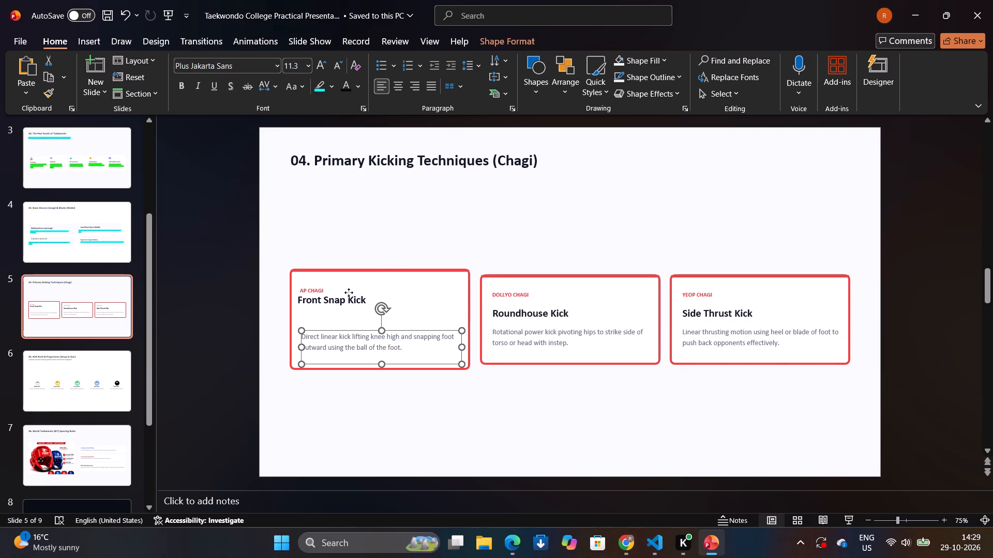
click(349, 292)
click(342, 306)
drag(342, 306, 342, 307)
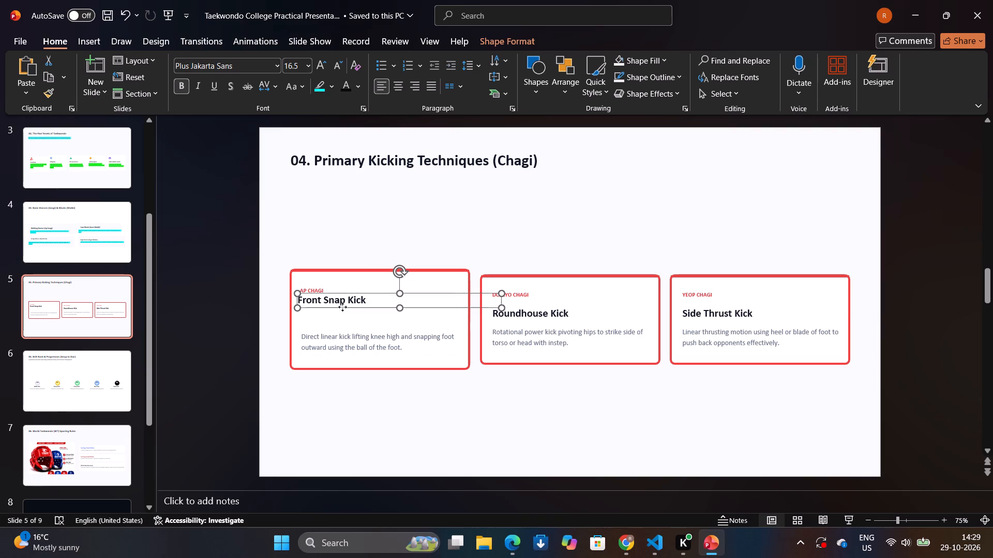
drag(342, 307, 354, 318)
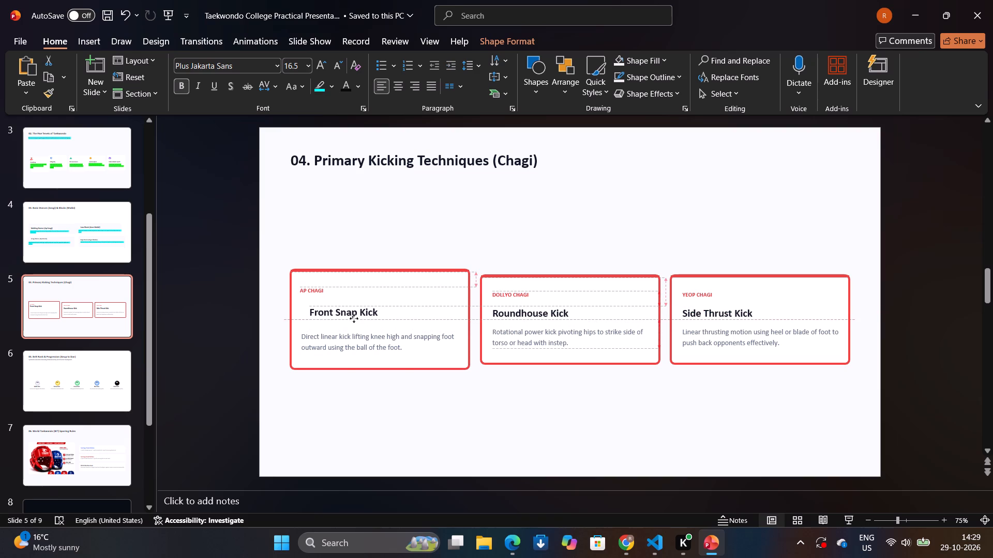
drag(354, 318, 354, 321)
click(354, 321)
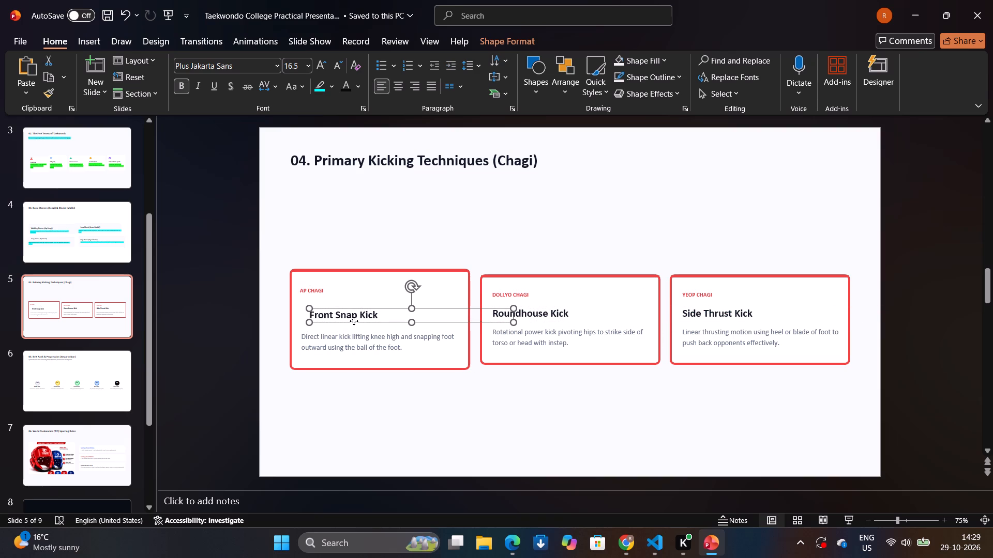
Set the Front Snap Kick description's font size to 14.
click(366, 344)
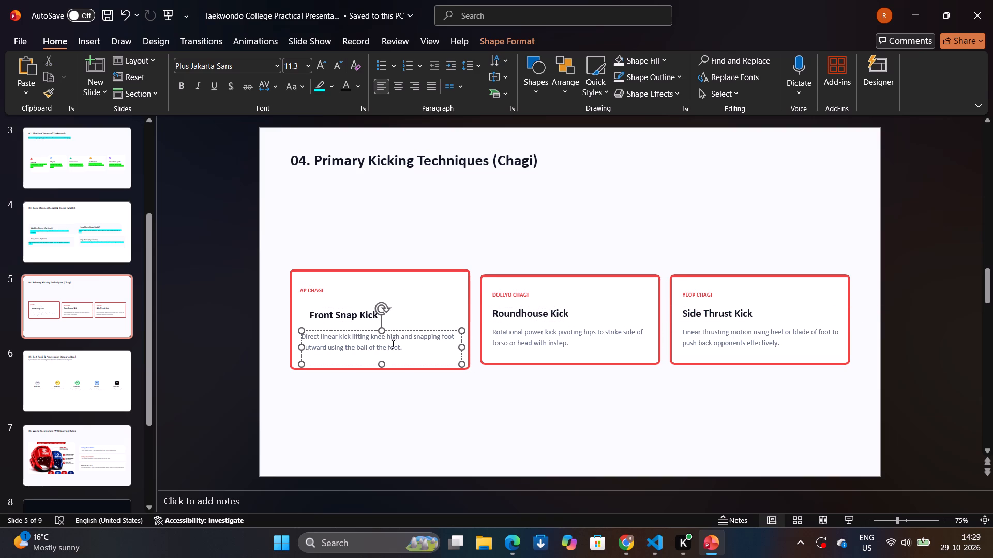
drag(413, 349, 305, 332)
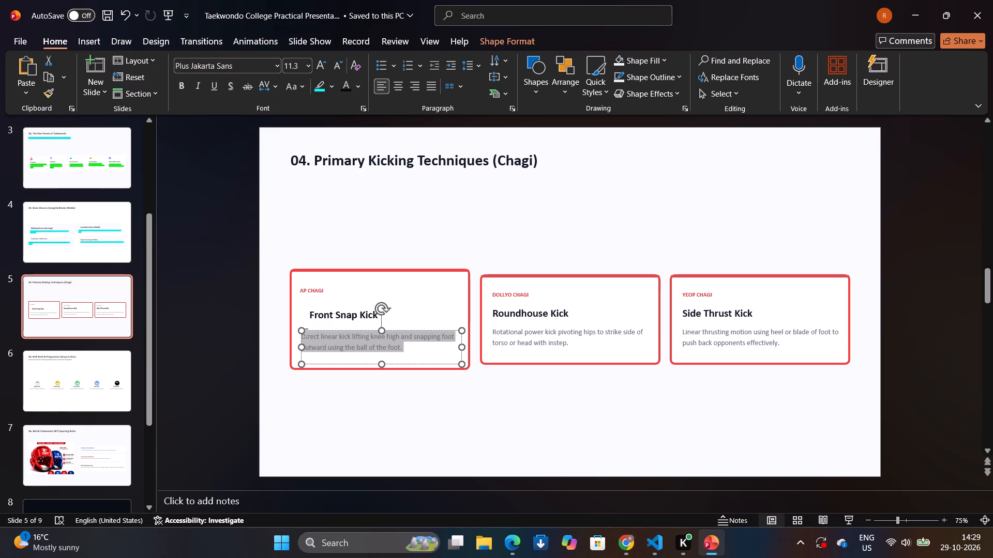
drag(305, 332, 304, 332)
click(400, 292)
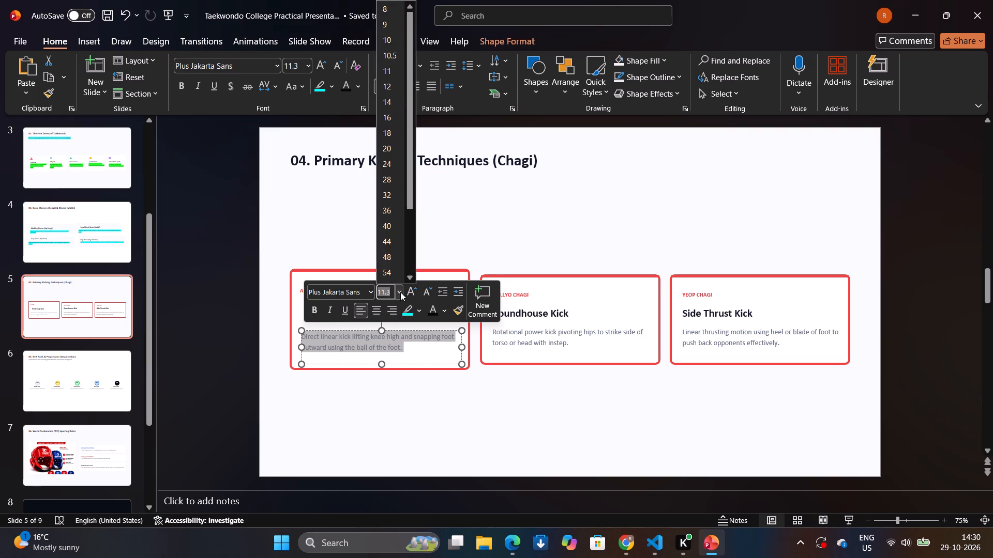
click(387, 99)
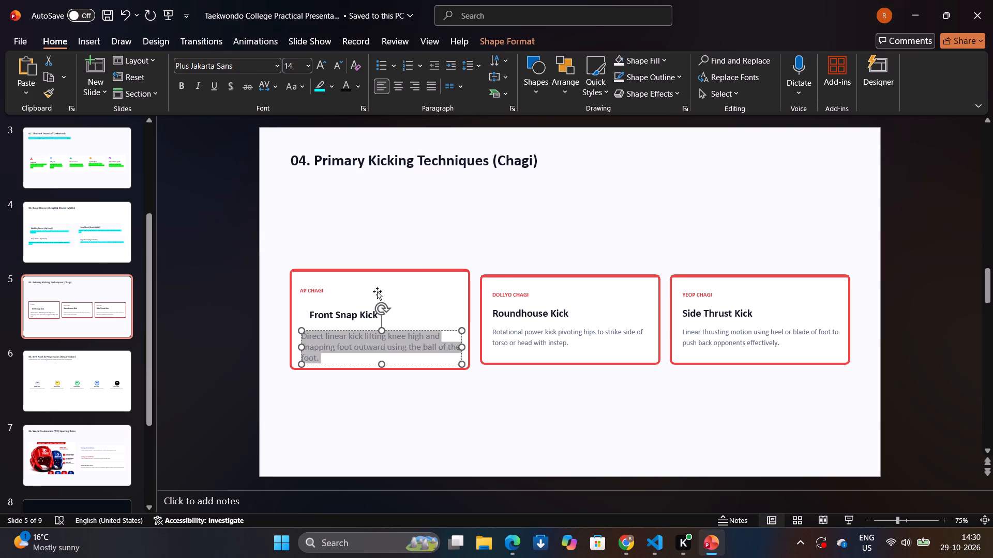
Shift the Front Snap Kick heading left so it starts near the AP CHAGI label's left edge.
click(348, 311)
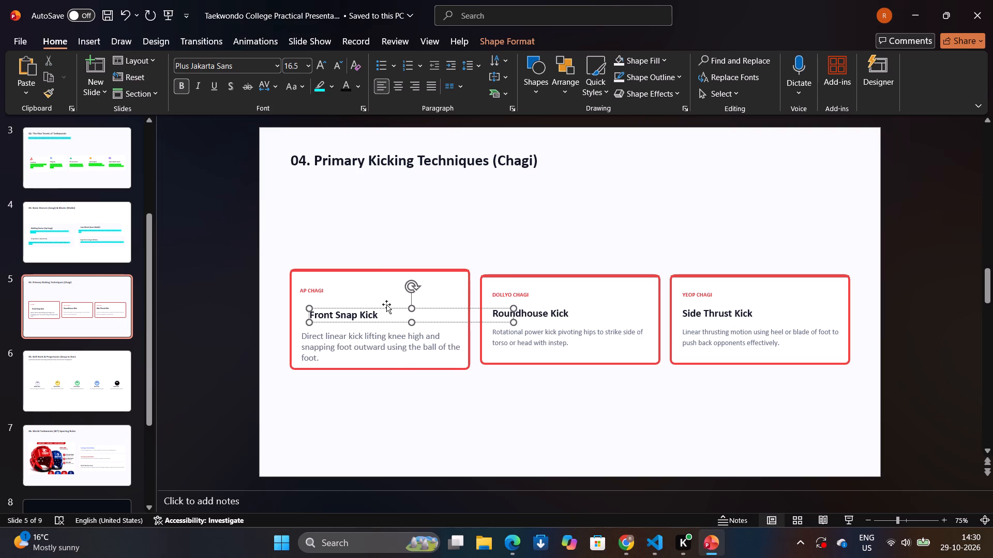
drag(387, 313, 378, 312)
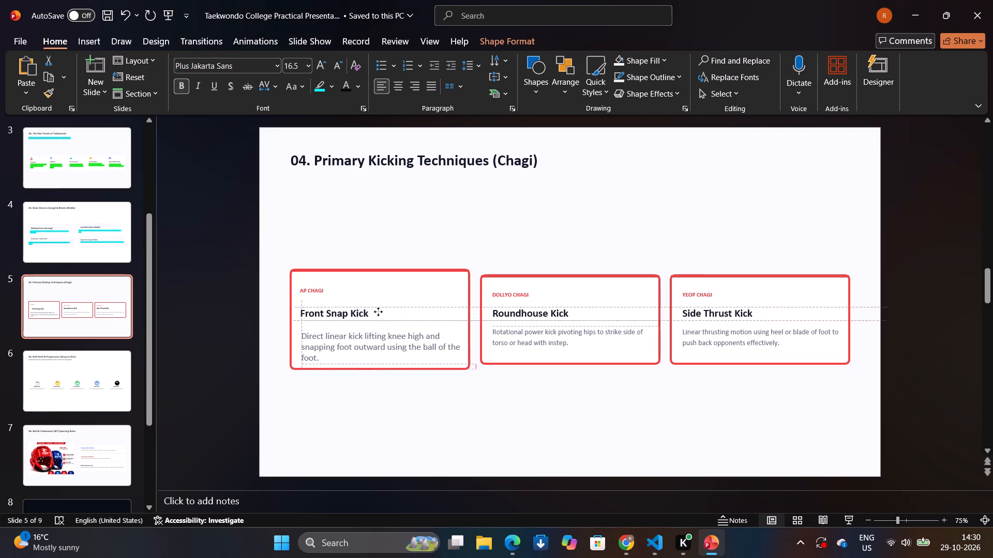
drag(378, 312, 378, 312)
triple_click(378, 312)
drag(378, 312, 365, 313)
drag(365, 313, 369, 313)
triple_click(369, 313)
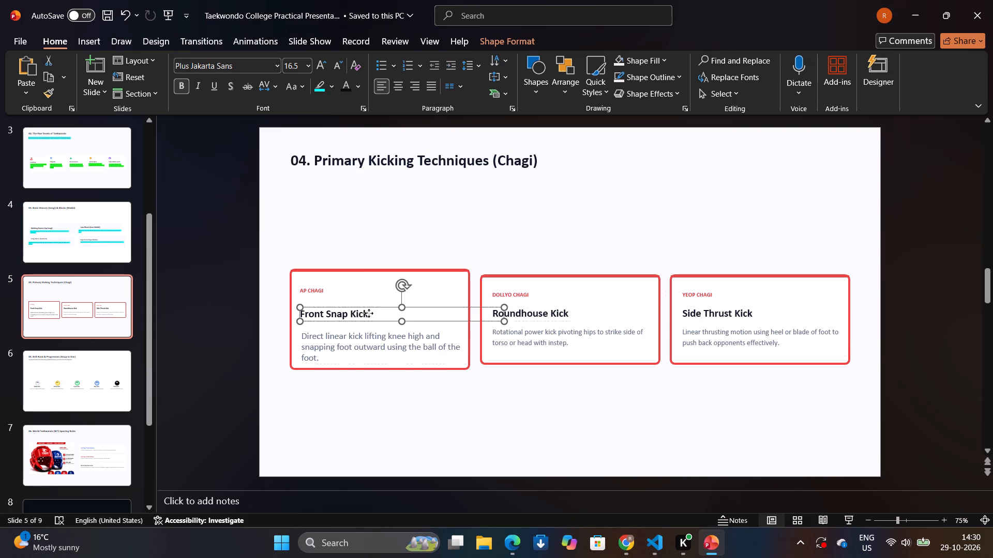
click(366, 312)
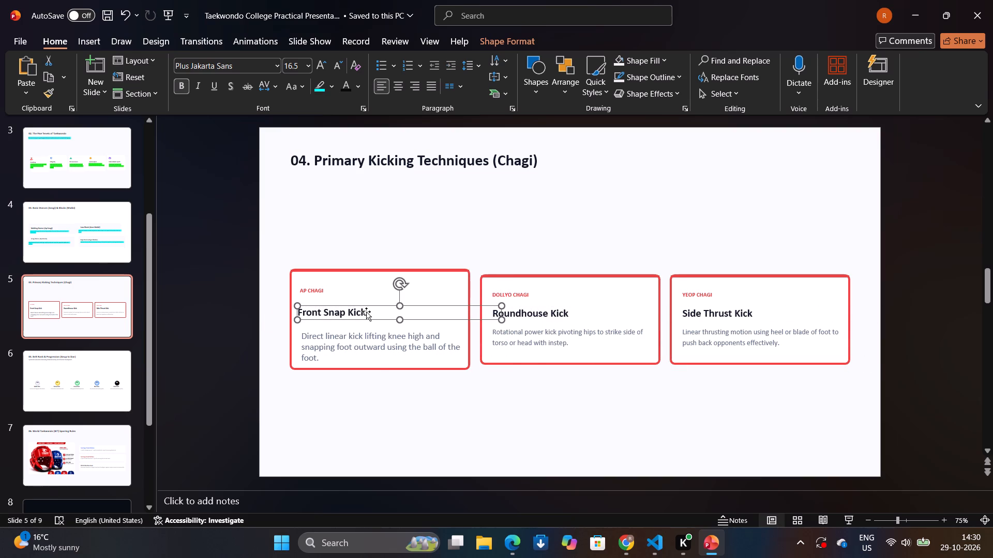
click(366, 312)
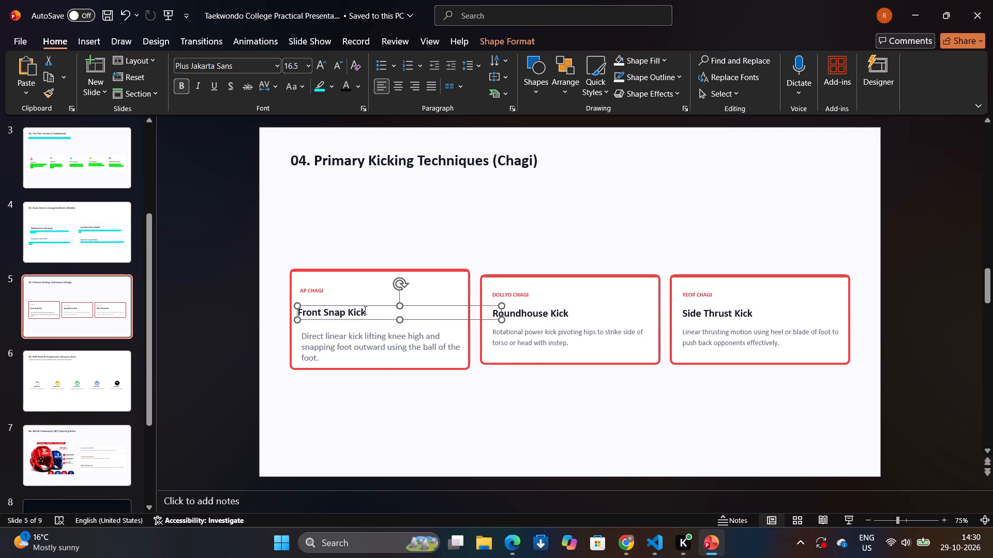
Set the Front Snap Kick heading's font size to 18.
click(364, 310)
drag(364, 310, 308, 309)
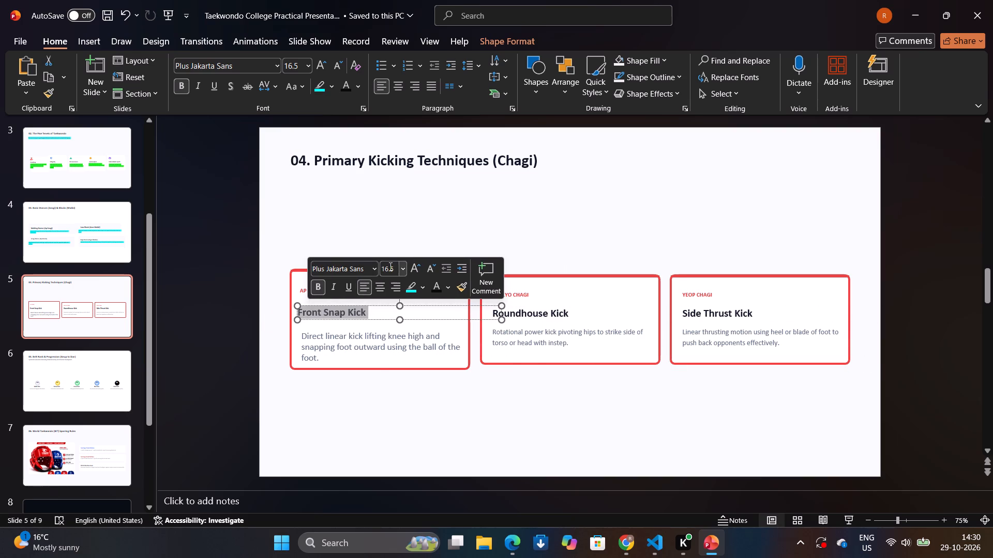
click(398, 267)
click(403, 271)
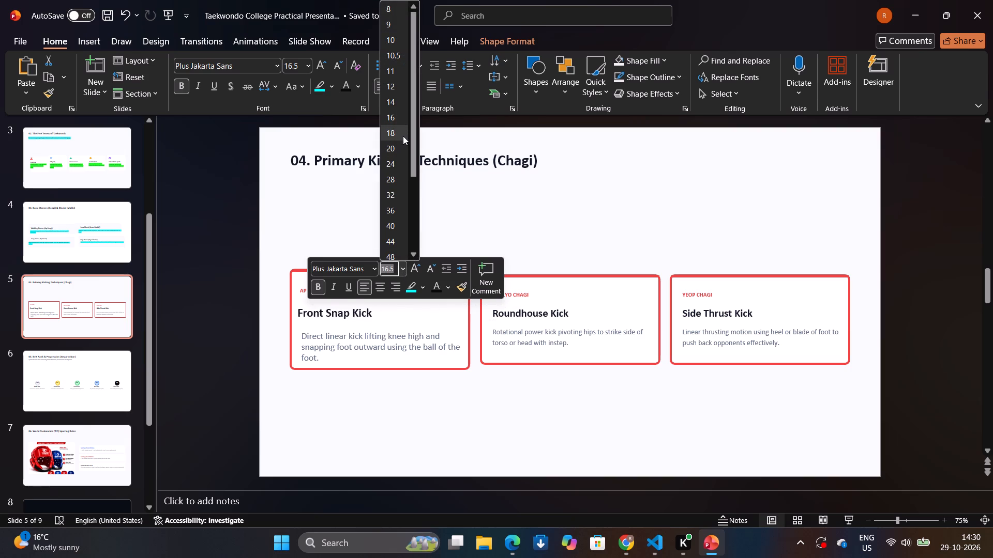
click(404, 135)
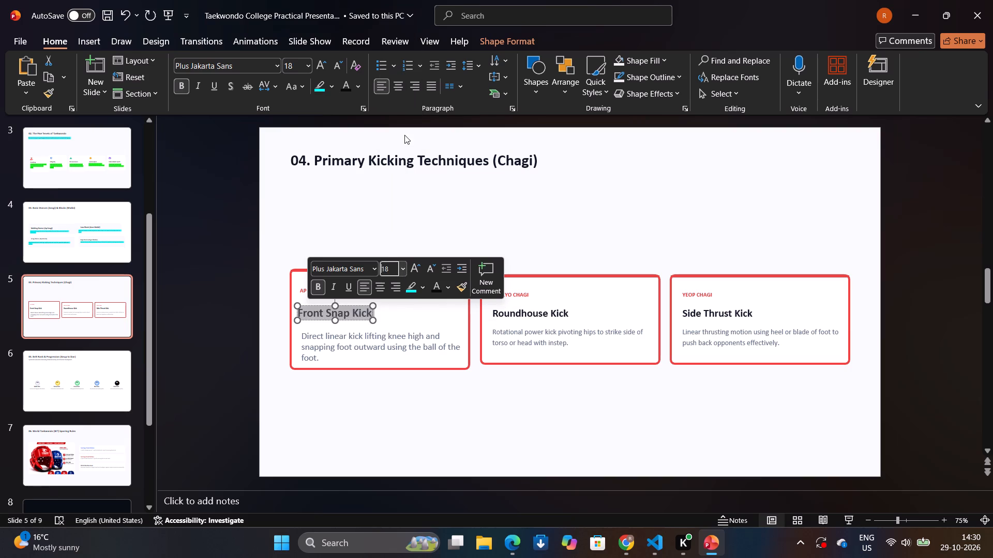
Highlight the whole Front Snap Kick description in yellow.
drag(364, 356, 316, 342)
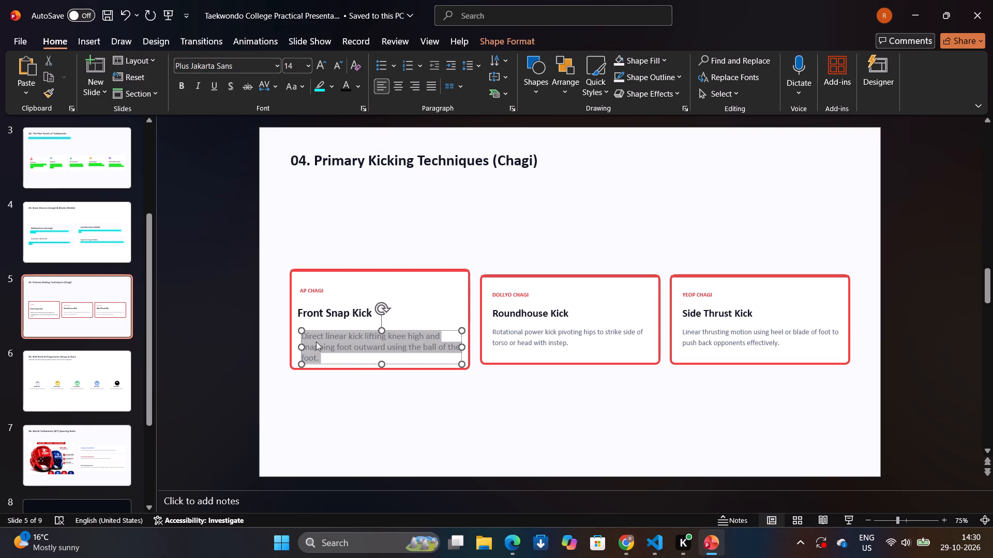
drag(316, 342, 314, 340)
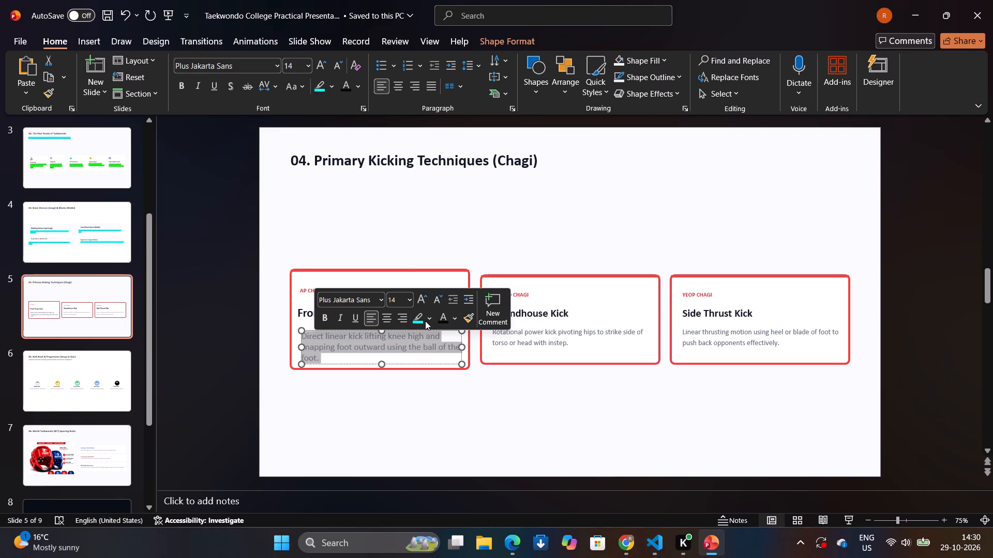
click(425, 321)
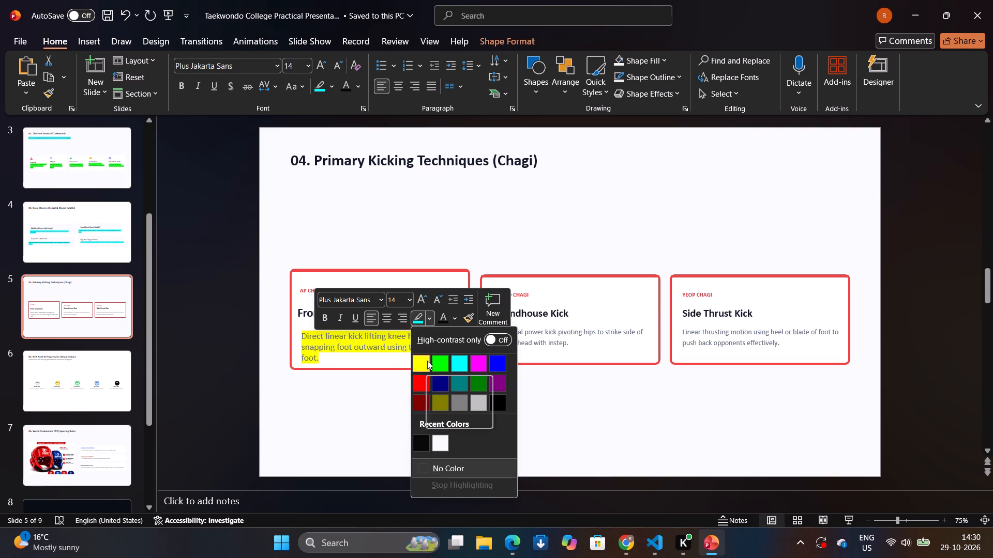
click(430, 360)
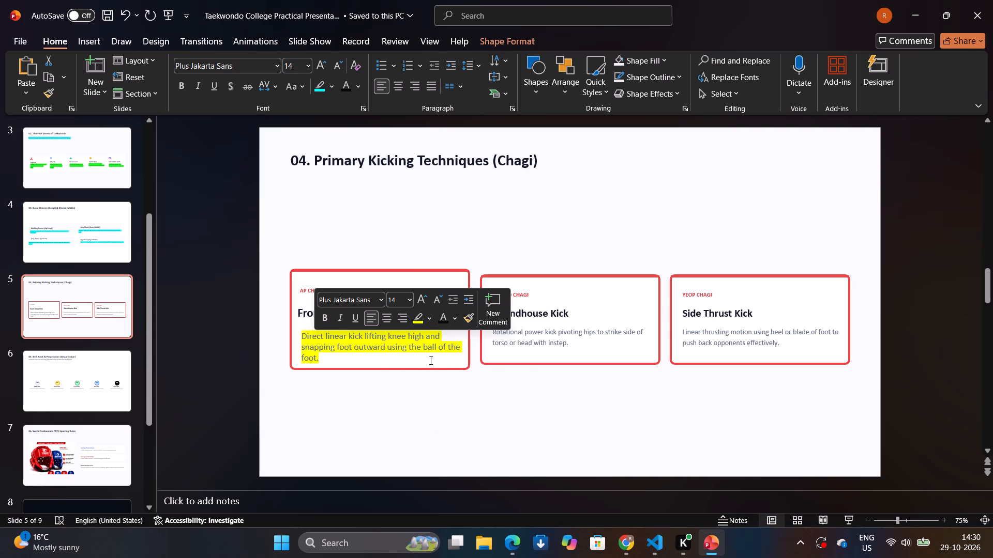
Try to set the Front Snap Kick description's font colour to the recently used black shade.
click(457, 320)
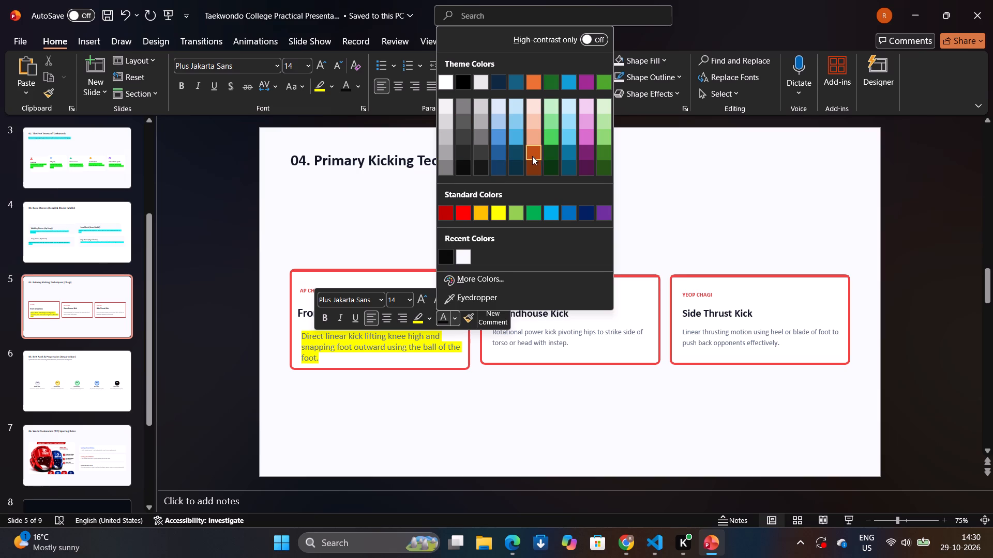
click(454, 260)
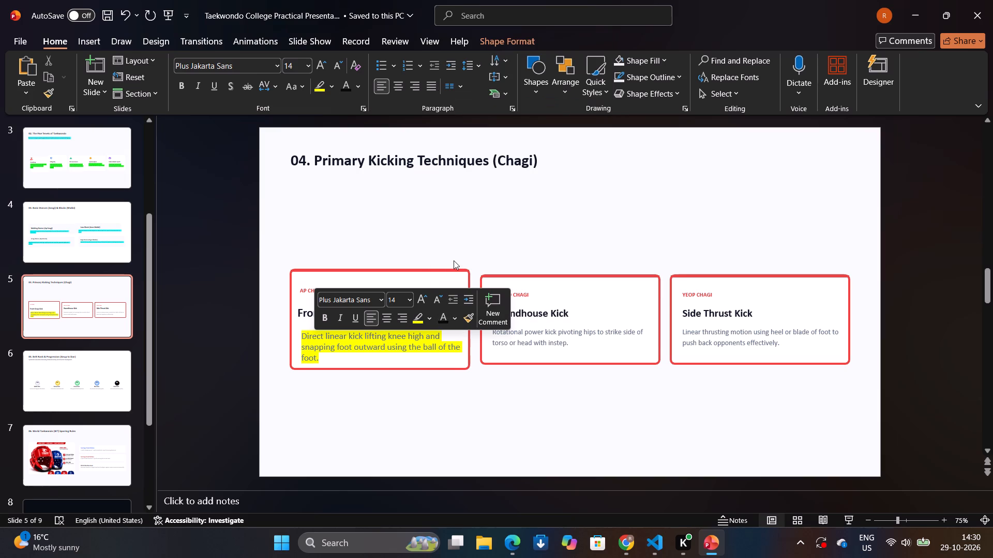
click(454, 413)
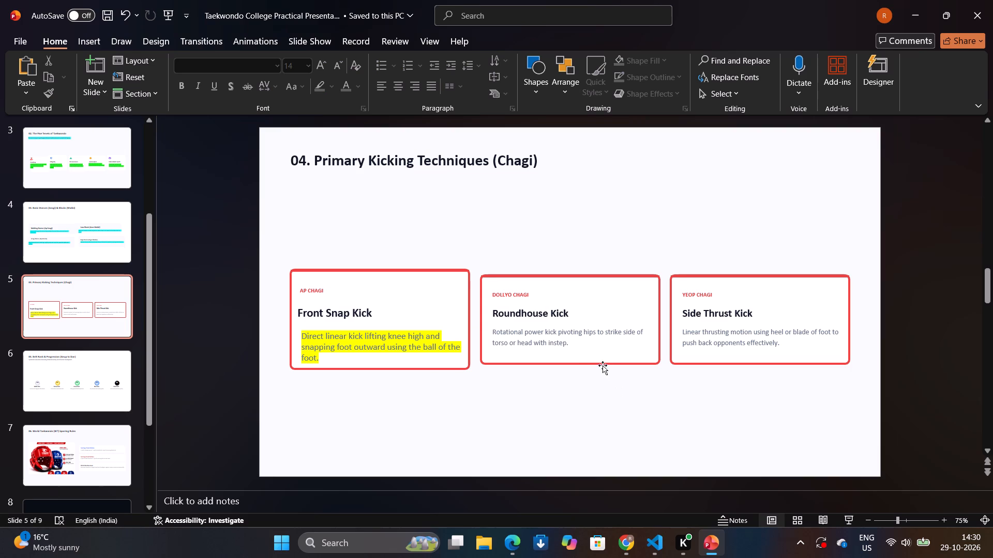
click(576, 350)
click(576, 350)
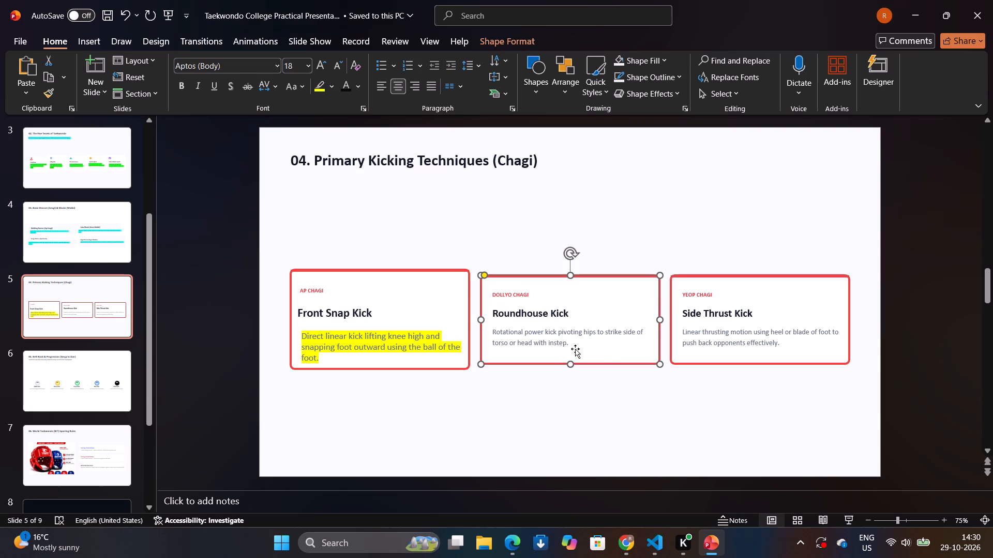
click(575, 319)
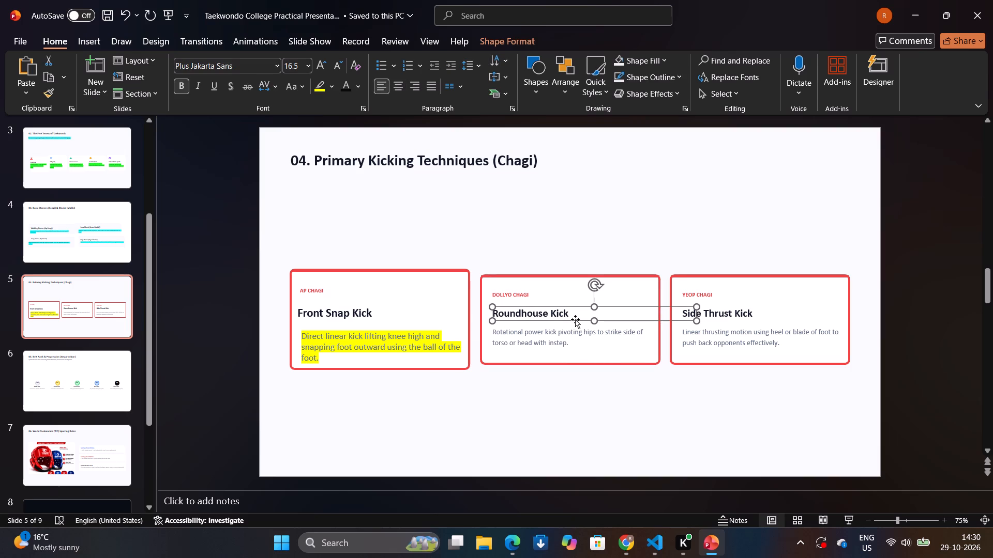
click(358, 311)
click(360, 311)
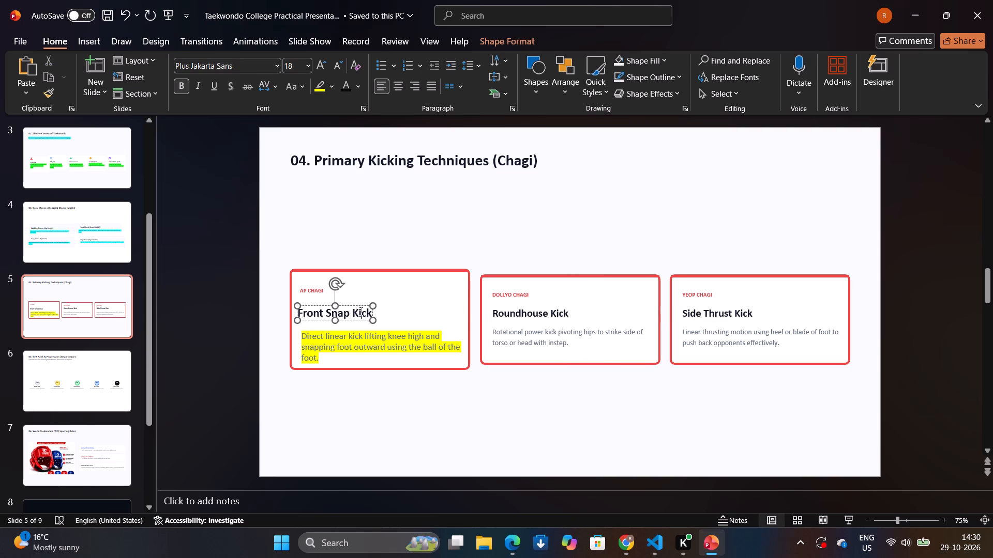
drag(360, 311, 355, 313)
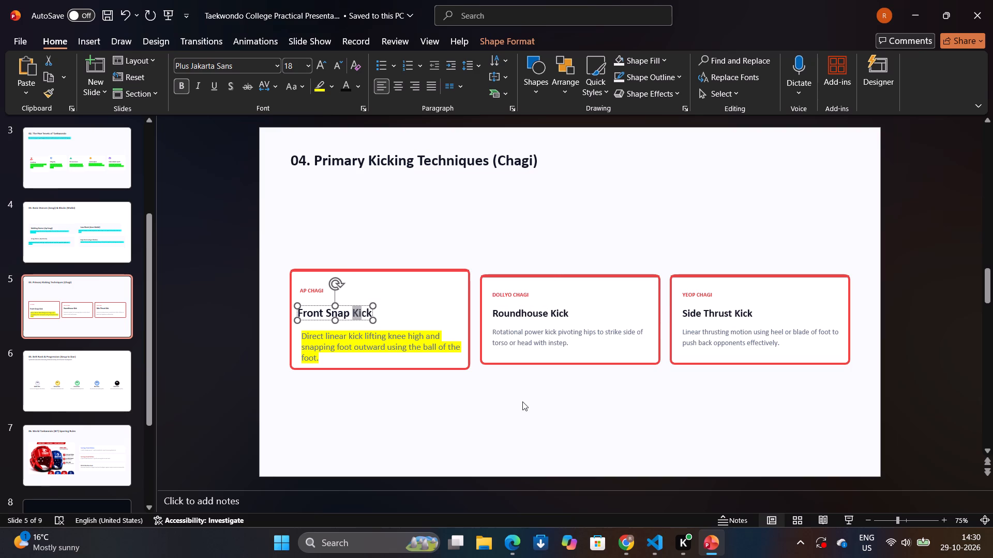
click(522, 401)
Move the Roundhouse Kick description down within its card to leave more space beneath the heading.
double_click(571, 337)
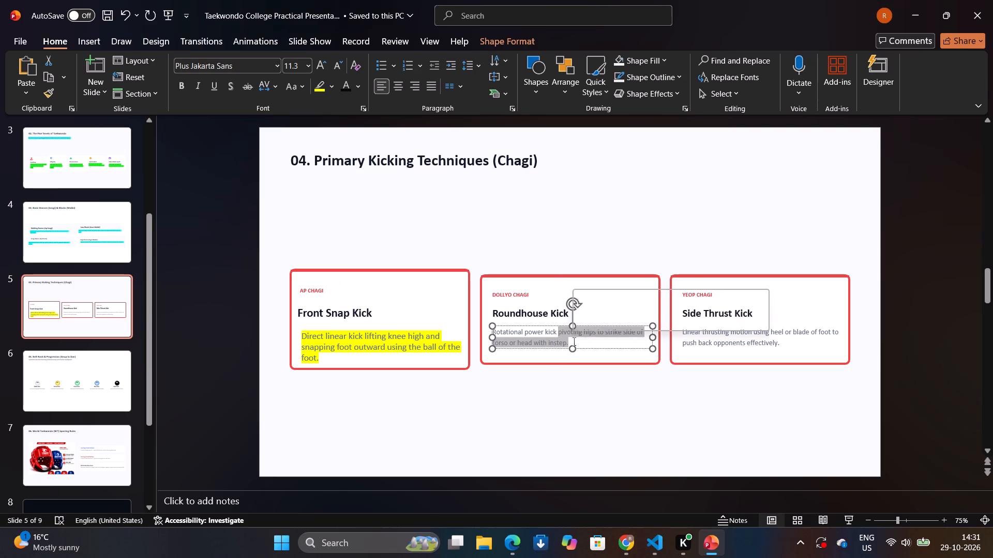
double_click(592, 346)
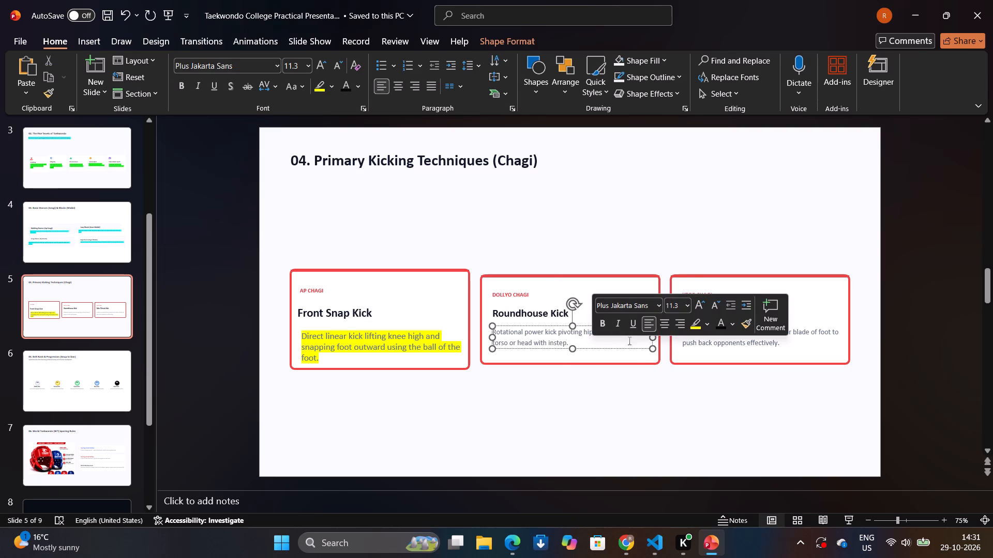
click(634, 348)
drag(634, 348, 637, 355)
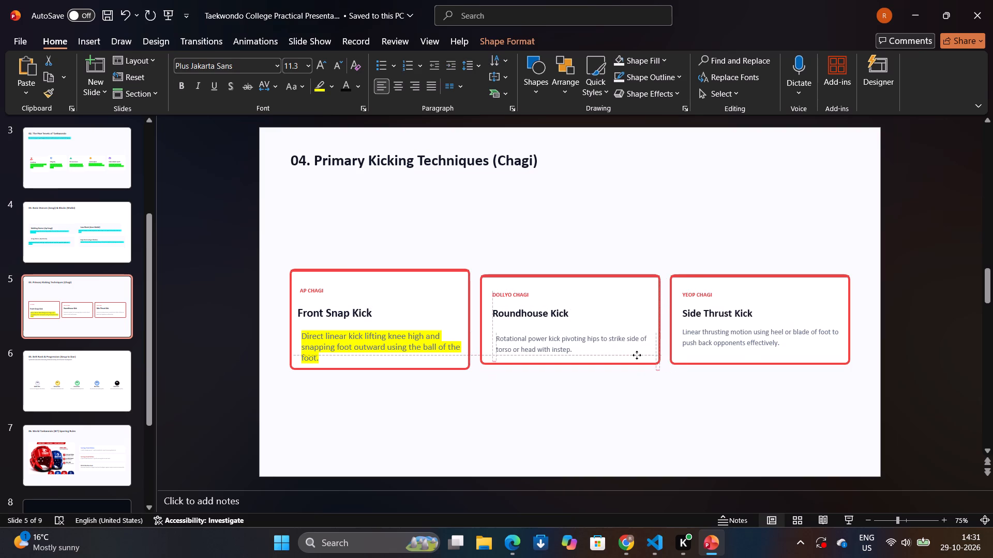
drag(637, 355, 636, 360)
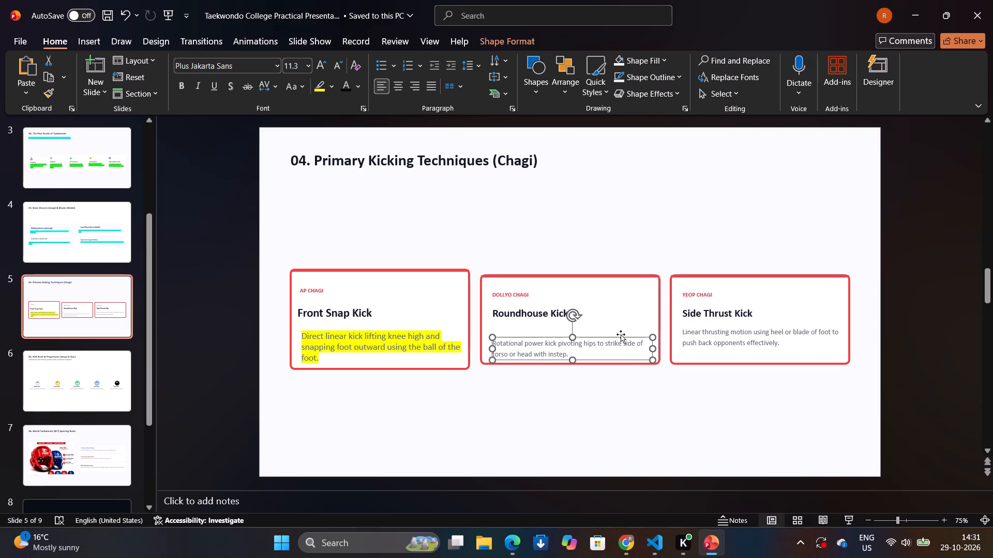
Shift the Roundhouse Kick heading slightly left and down so it starts just left of the DOLLYO CHAGI label.
click(573, 304)
click(573, 304)
drag(573, 304, 570, 318)
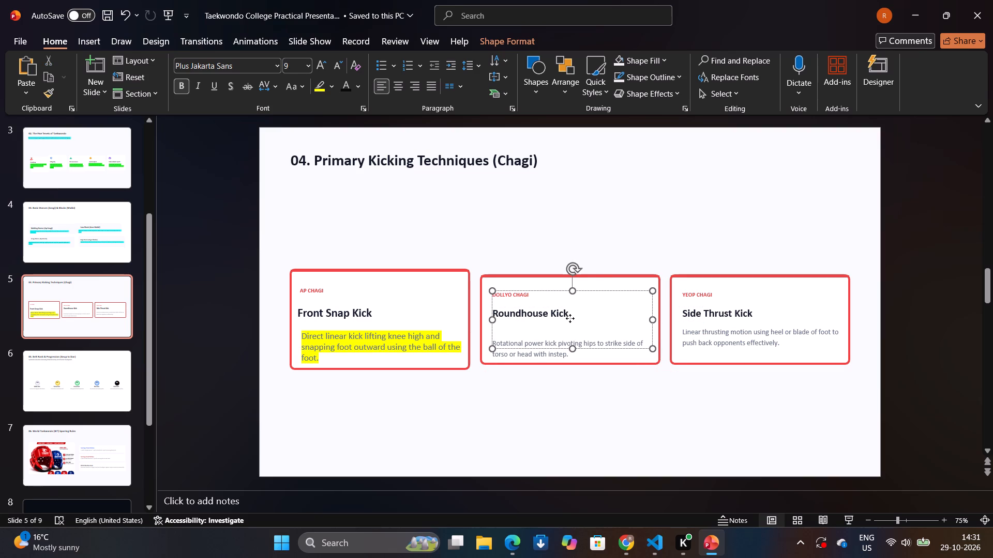
click(570, 318)
click(570, 318)
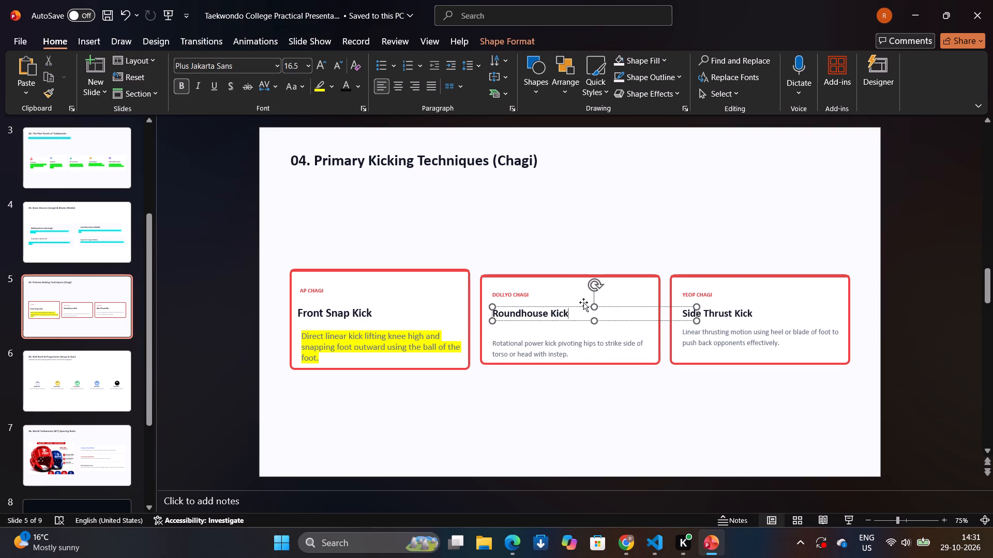
click(575, 316)
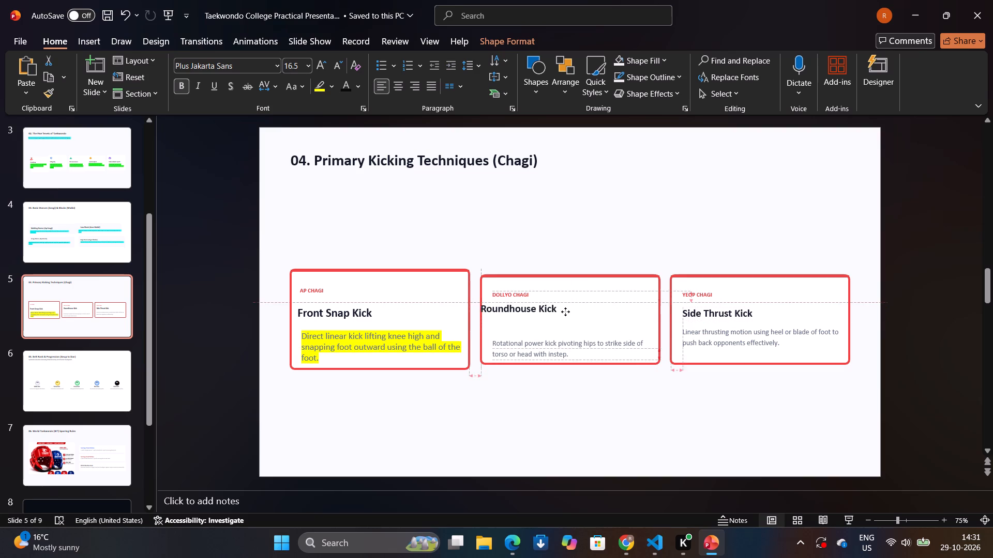
click(574, 316)
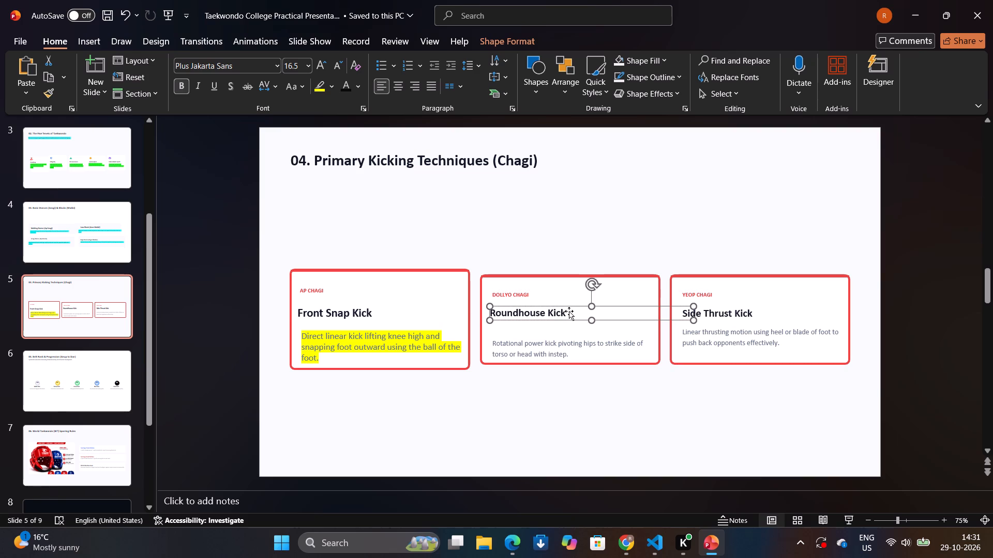
click(568, 311)
click(568, 311)
drag(568, 311, 557, 309)
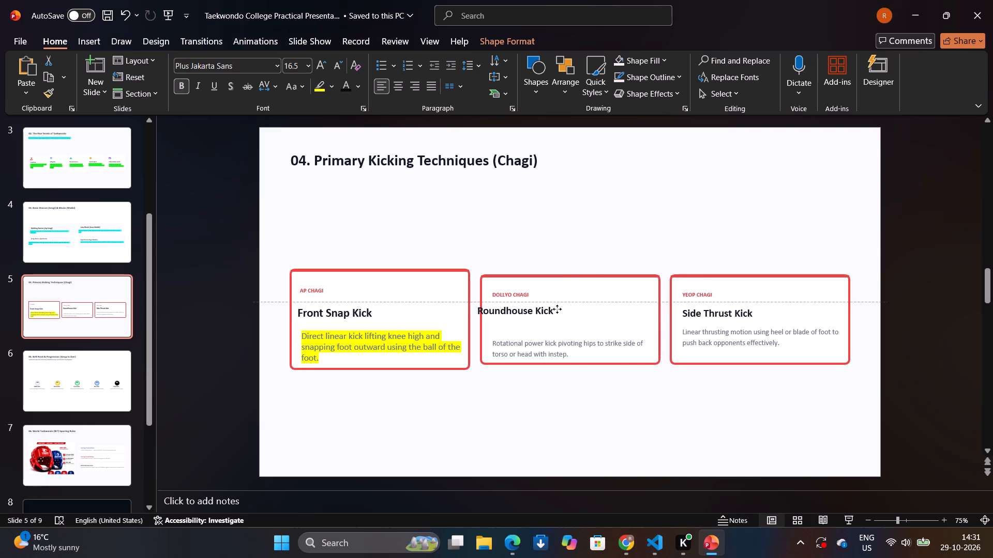
drag(557, 309, 569, 315)
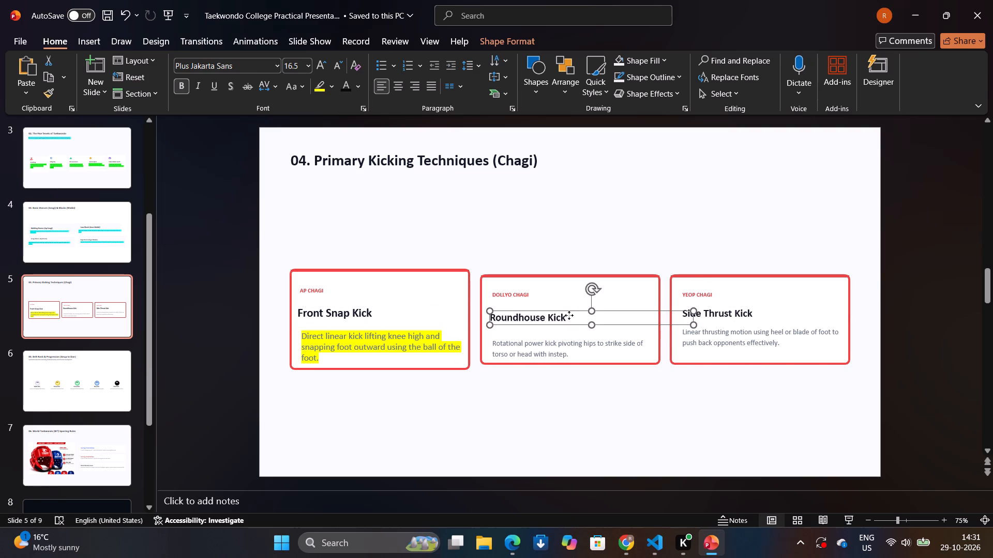
click(569, 315)
Set the Roundhouse Kick heading's font size to 18.
click(564, 316)
drag(564, 316, 510, 322)
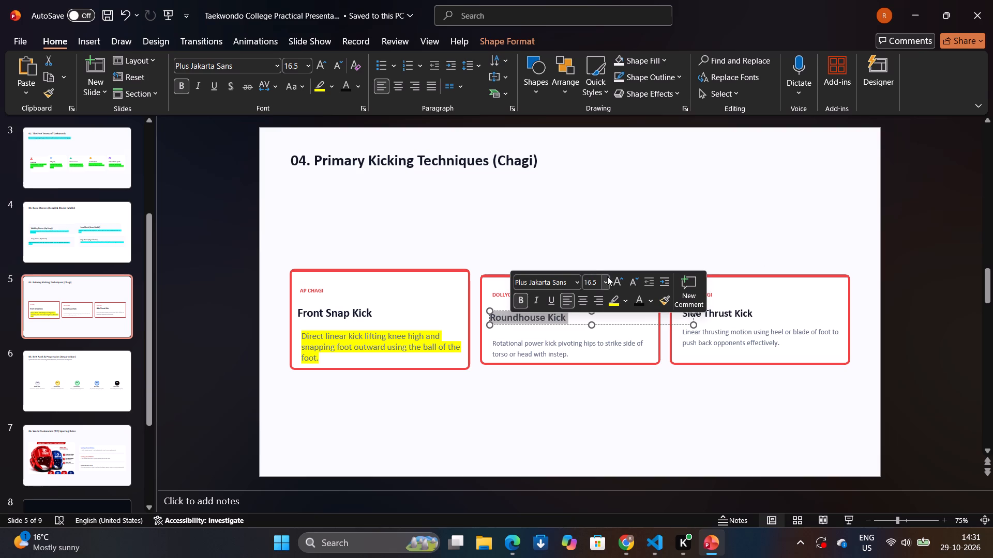
click(605, 282)
click(598, 139)
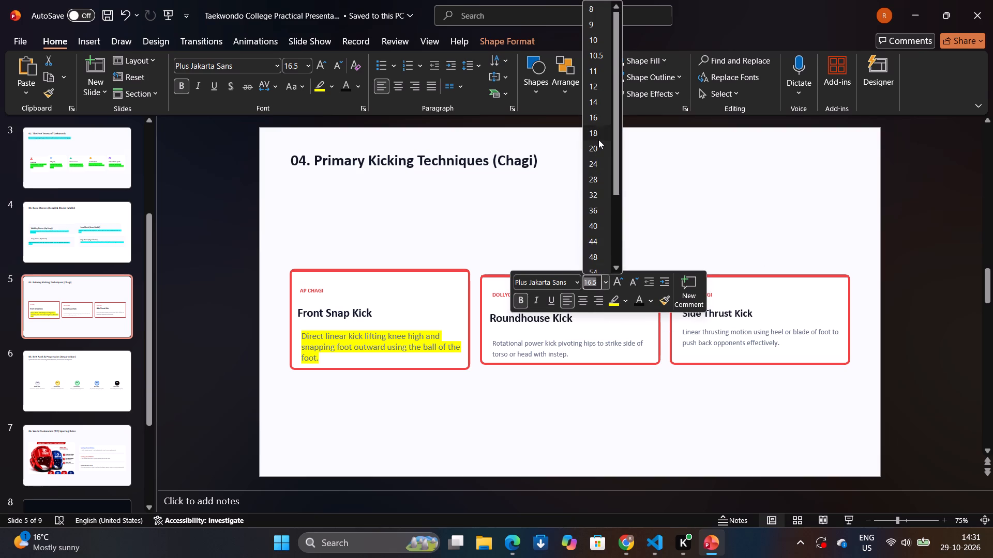
click(615, 366)
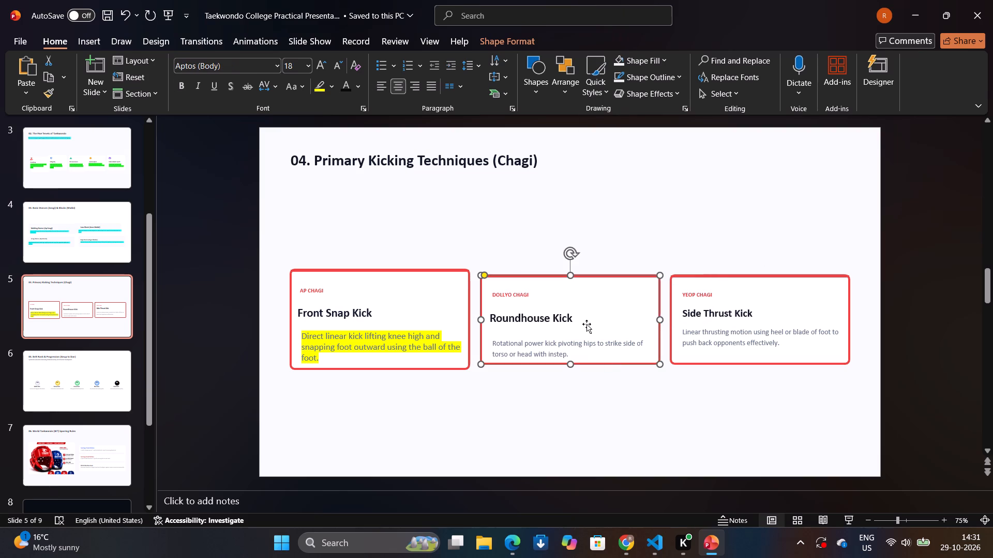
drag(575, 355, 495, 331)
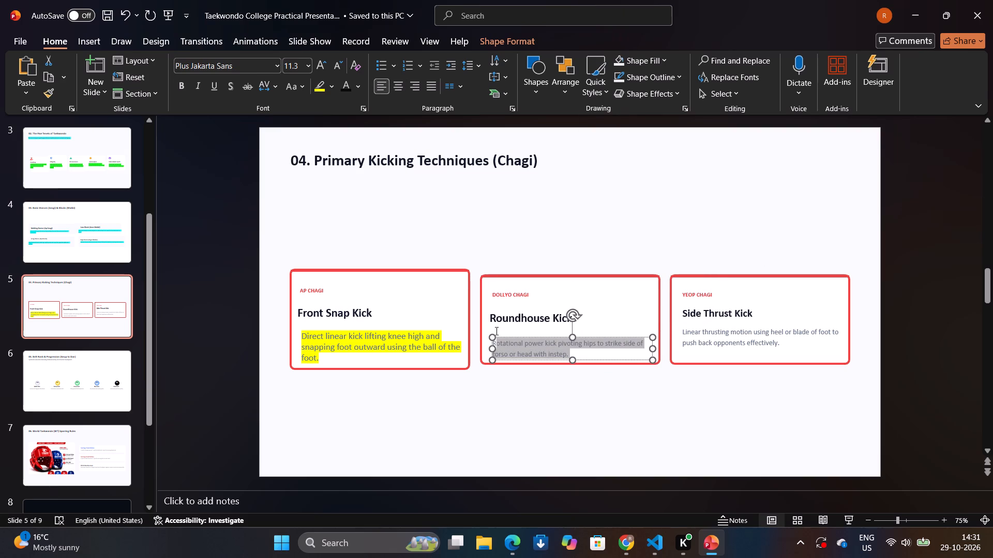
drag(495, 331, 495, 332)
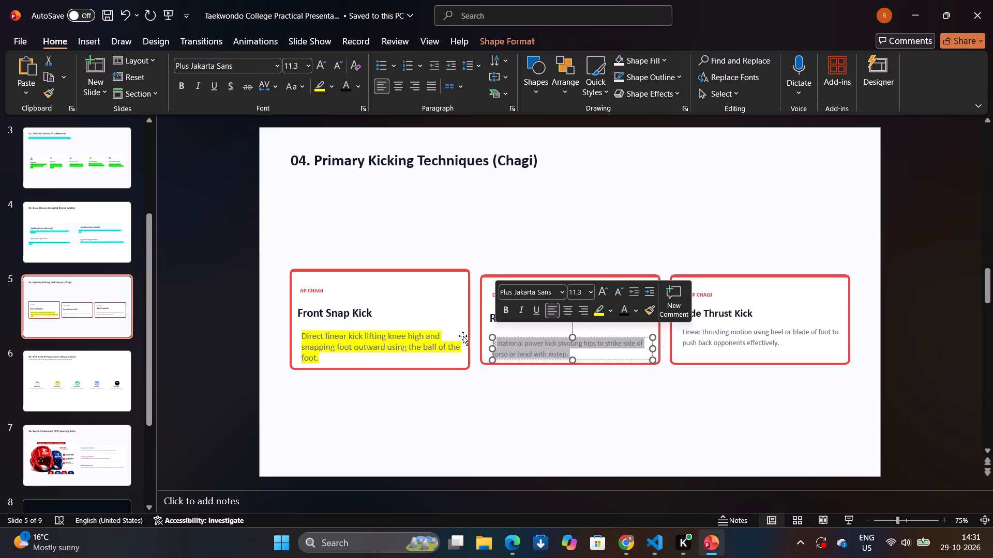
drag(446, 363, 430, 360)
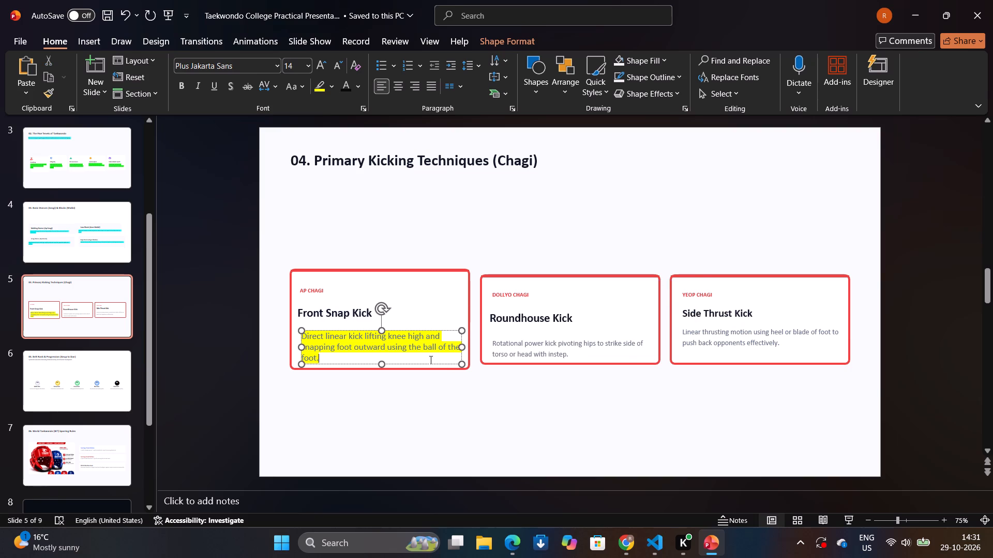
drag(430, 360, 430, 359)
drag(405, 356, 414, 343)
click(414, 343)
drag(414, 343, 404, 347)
Raise the Roundhouse Kick description slightly and nudge the card's frame a little left and down around it.
drag(585, 473, 578, 350)
click(568, 360)
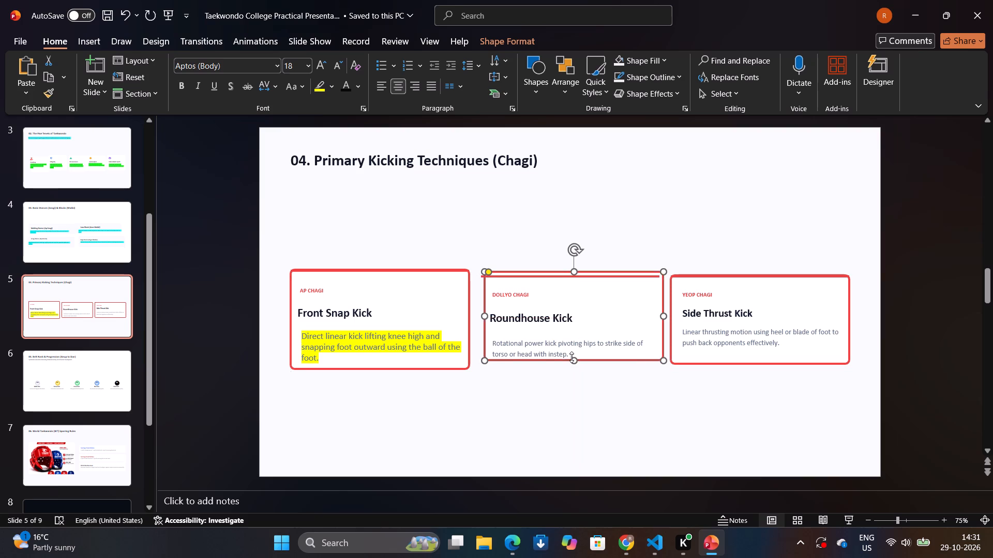
drag(566, 364, 566, 358)
double_click(566, 358)
drag(566, 358, 562, 364)
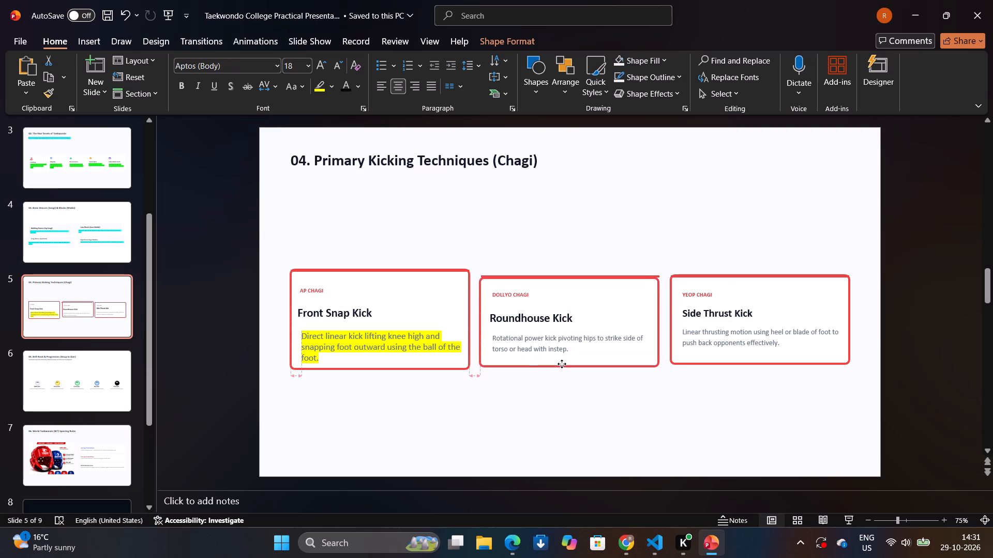
drag(562, 364, 562, 363)
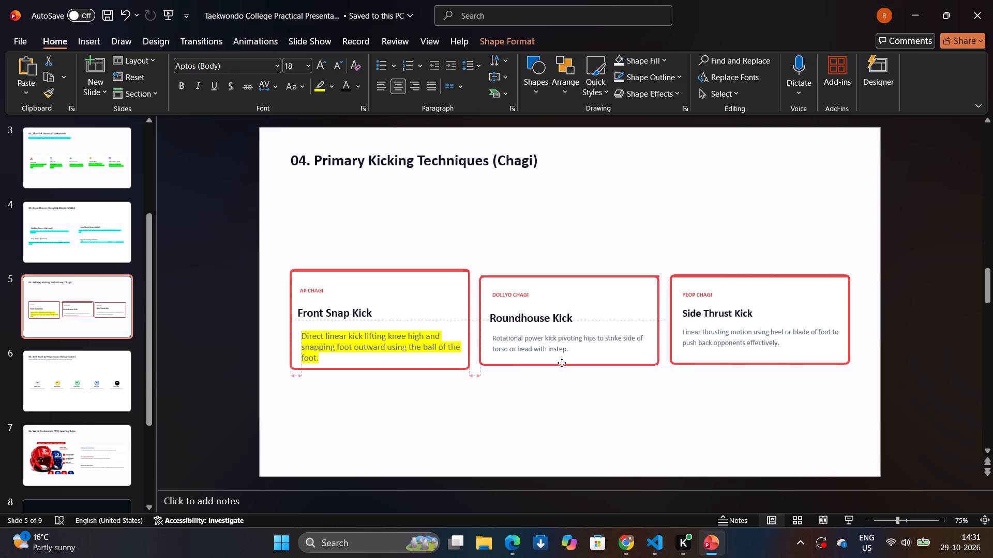
drag(562, 363, 562, 363)
Nudge the Front Snap Kick card's frame slightly down and to the right.
drag(455, 269, 455, 270)
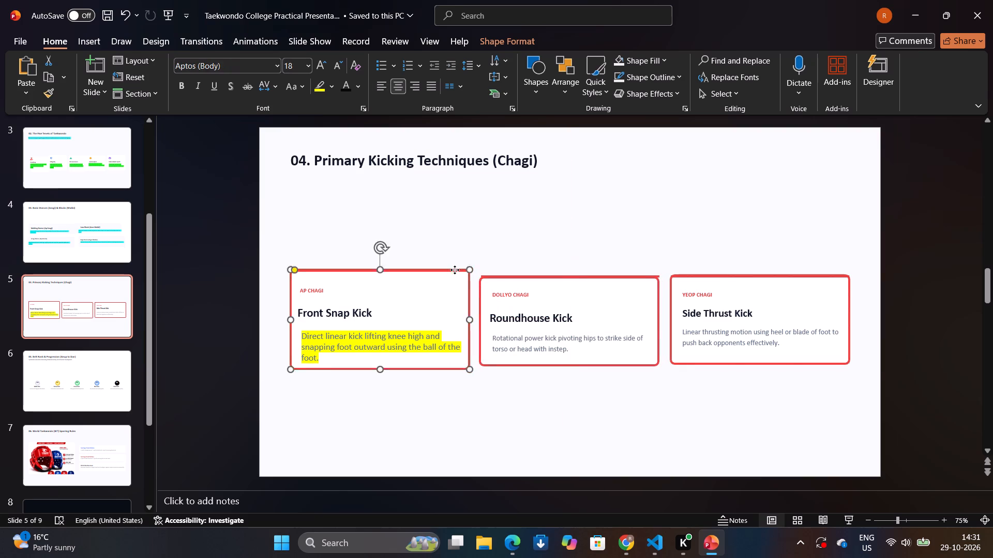
drag(455, 270, 457, 274)
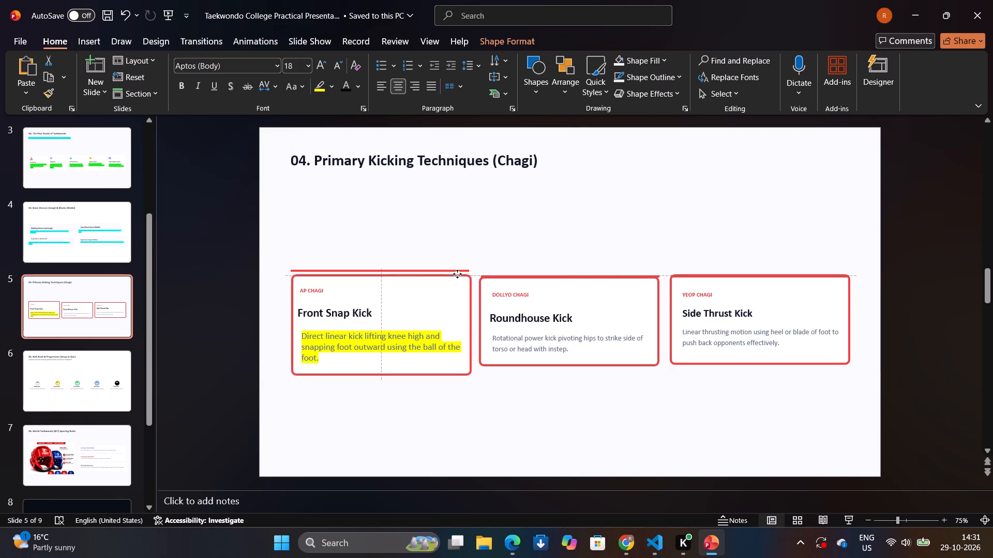
drag(457, 274, 458, 274)
click(458, 274)
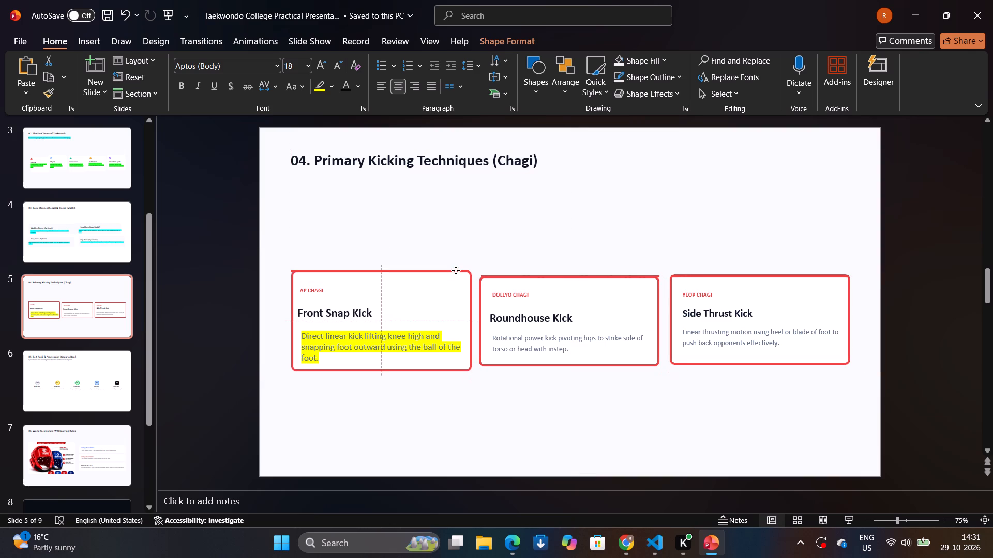
click(567, 412)
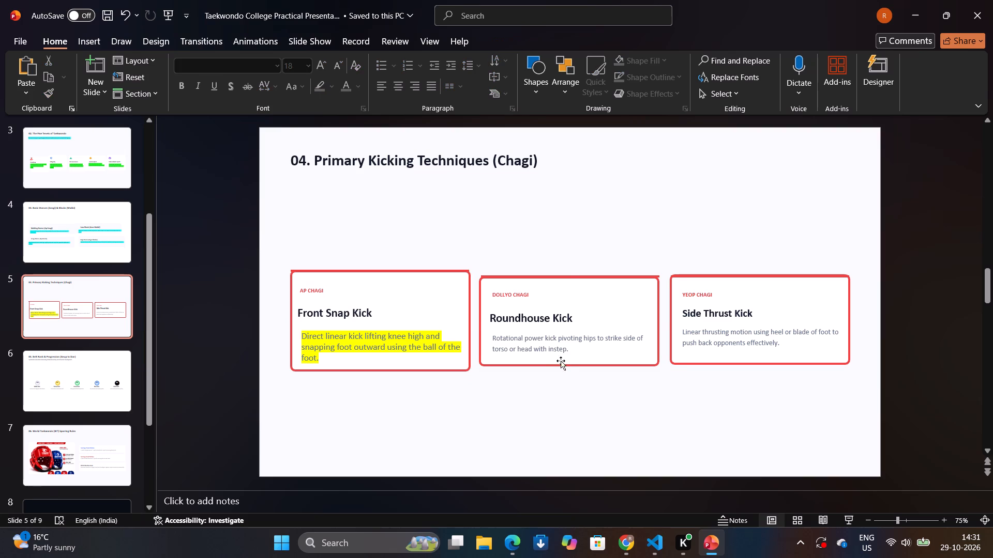
Shift the Roundhouse Kick frame slightly right, extend its bottom and top edges outward, and raise the red accent bar to the top edge.
drag(561, 365, 565, 365)
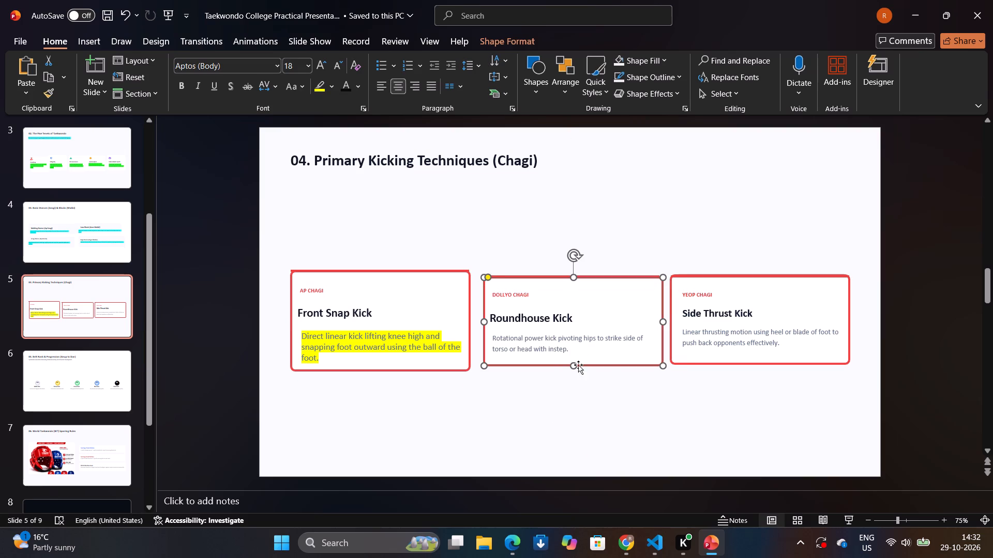
drag(575, 368, 575, 374)
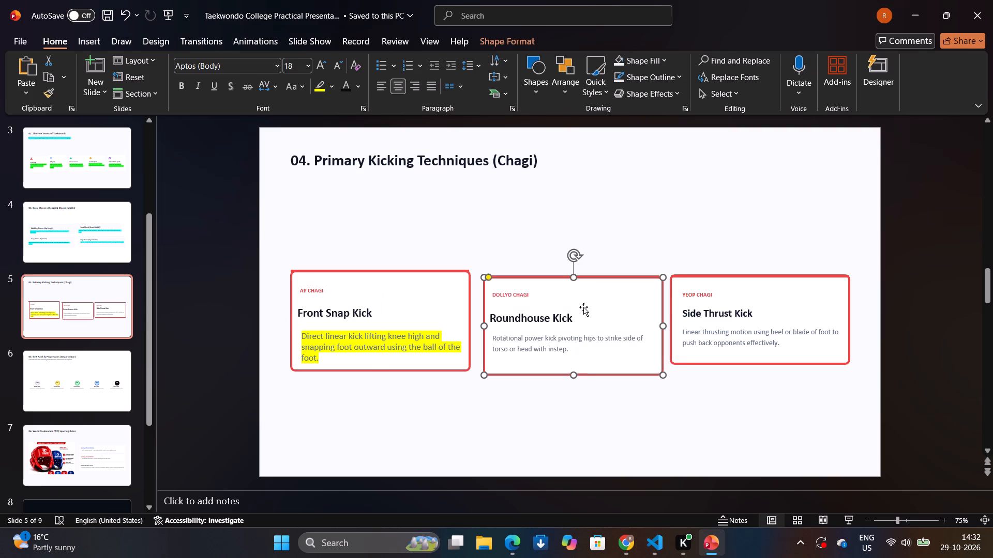
drag(575, 280, 574, 272)
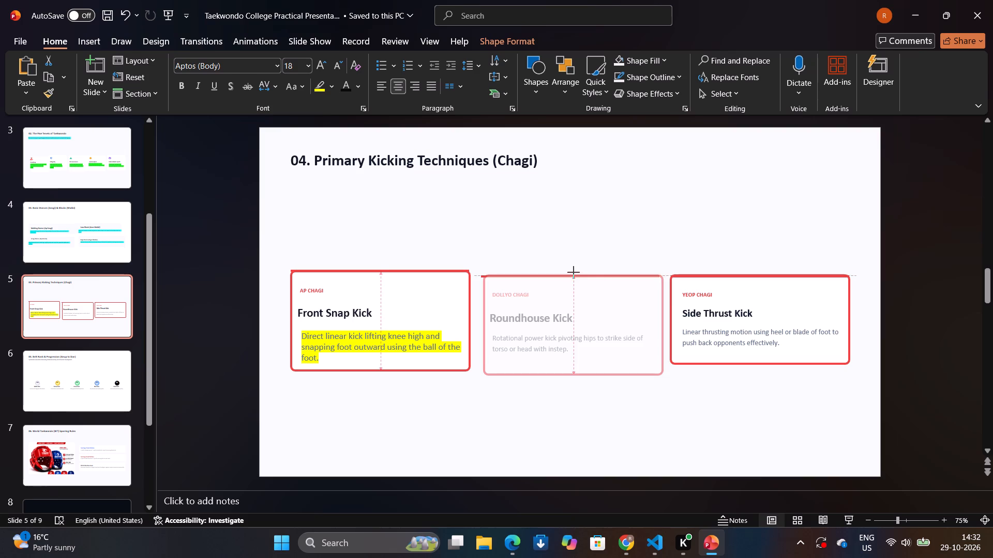
drag(574, 272, 573, 270)
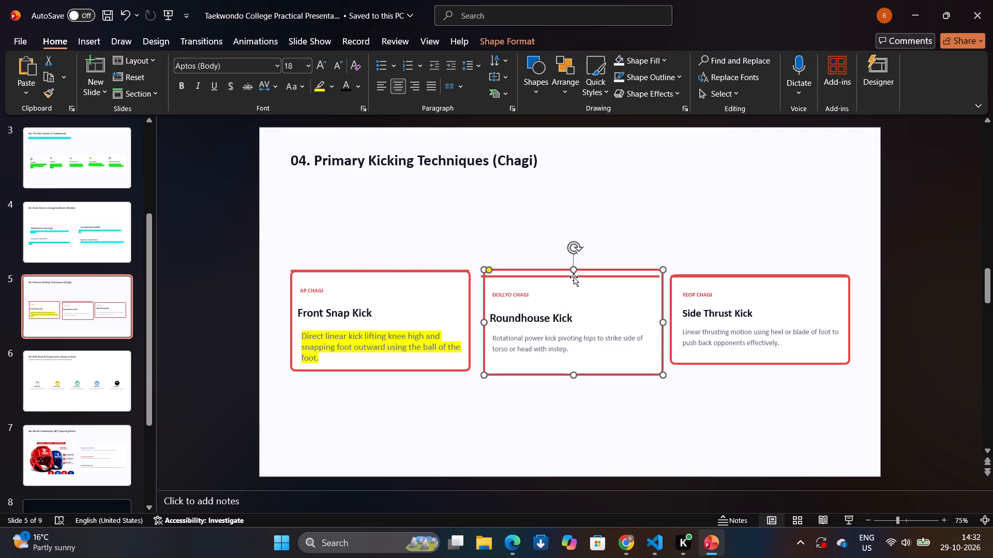
click(575, 277)
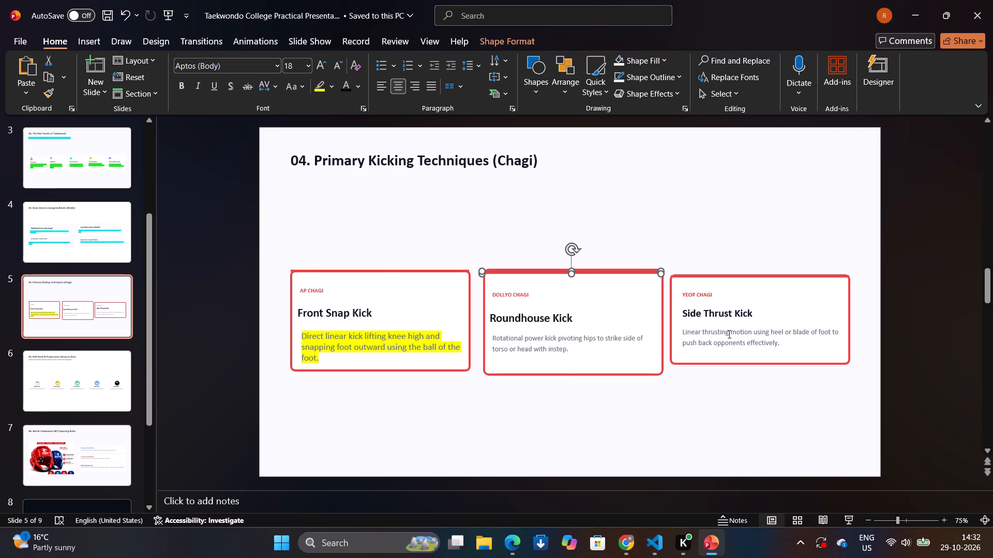
Shift the Side Thrust Kick frame slightly right and extend its top edge upward to about the Roundhouse Kick frame's top.
drag(767, 363, 772, 364)
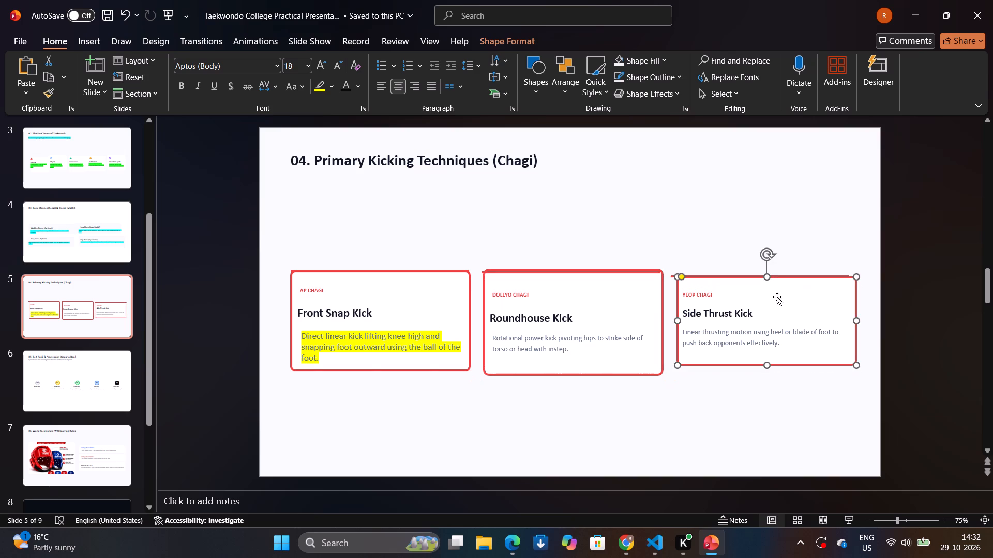
click(769, 273)
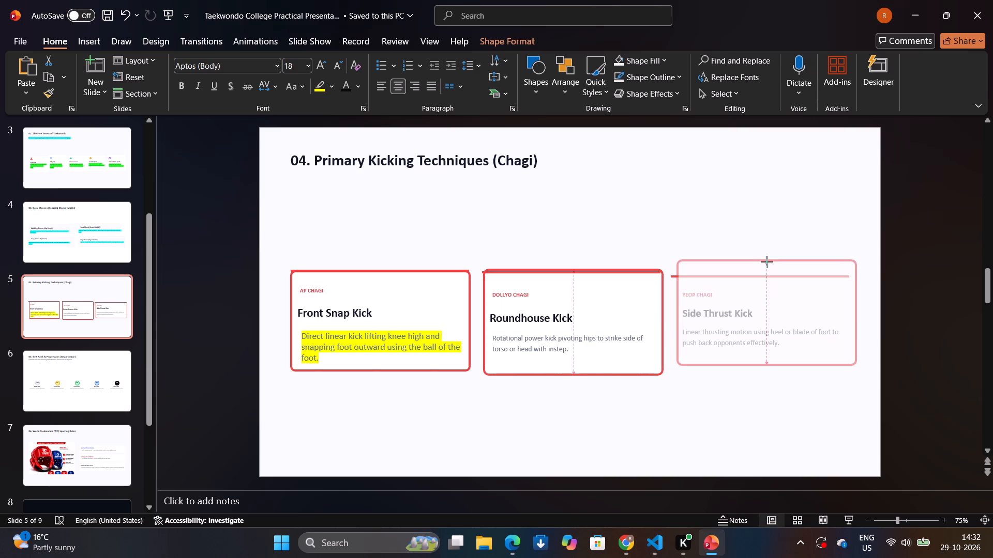
click(770, 281)
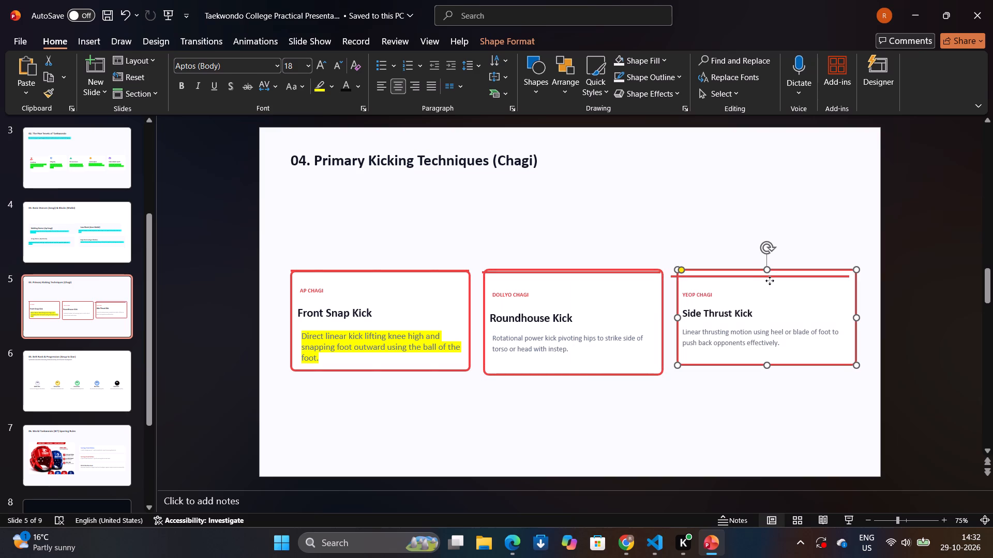
click(771, 279)
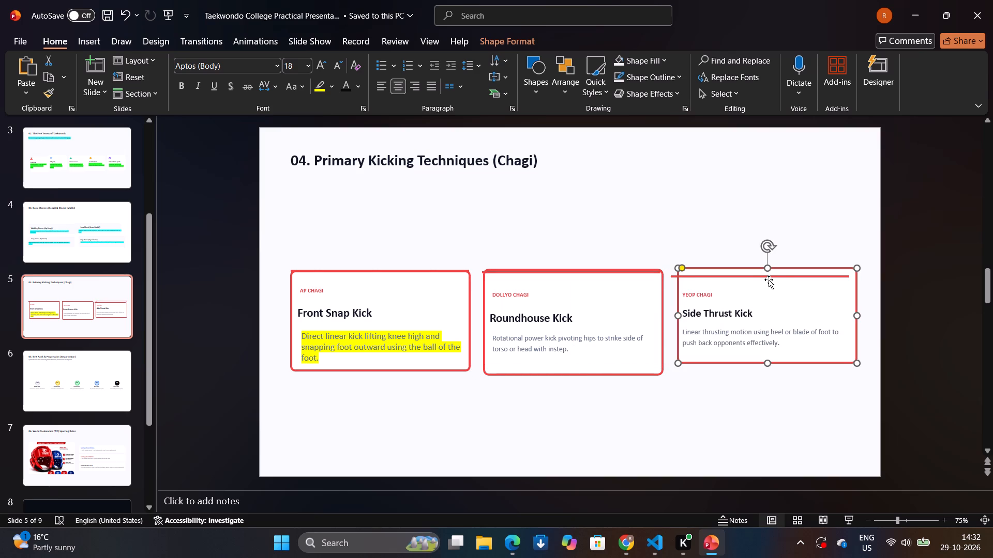
click(772, 274)
drag(772, 274, 773, 284)
click(767, 271)
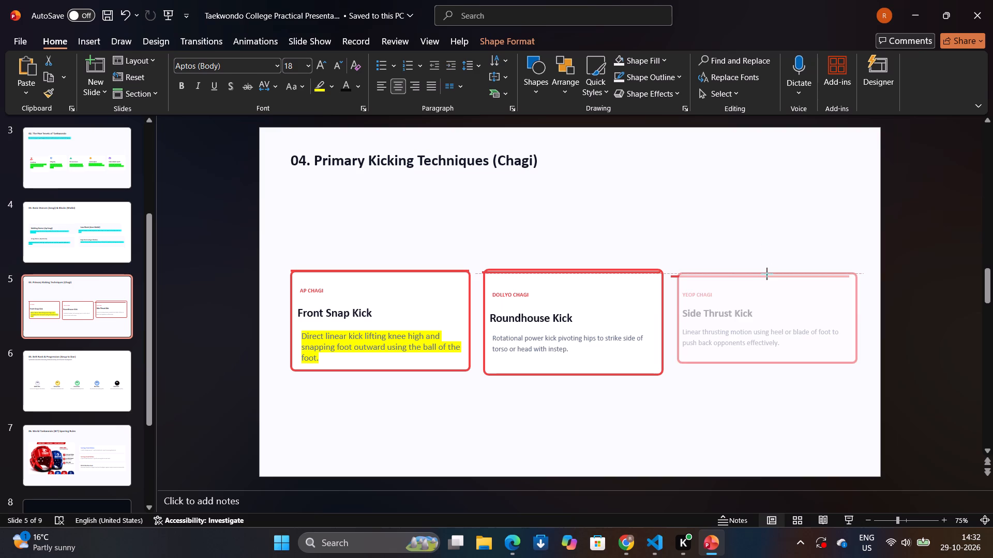
click(768, 269)
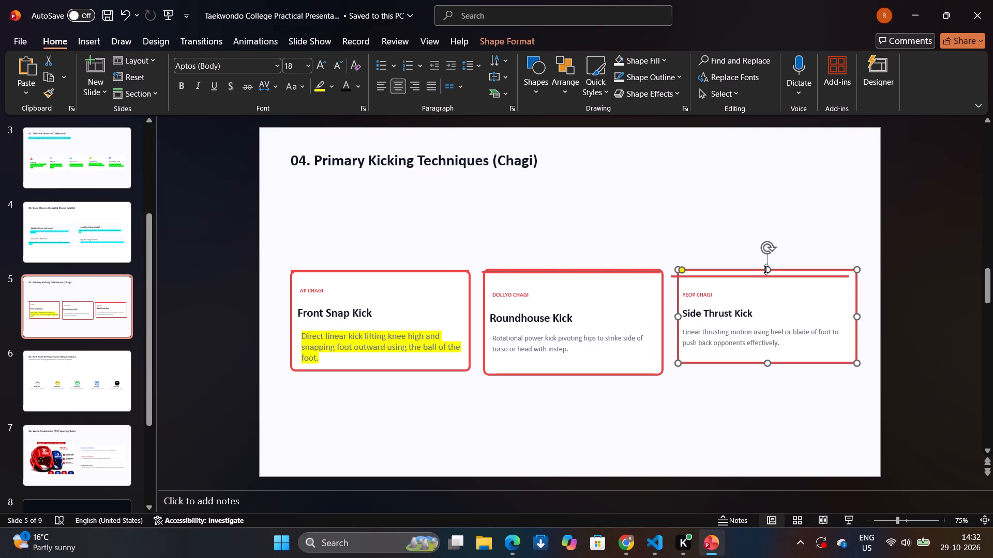
Move the red accent bar onto the Side Thrust Kick frame's top edge and extend the frame's bottom edge to the Roundhouse Kick frame's level.
click(702, 278)
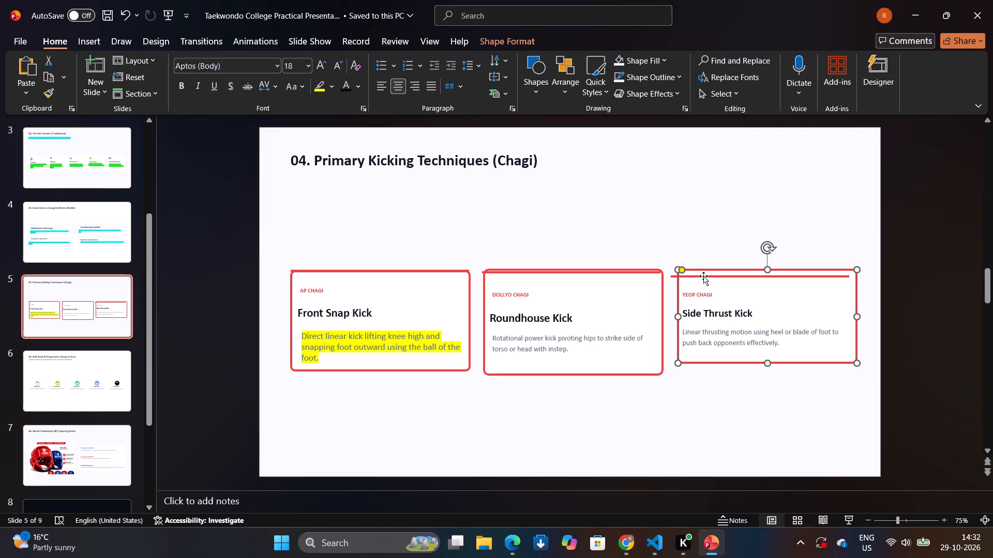
click(706, 276)
drag(706, 276, 717, 270)
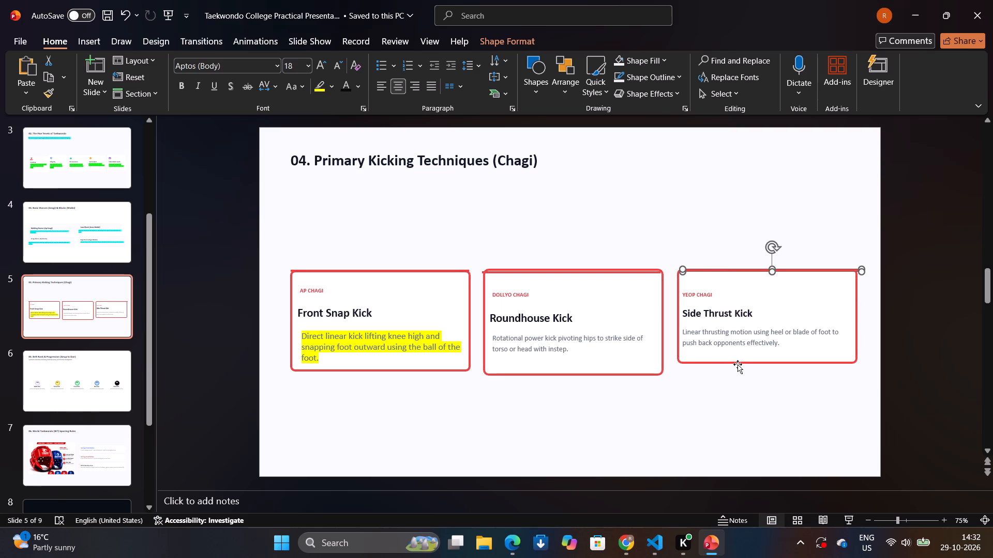
click(768, 358)
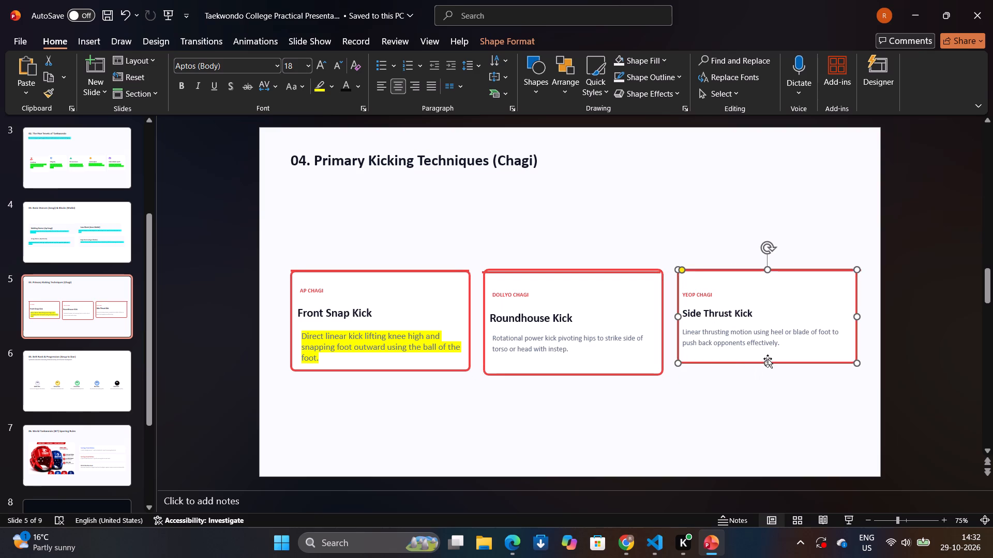
drag(768, 362, 773, 376)
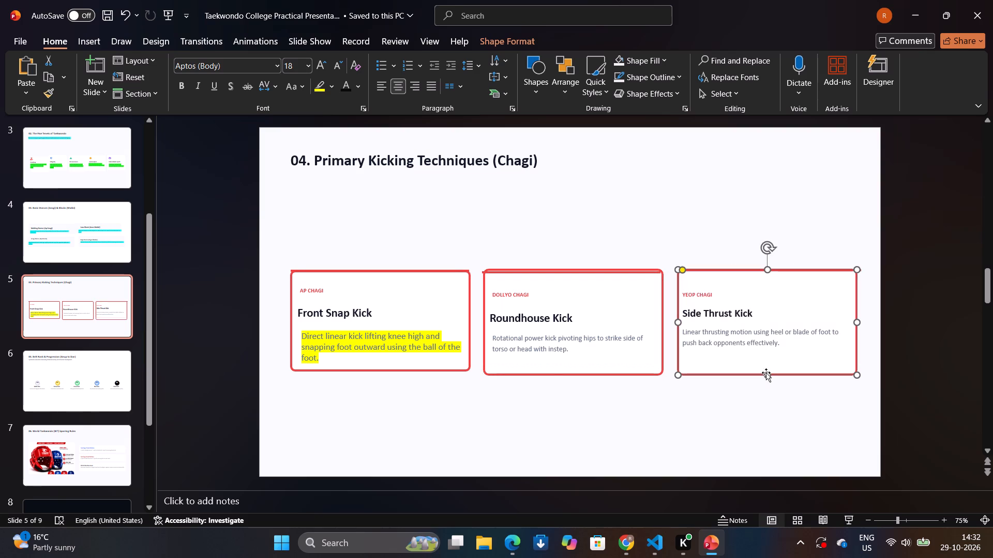
Nudge the Roundhouse Kick frame slightly left and down under its red bar, and raise its bottom edge slightly.
click(642, 269)
click(642, 269)
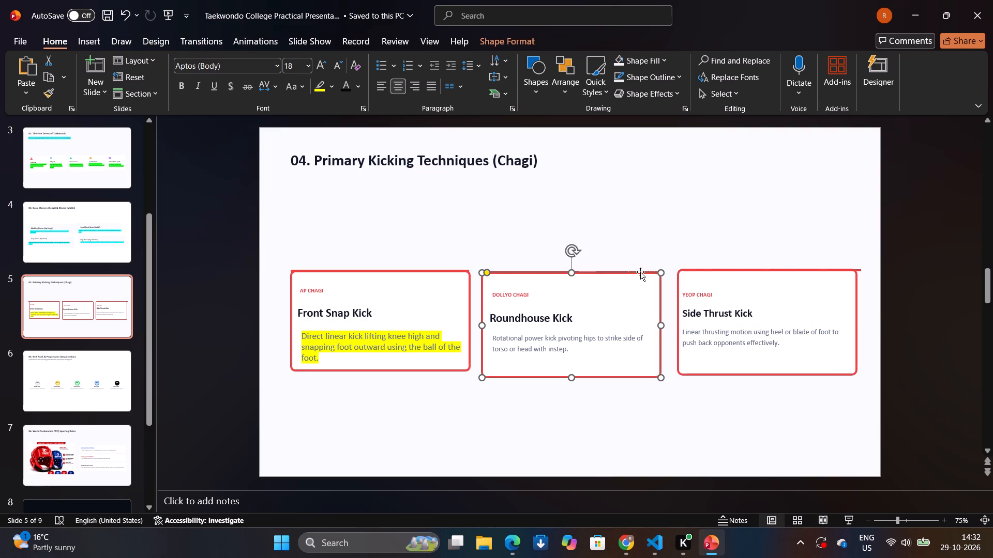
click(574, 377)
click(684, 468)
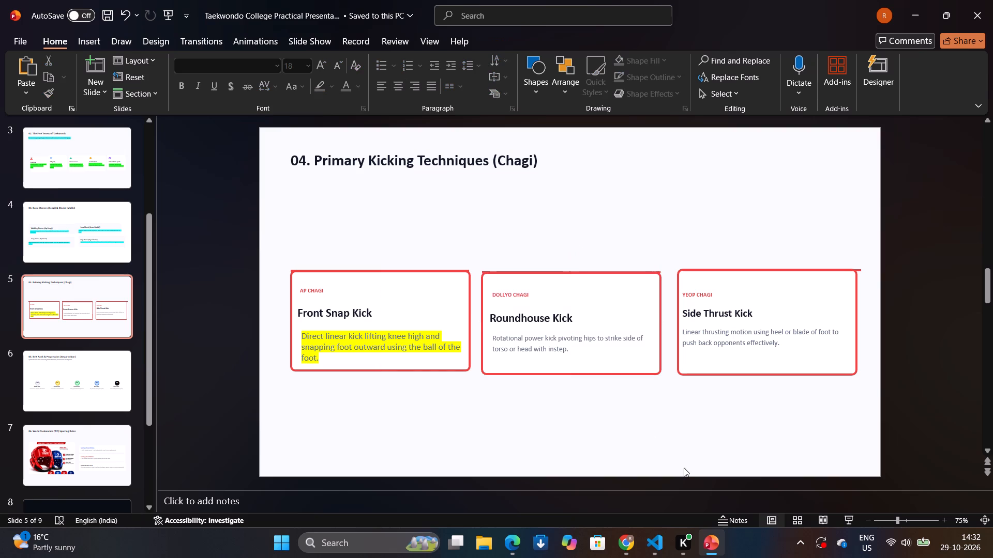
Extend the Front Snap Kick frame's bottom edge down to about the level of the other two cards.
click(400, 366)
drag(400, 366, 381, 369)
drag(381, 369, 382, 376)
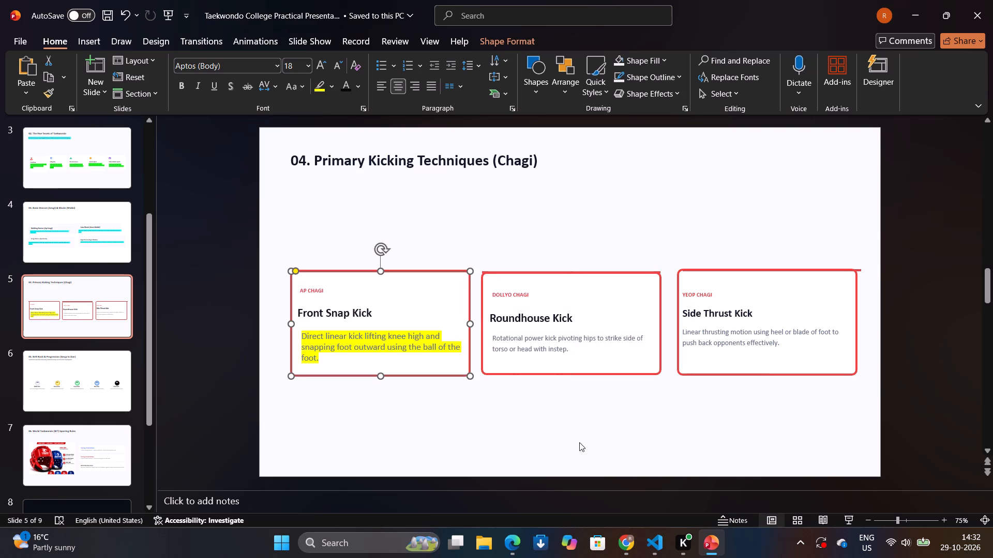
click(662, 455)
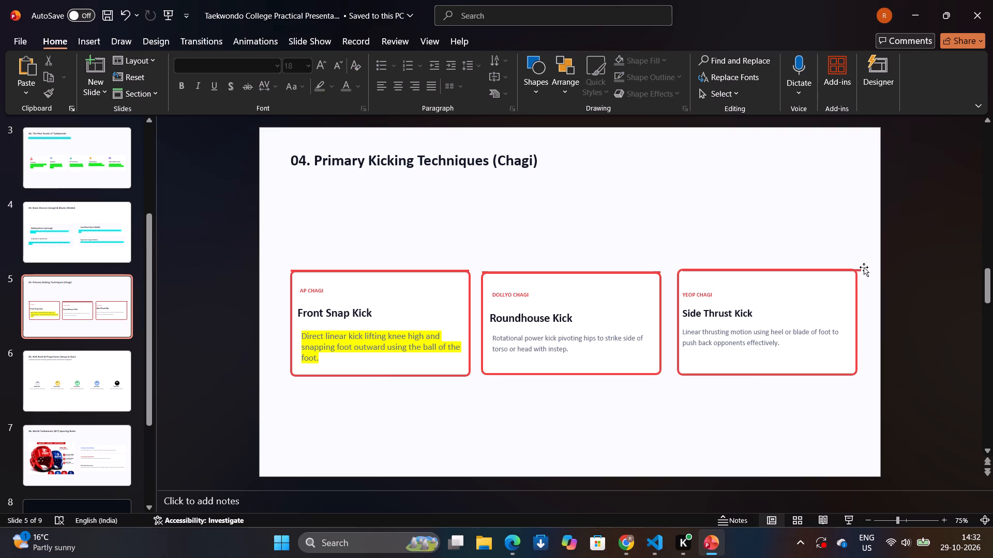
Extend the Side Thrust Kick frame's right edge to the end of its red accent bar.
click(854, 284)
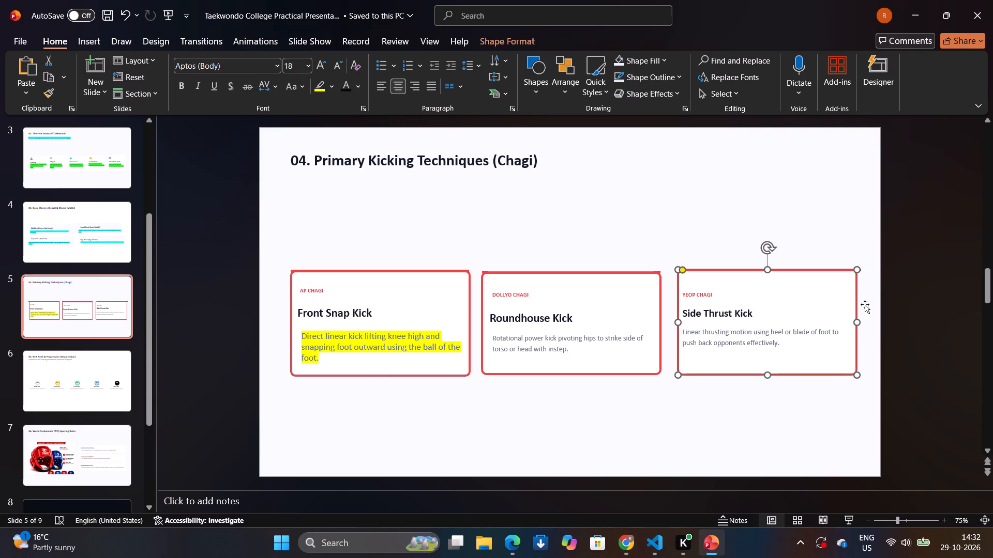
click(857, 320)
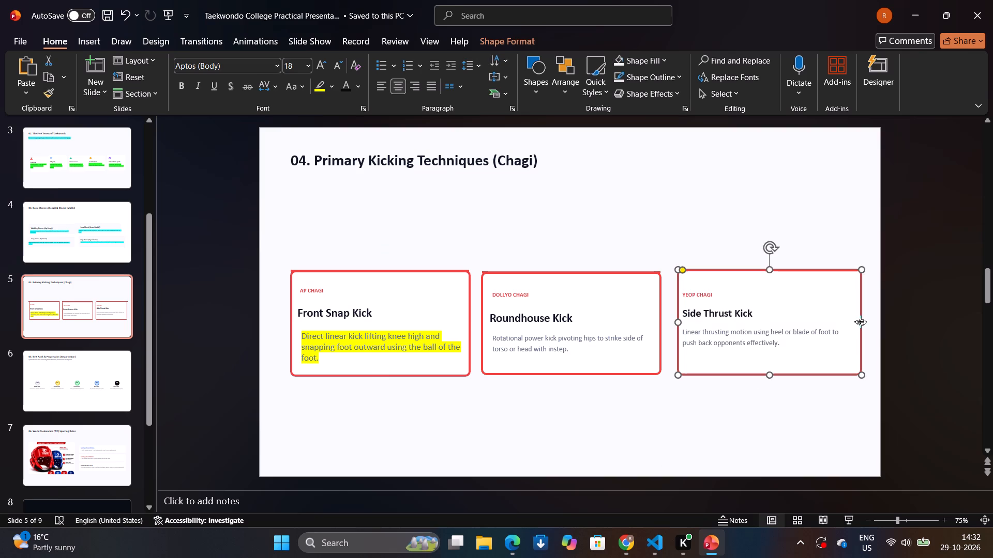
click(713, 454)
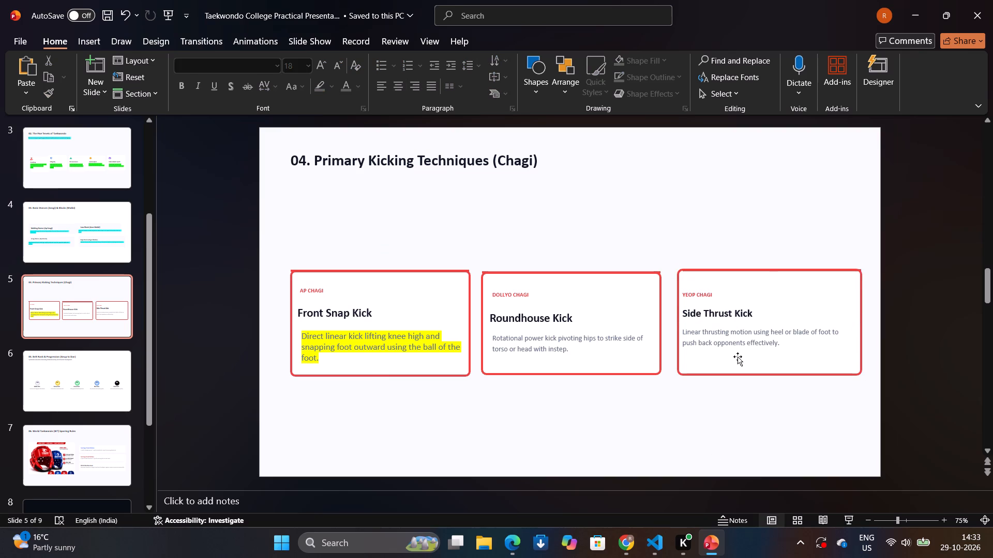
Shift the Side Thrust Kick frame left, realign its top and bottom edges with the other cards, and extend its right edge to the bar's end.
drag(738, 357, 726, 317)
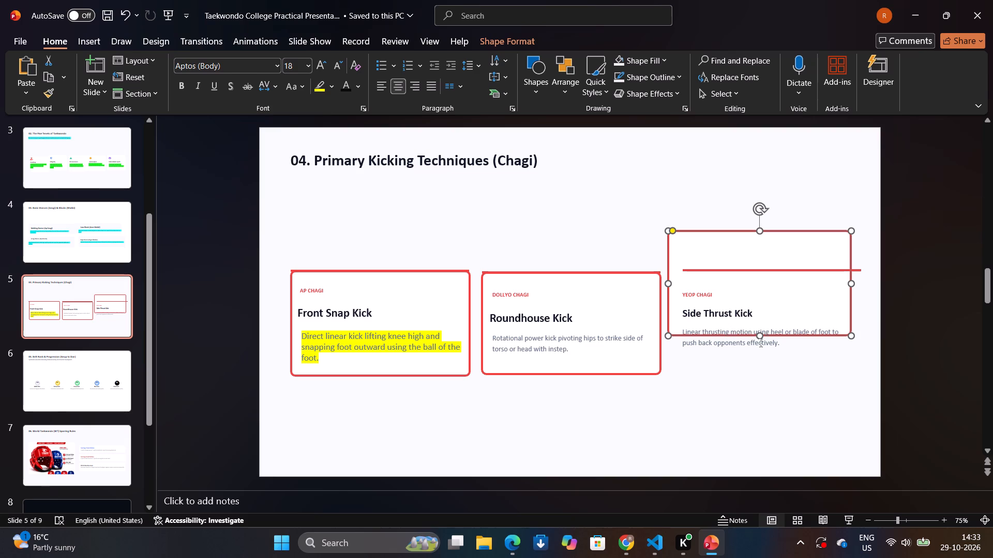
drag(759, 337, 894, 374)
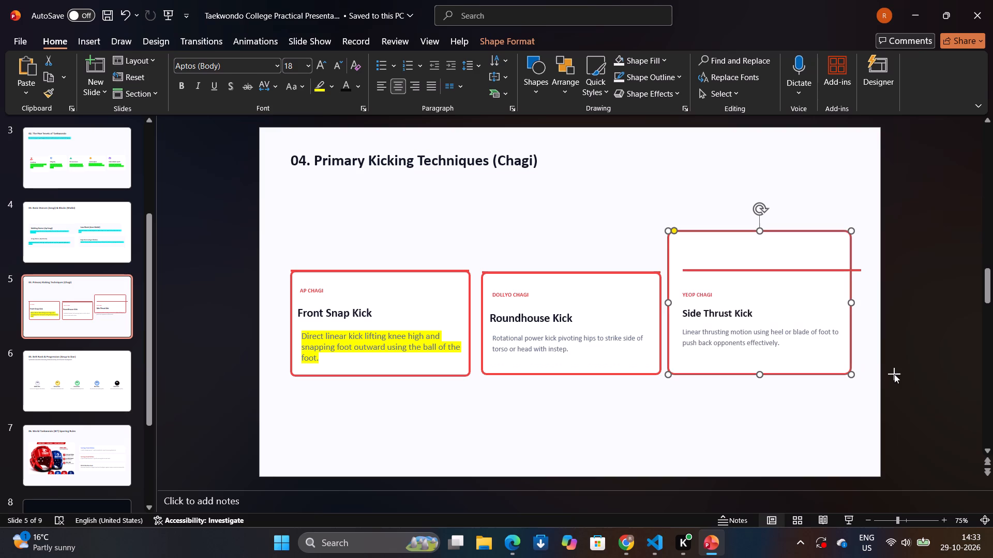
drag(759, 234, 766, 253)
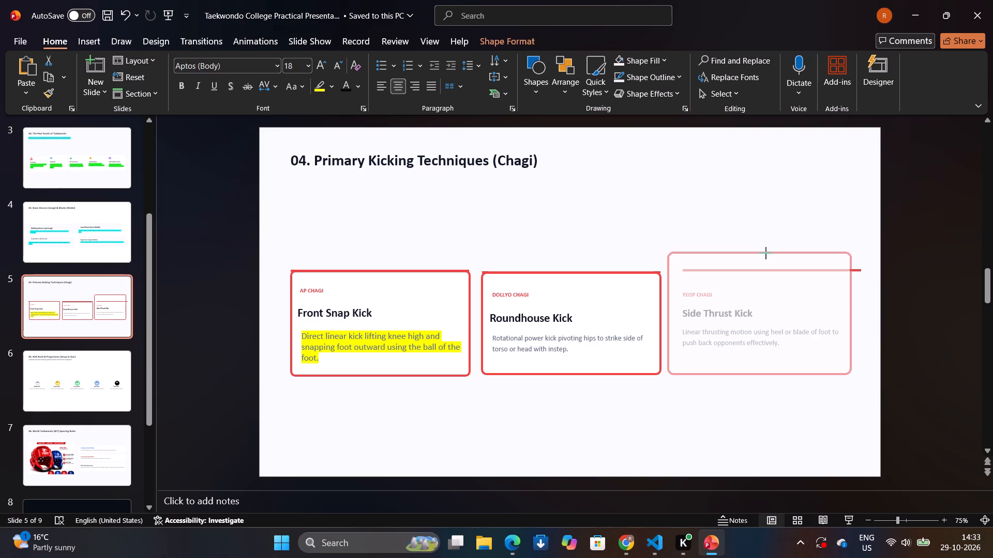
drag(766, 253, 804, 270)
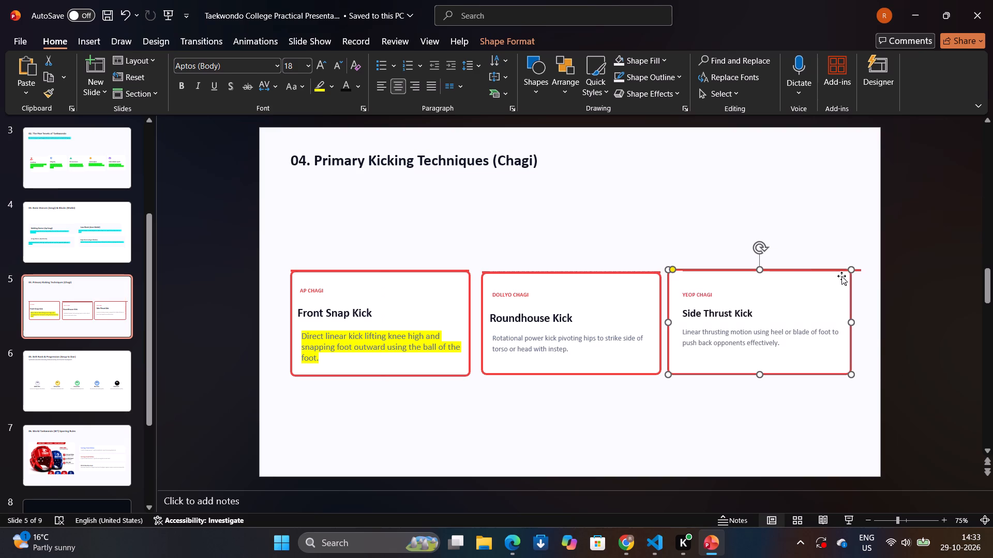
drag(852, 323, 856, 322)
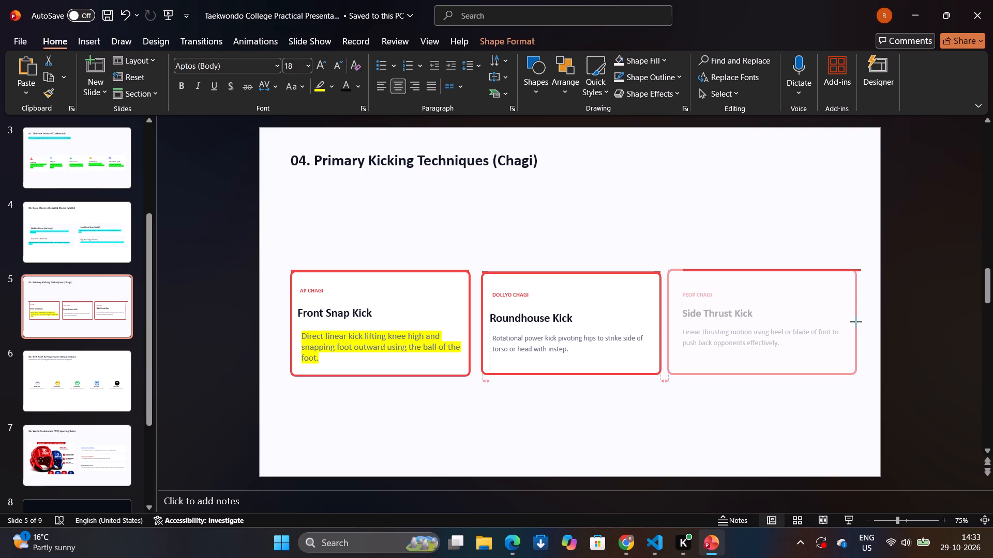
drag(856, 322, 862, 317)
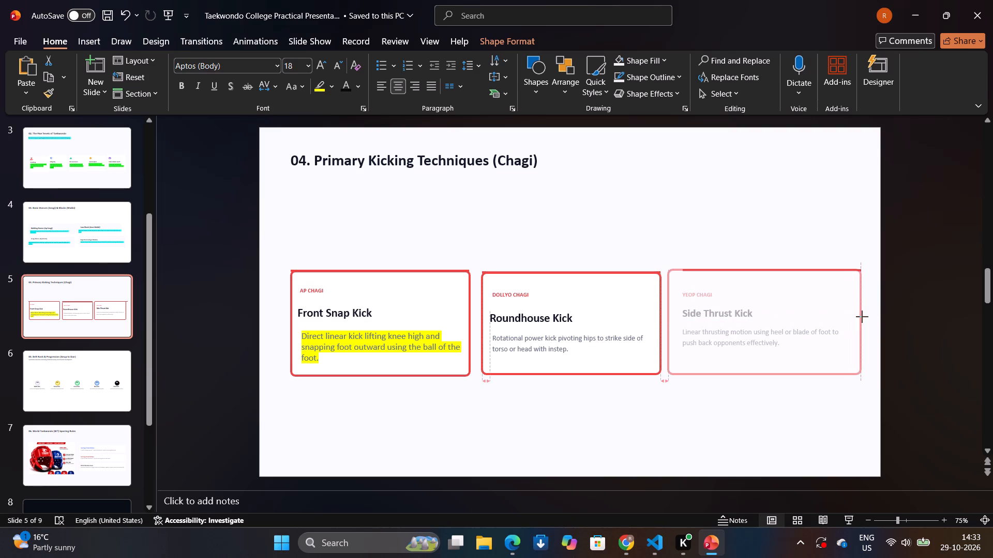
drag(862, 317, 862, 317)
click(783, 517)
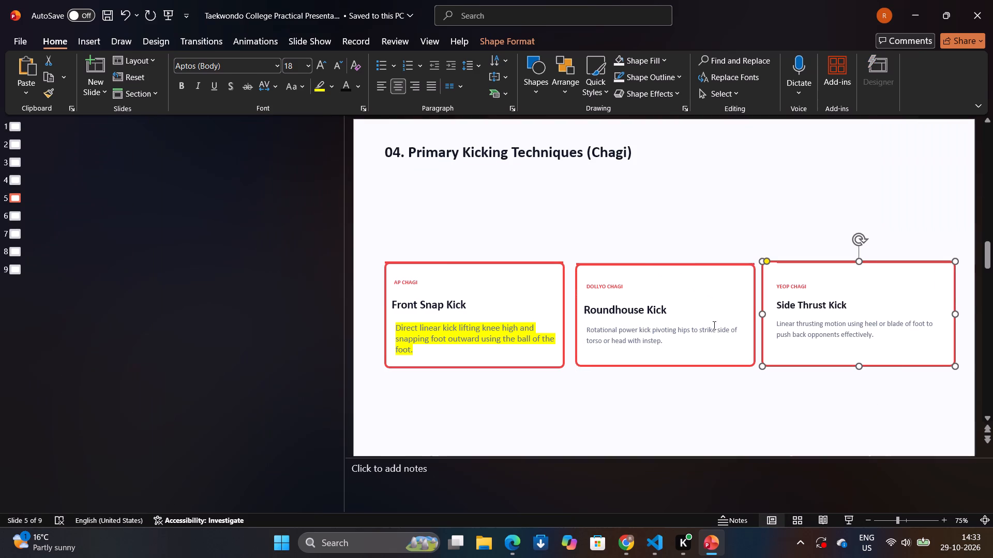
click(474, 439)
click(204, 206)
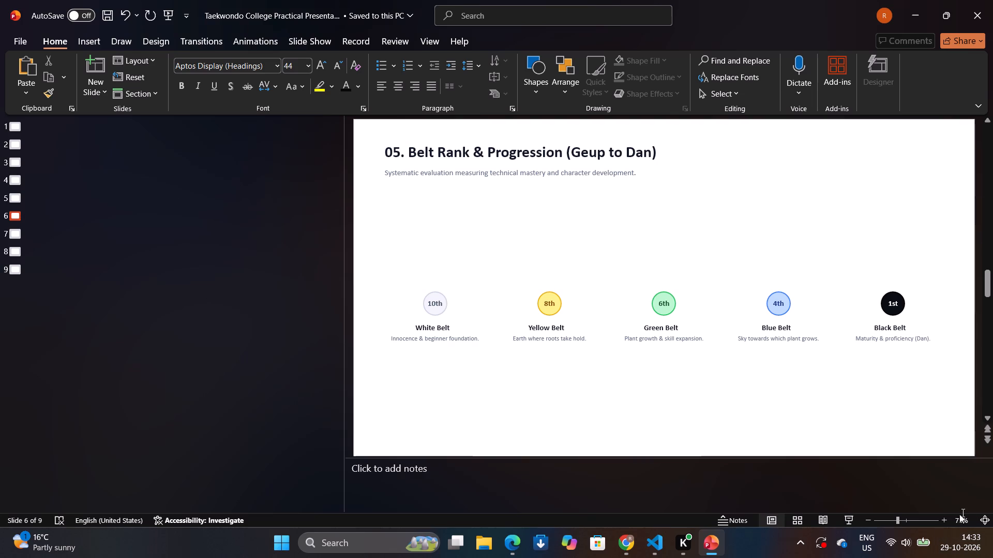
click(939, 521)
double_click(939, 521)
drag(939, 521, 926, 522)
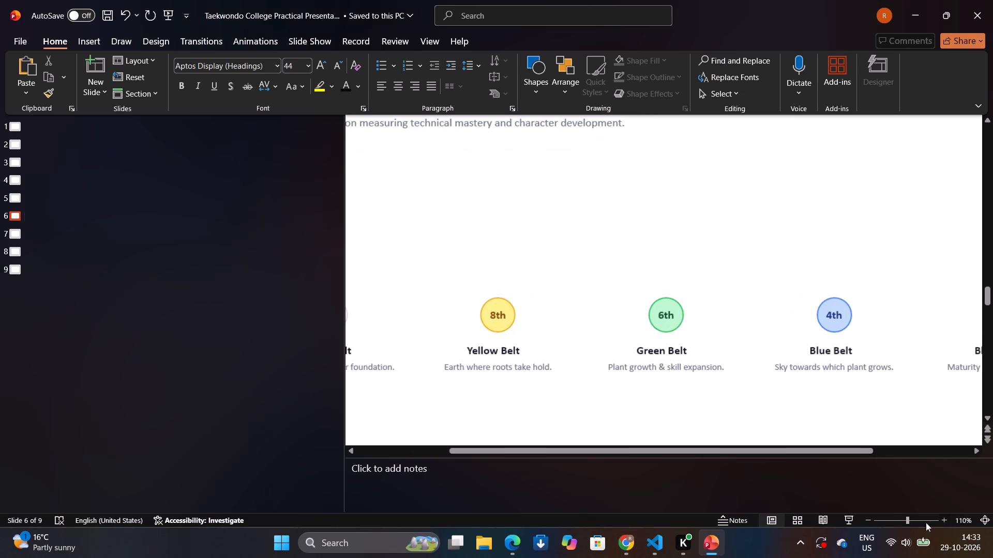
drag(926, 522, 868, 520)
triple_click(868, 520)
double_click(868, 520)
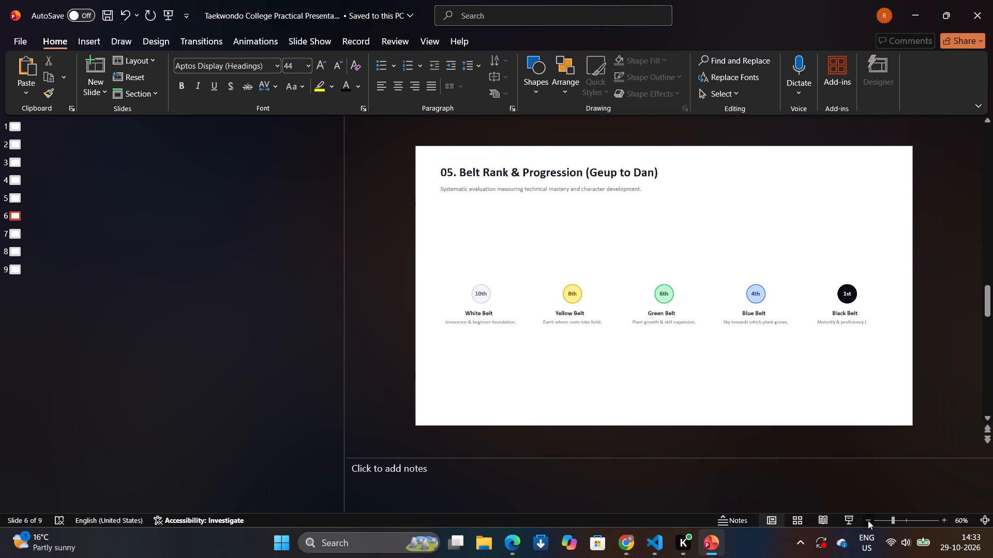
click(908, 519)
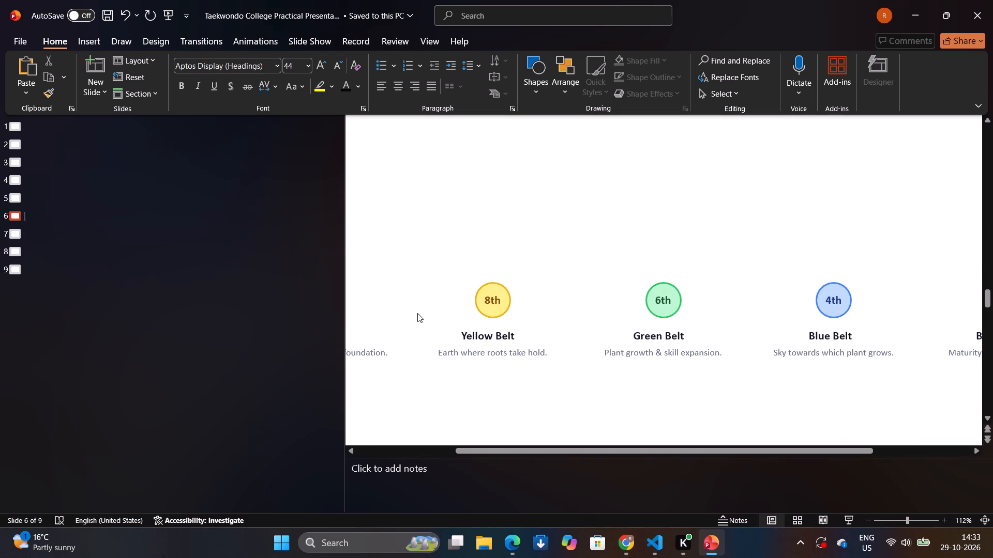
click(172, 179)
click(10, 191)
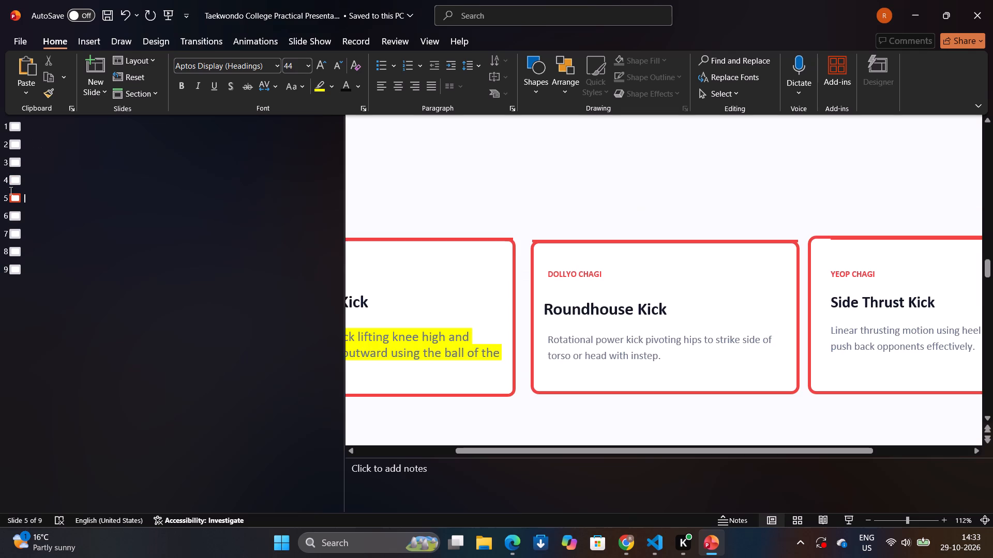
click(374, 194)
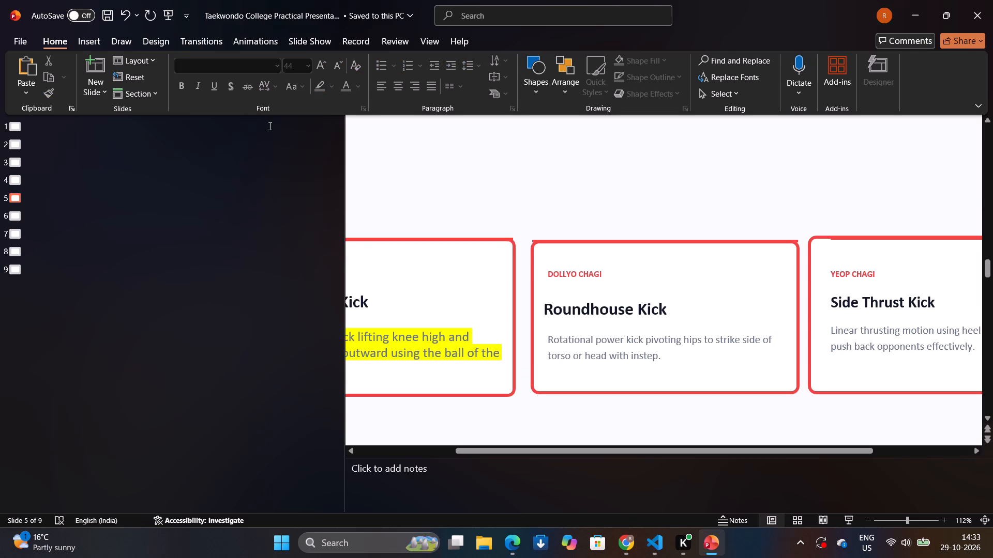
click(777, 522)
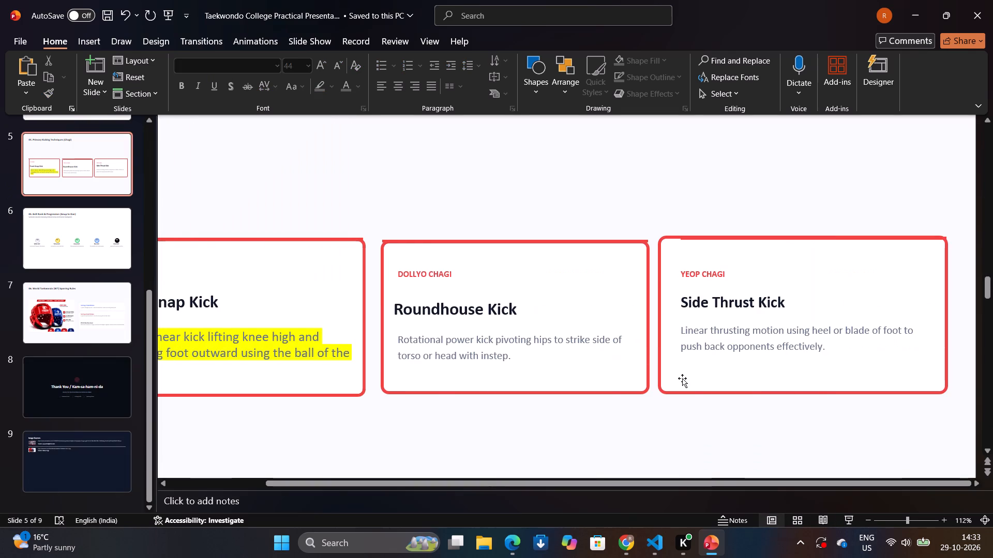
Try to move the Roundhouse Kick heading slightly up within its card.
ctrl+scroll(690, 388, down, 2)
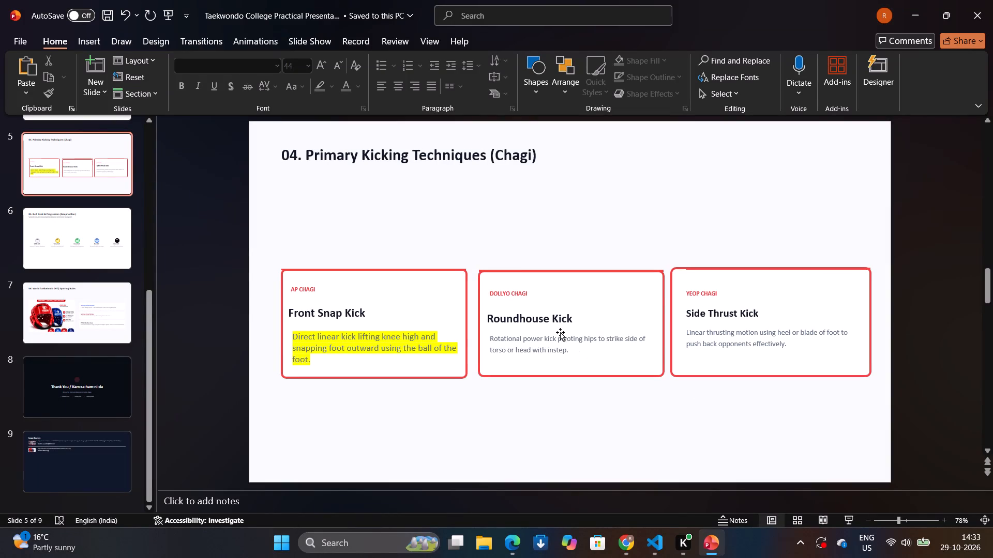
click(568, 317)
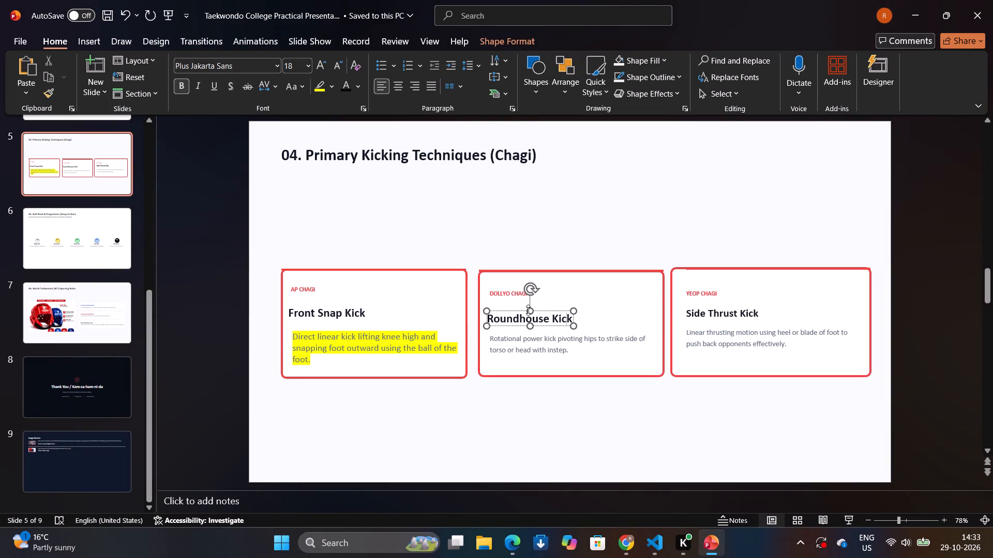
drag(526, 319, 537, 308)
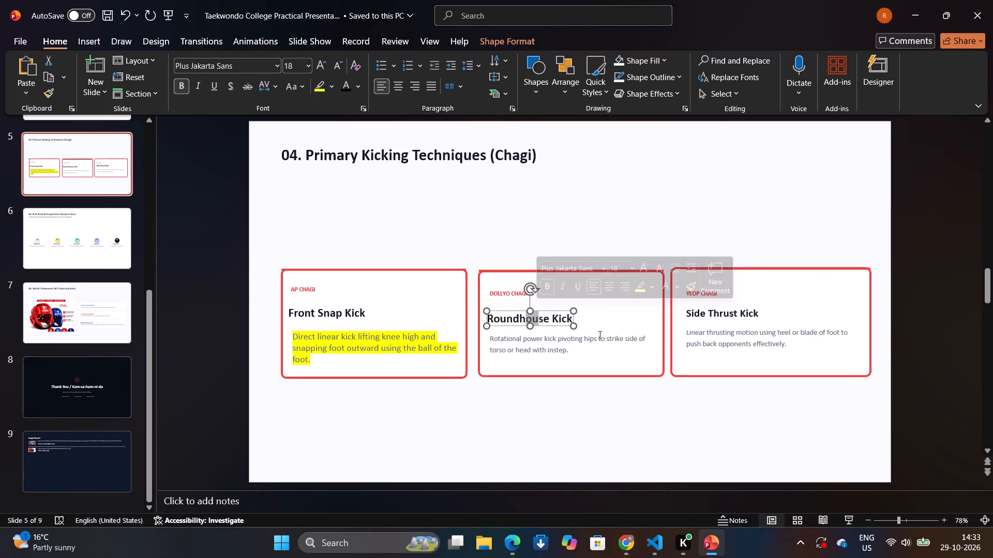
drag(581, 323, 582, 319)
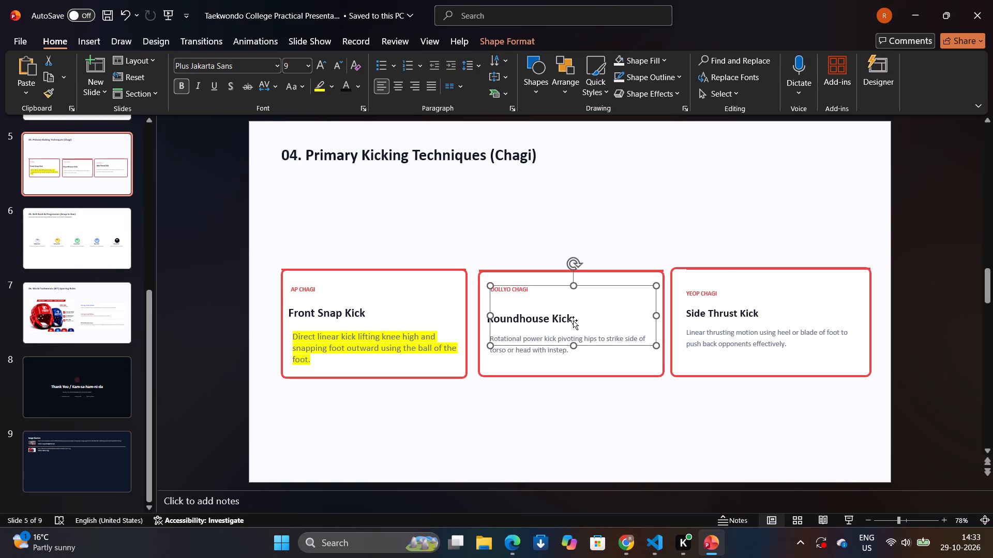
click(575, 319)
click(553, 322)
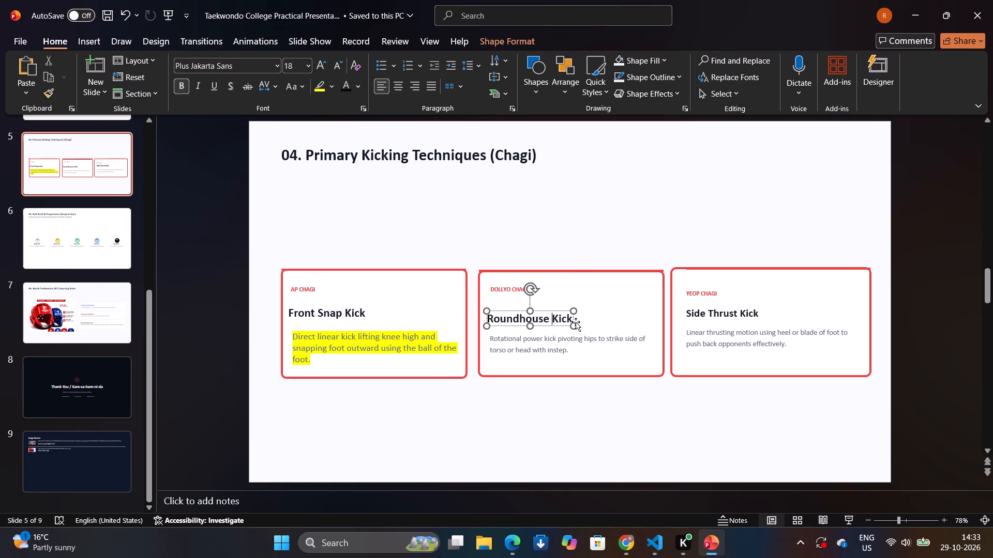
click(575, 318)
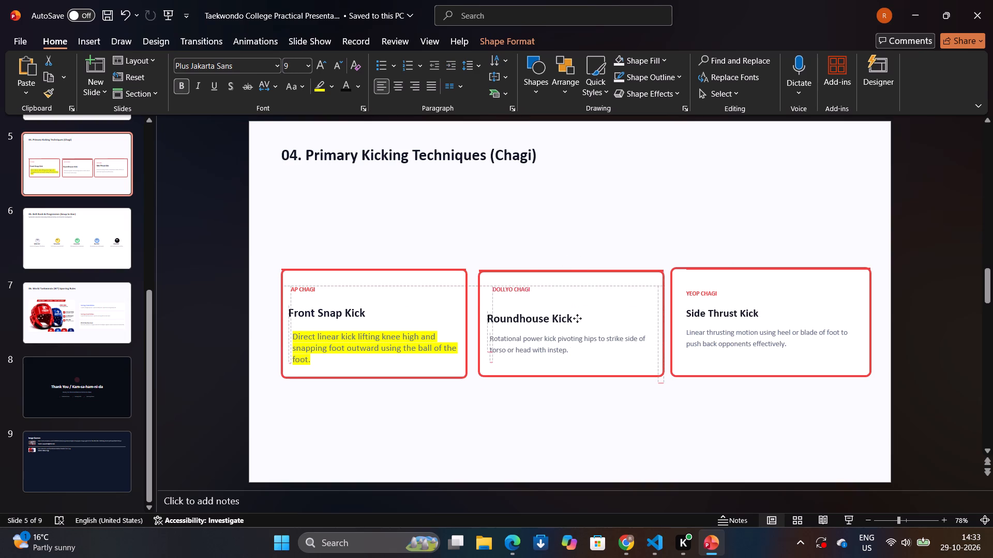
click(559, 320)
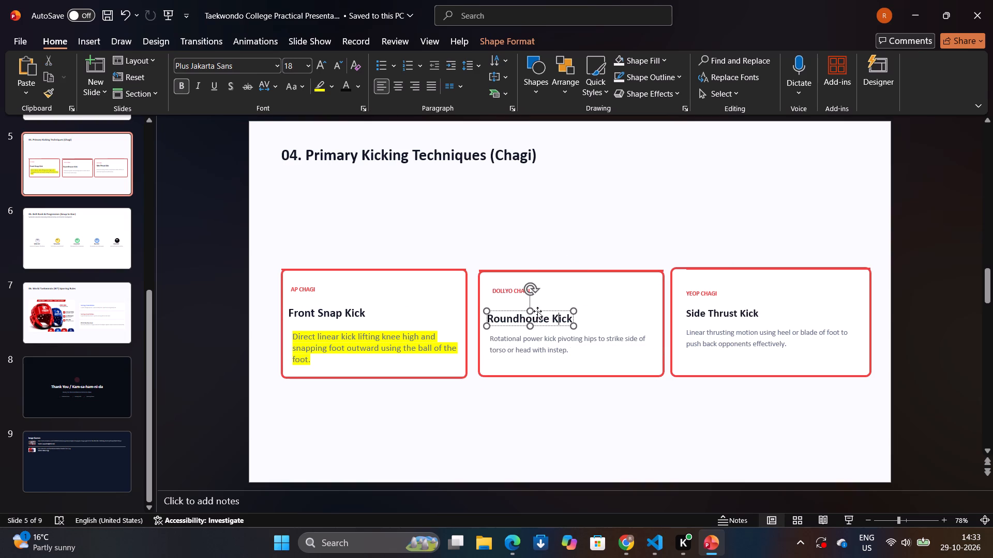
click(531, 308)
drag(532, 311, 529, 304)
Move the DOLLYO CHAGI label up and left, near the upper-left corner of the Roundhouse Kick card.
double_click(513, 290)
click(513, 290)
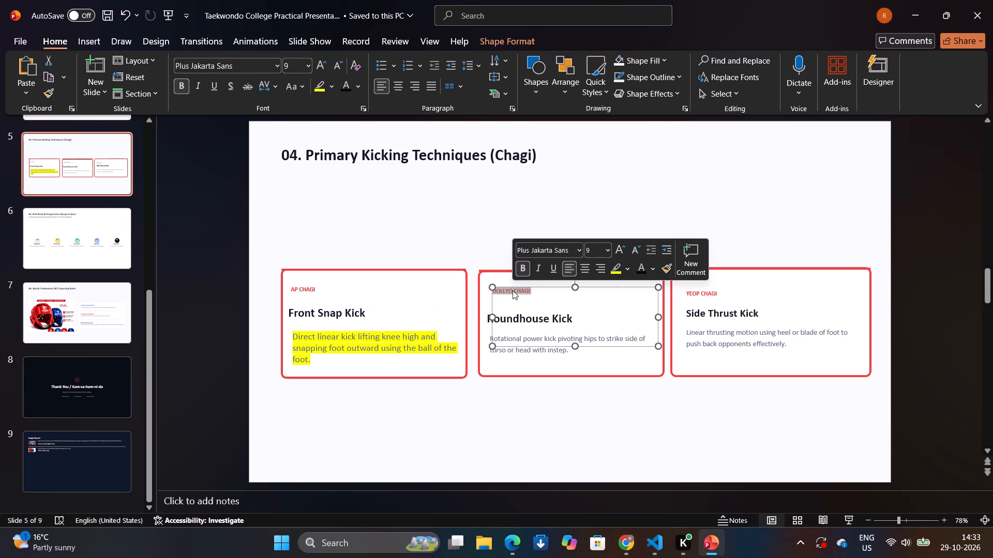
click(539, 289)
click(539, 289)
drag(539, 289, 535, 280)
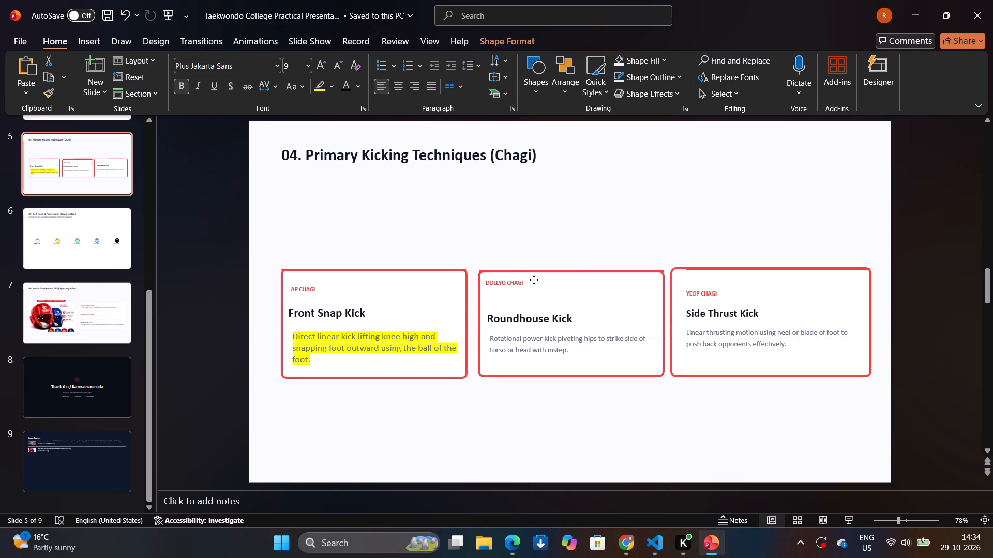
drag(535, 280, 537, 283)
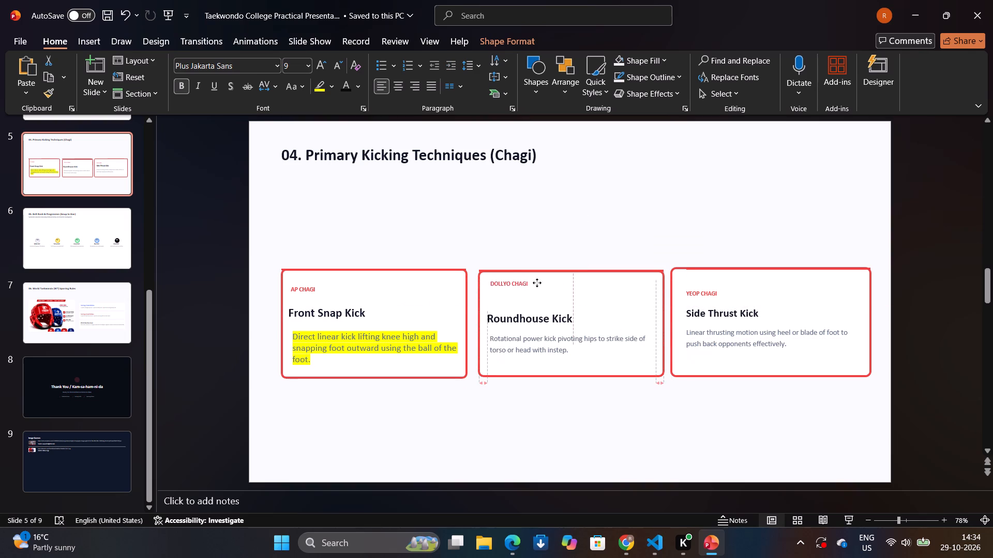
drag(537, 283, 575, 281)
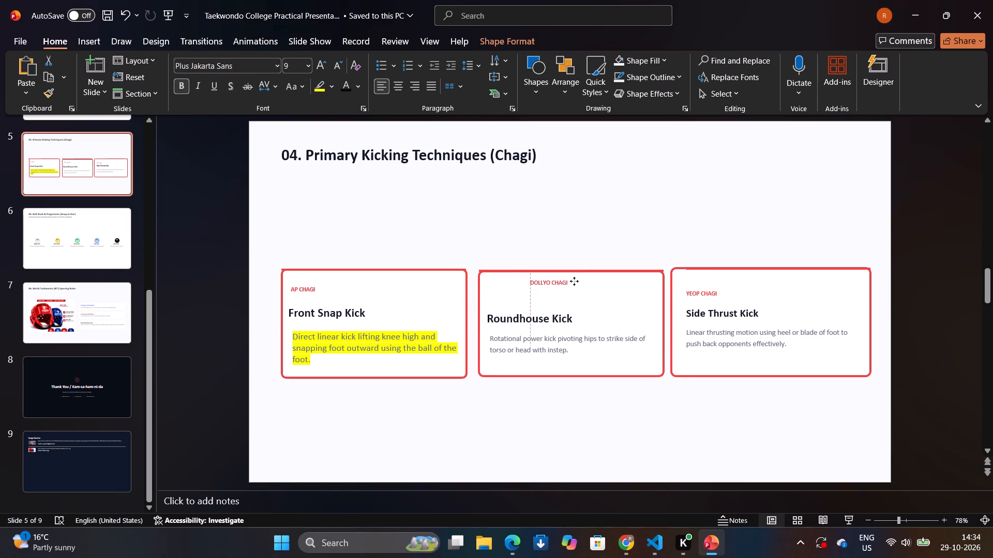
drag(575, 281, 532, 280)
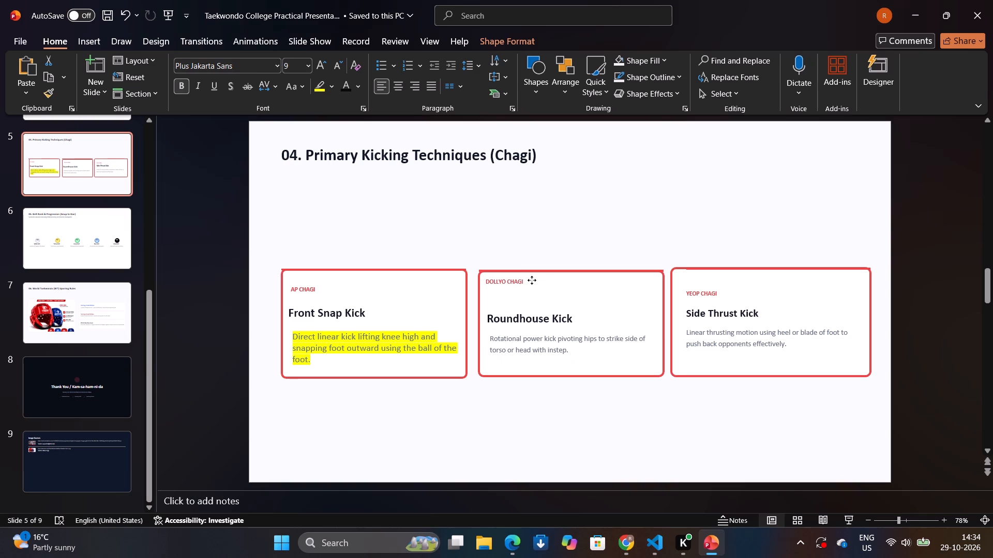
drag(532, 280, 532, 281)
click(532, 281)
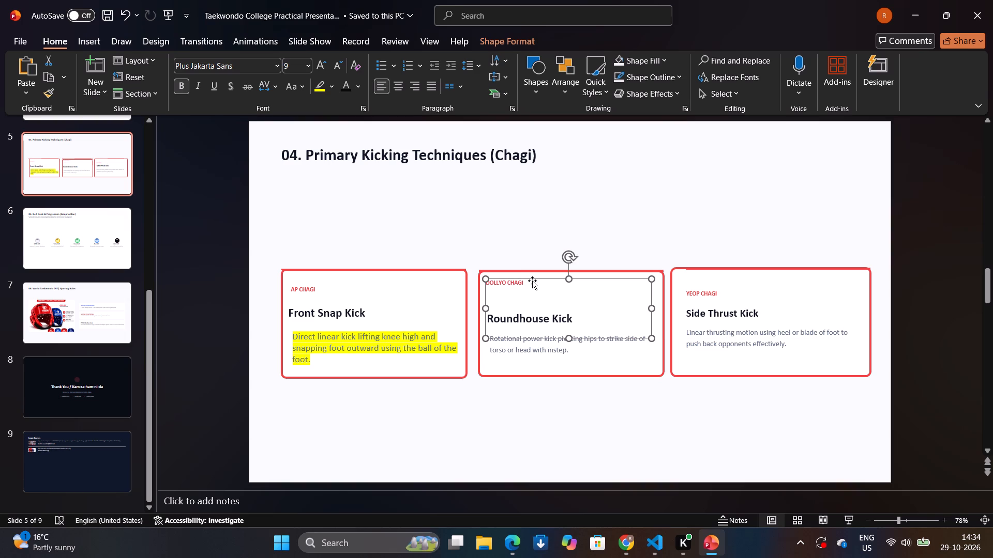
Move the AP CHAGI label up near the Front Snap Kick card's top edge, left-aligned with the heading.
click(302, 286)
drag(302, 286, 306, 278)
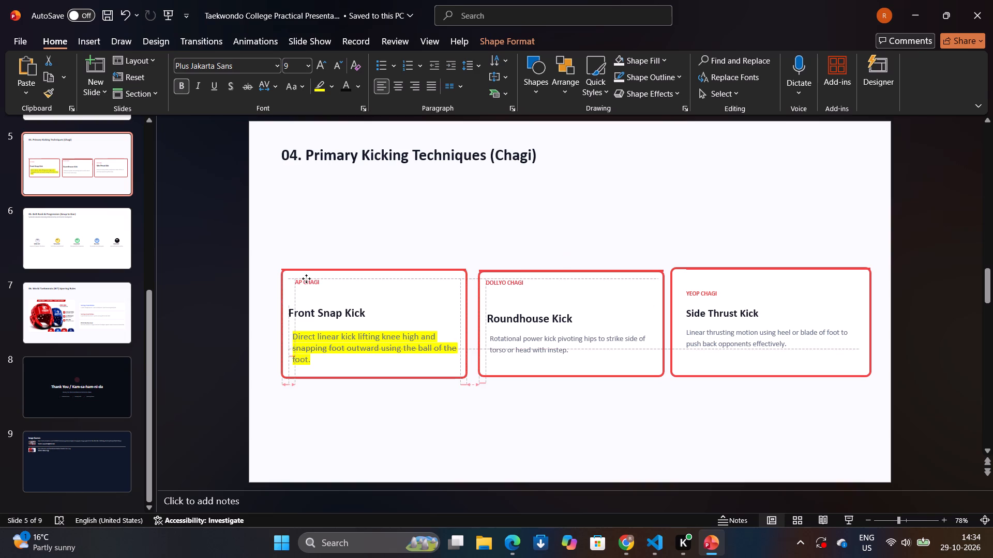
drag(306, 278, 301, 279)
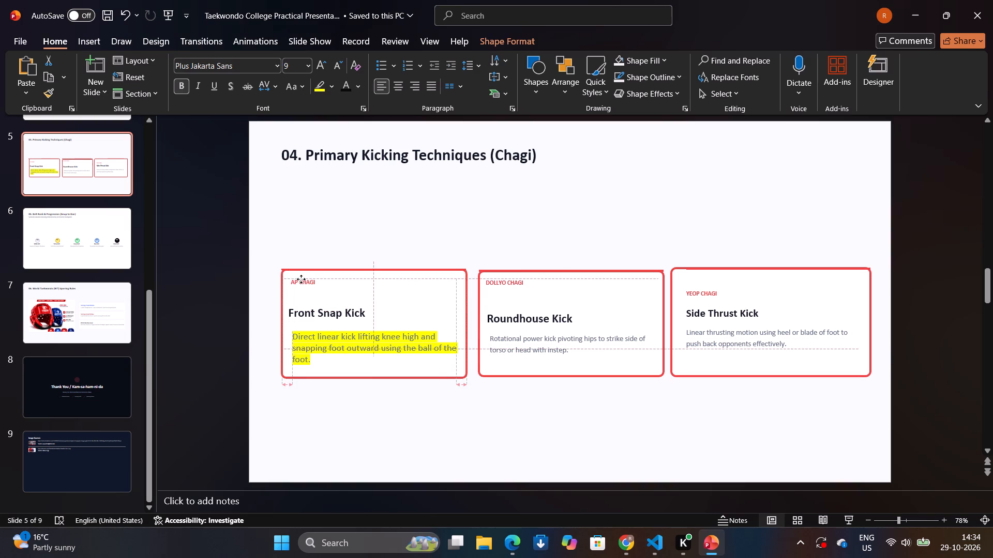
drag(301, 279, 298, 276)
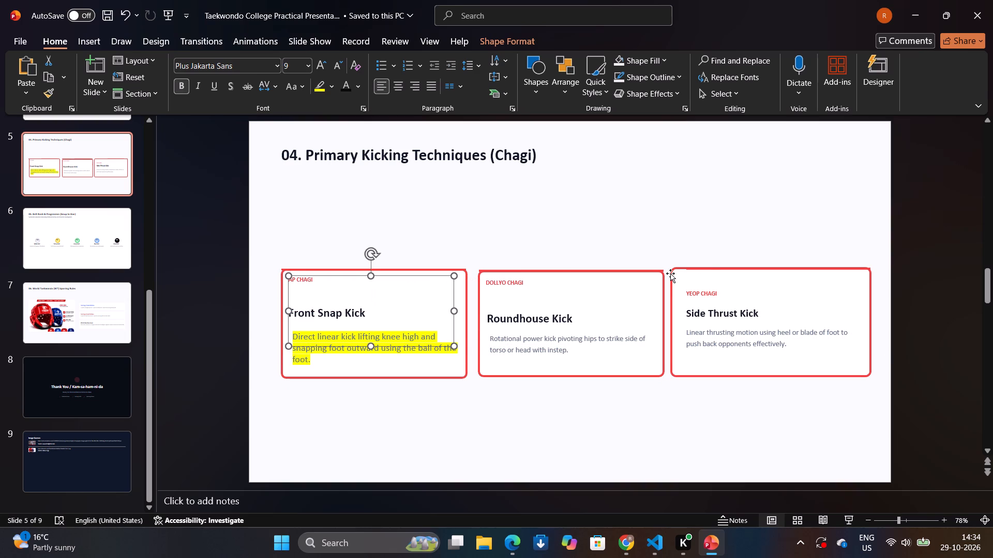
Move the YEOP CHAGI label up and slightly left in the Side Thrust Kick card, level with the DOLLYO CHAGI label.
click(710, 298)
click(709, 289)
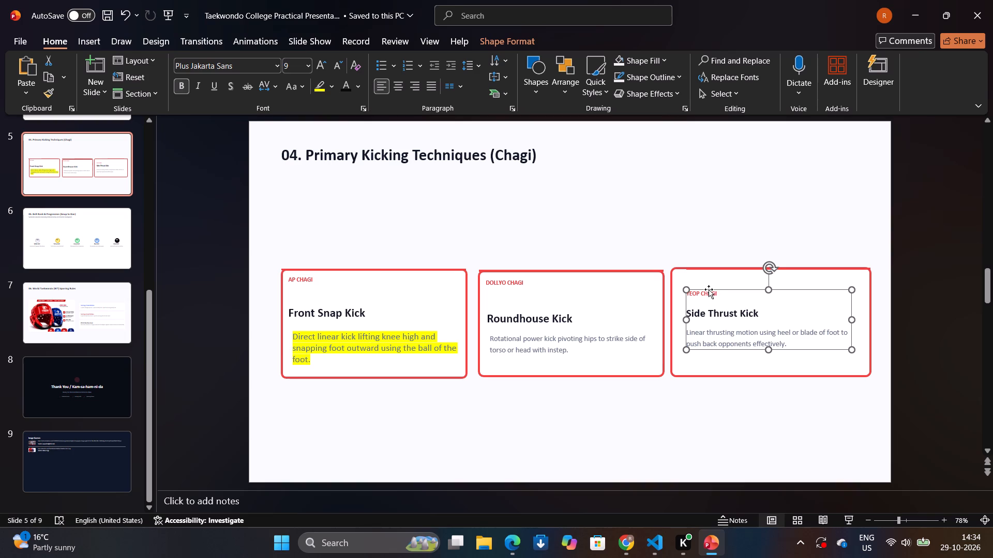
drag(709, 289, 706, 277)
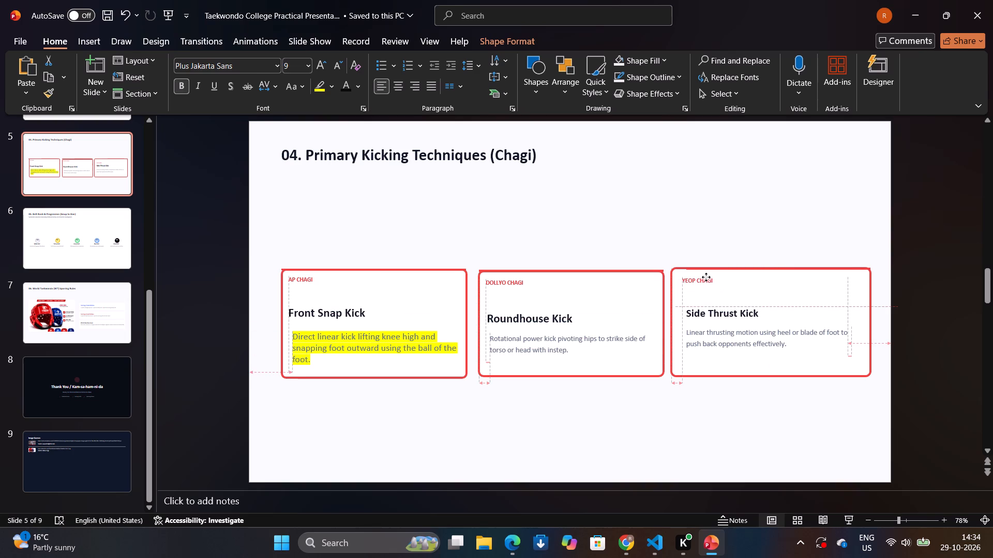
drag(706, 277, 706, 277)
click(732, 294)
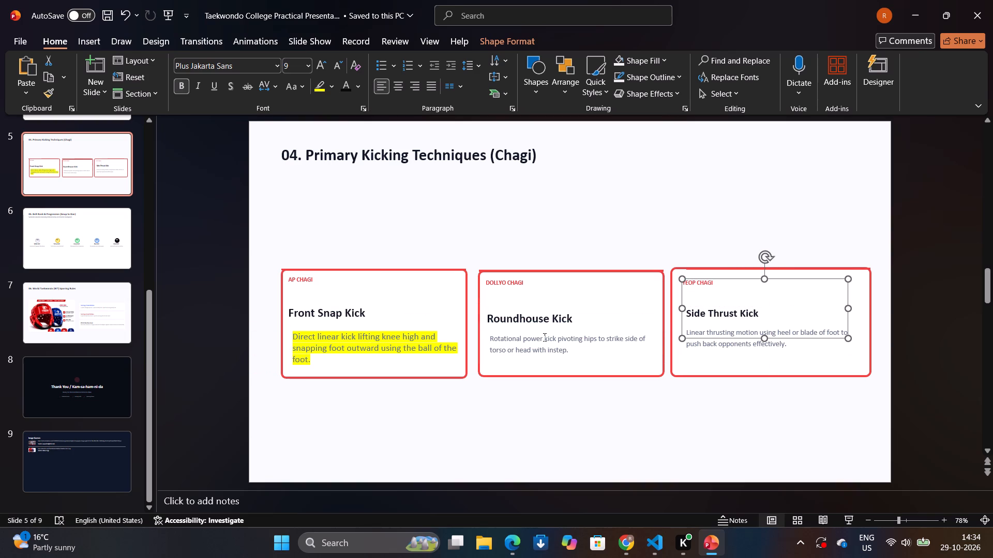
Move the Roundhouse Kick heading up to about the level of the other two card headings.
click(557, 319)
drag(536, 311, 537, 303)
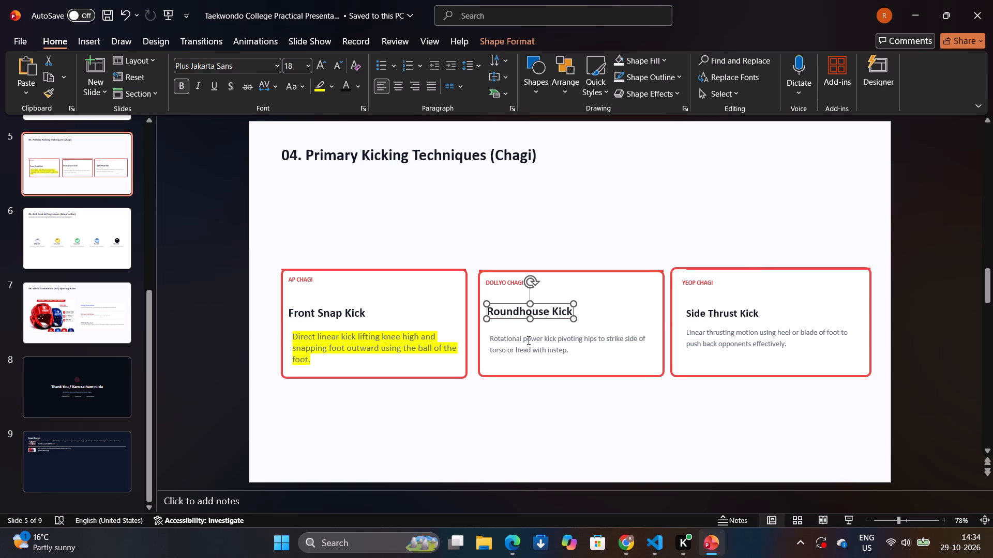
Move "pivoting hips to strike side of torso or head with instep." directly after "Rotational" in the Roundhouse Kick description.
double_click(568, 343)
drag(568, 343, 568, 355)
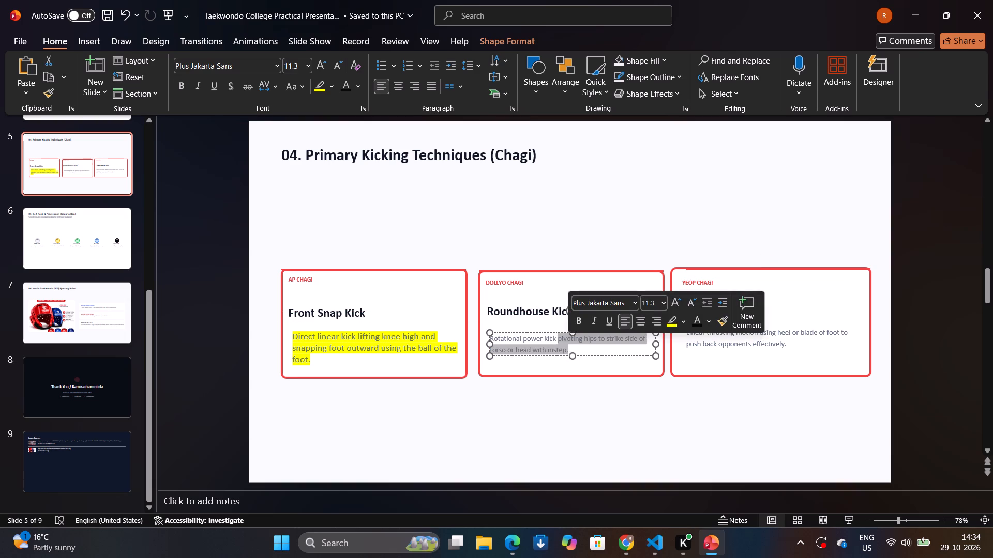
drag(568, 355, 578, 345)
drag(561, 336, 521, 337)
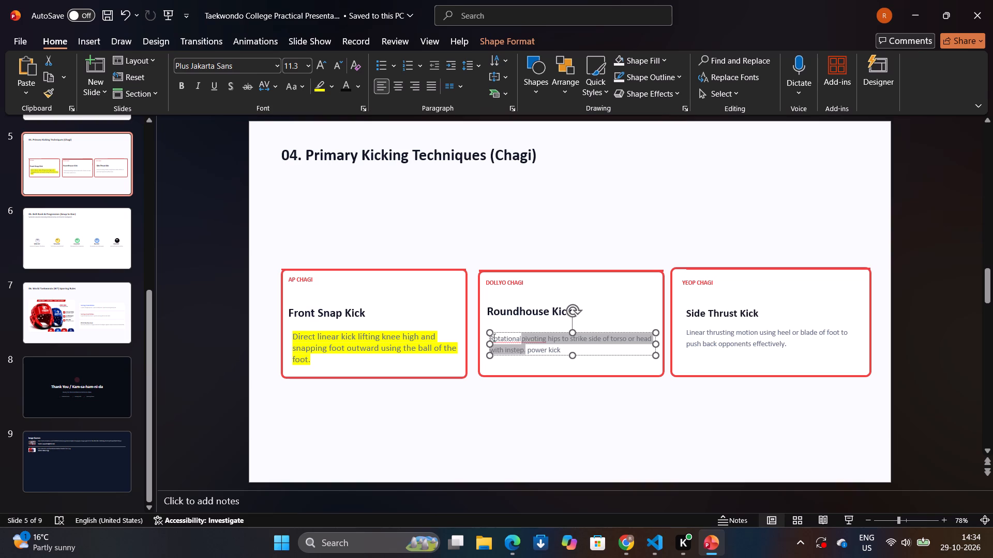
click(492, 337)
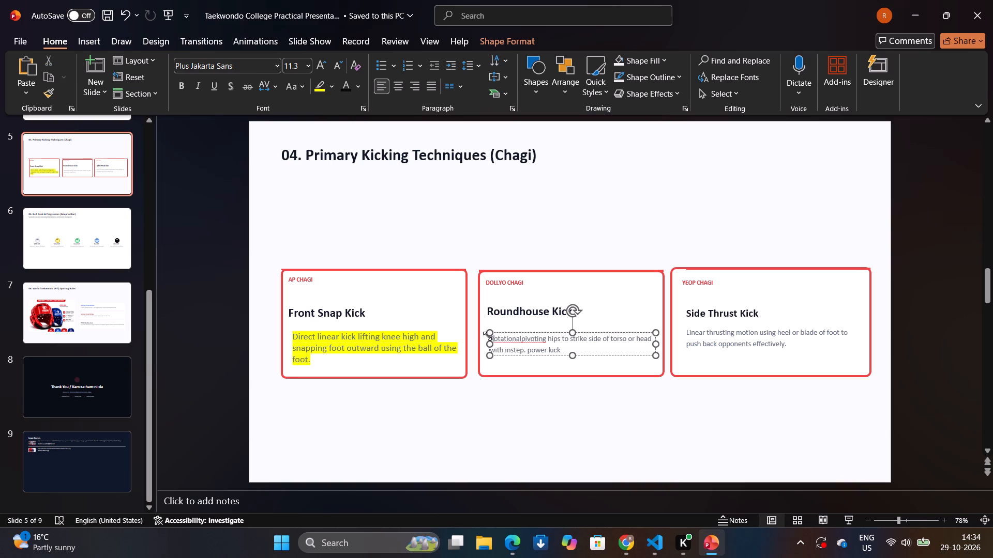
Set the whole Roundhouse Kick description to font size 14 and highlight it in yellow.
click(487, 336)
click(570, 352)
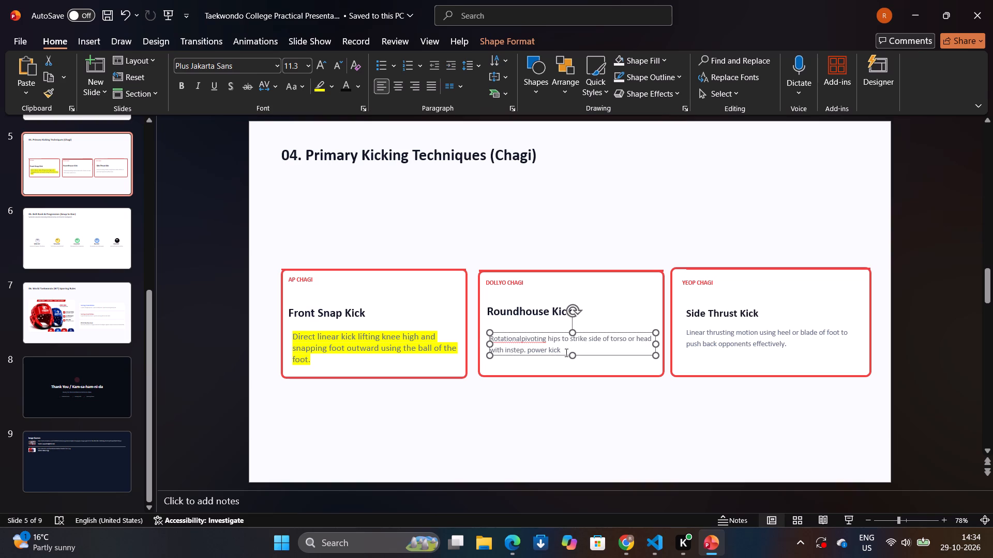
click(564, 352)
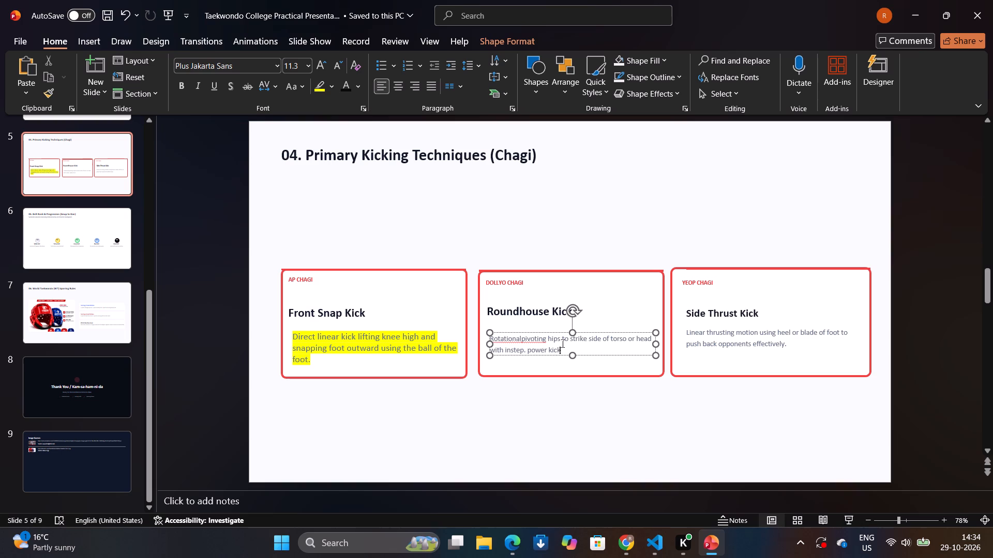
drag(562, 343, 566, 351)
click(566, 351)
drag(566, 351, 511, 335)
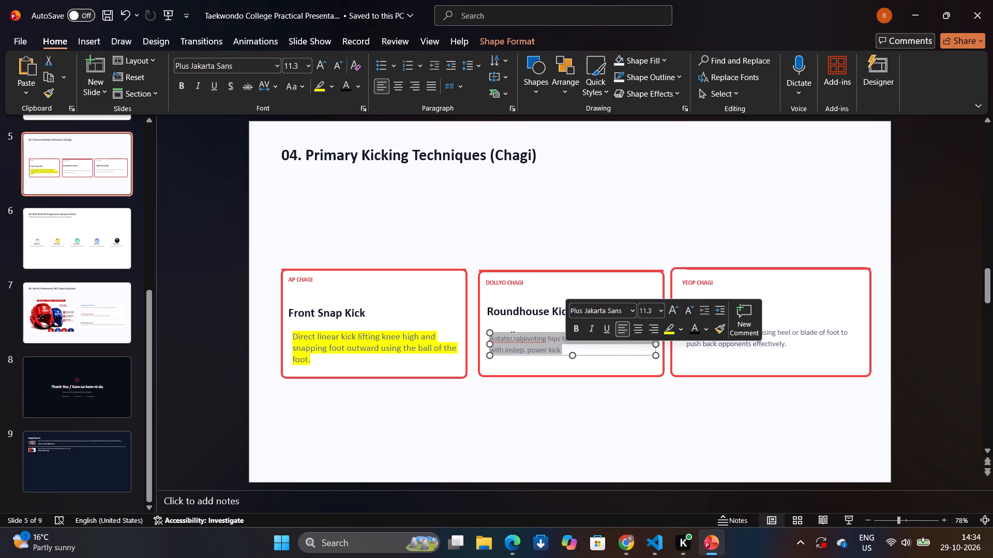
drag(511, 335, 511, 334)
click(601, 290)
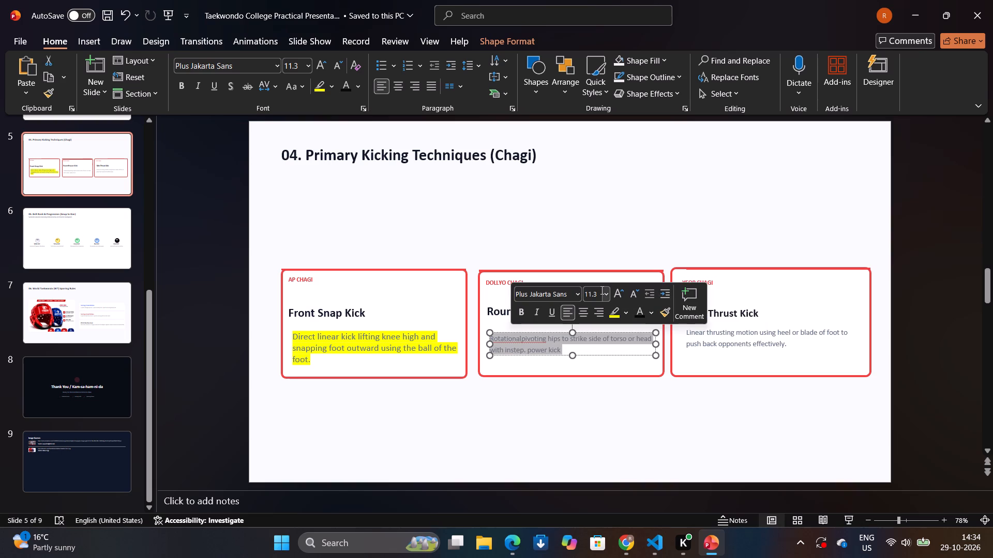
click(605, 290)
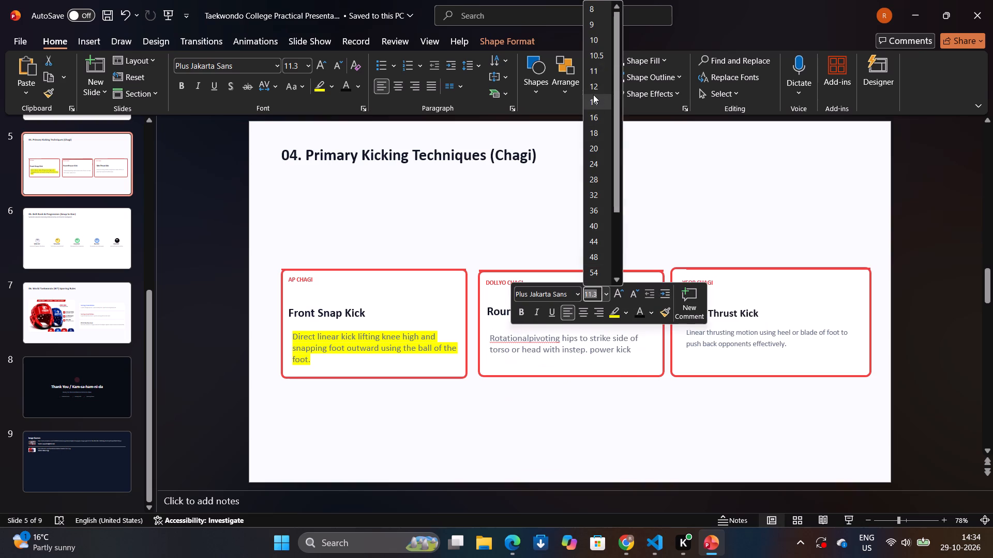
click(593, 95)
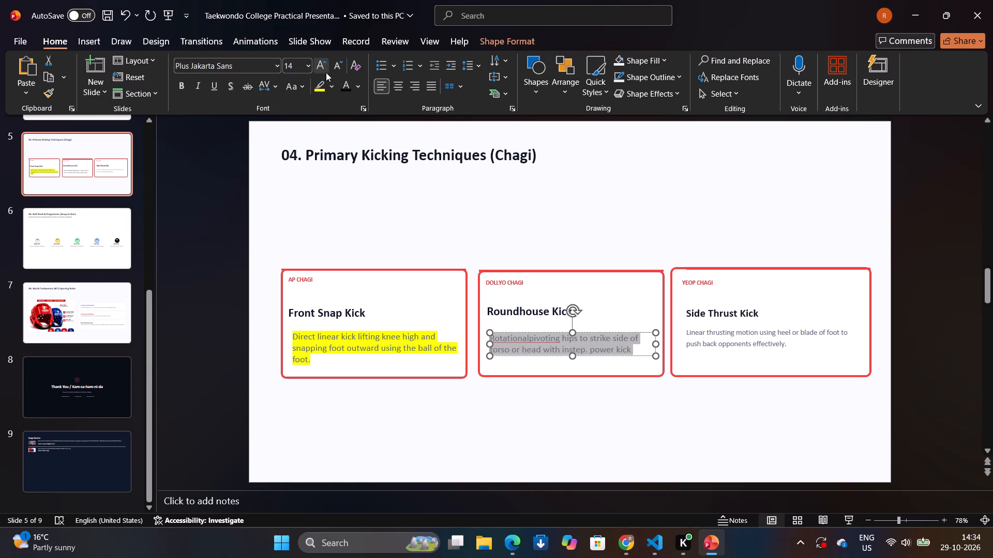
click(323, 86)
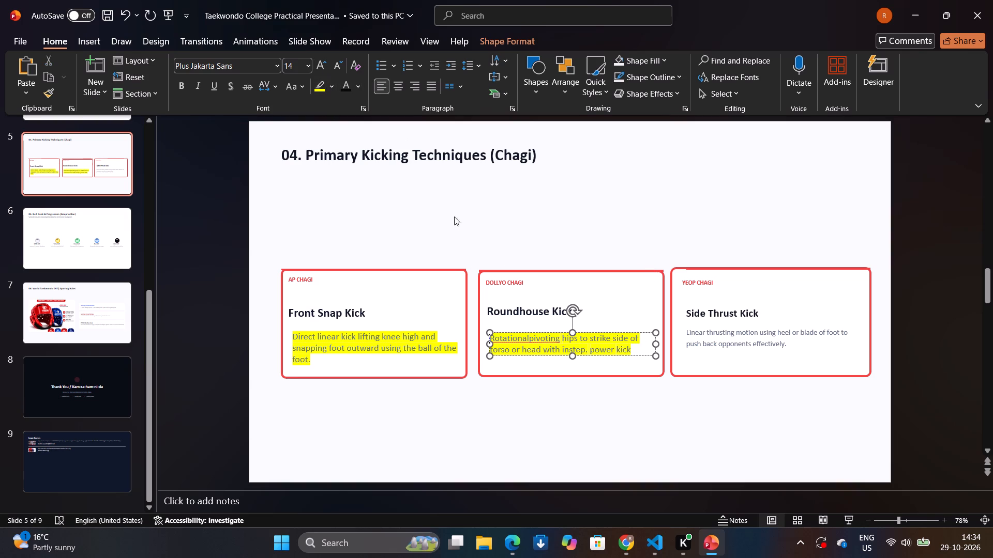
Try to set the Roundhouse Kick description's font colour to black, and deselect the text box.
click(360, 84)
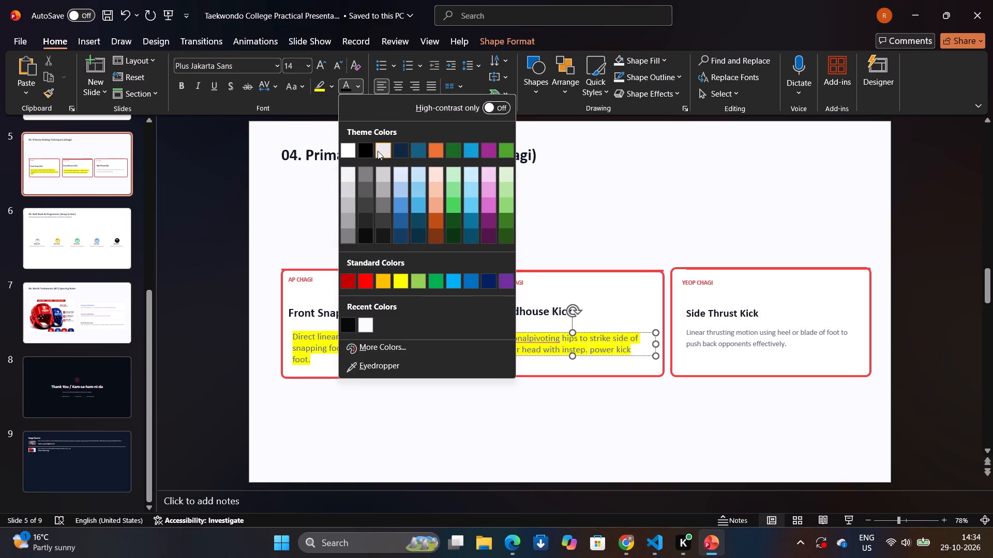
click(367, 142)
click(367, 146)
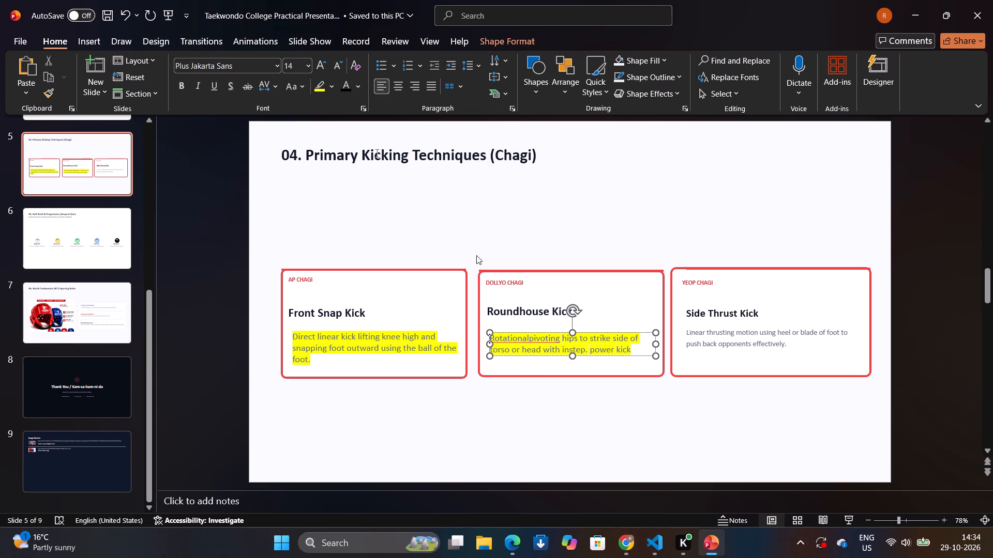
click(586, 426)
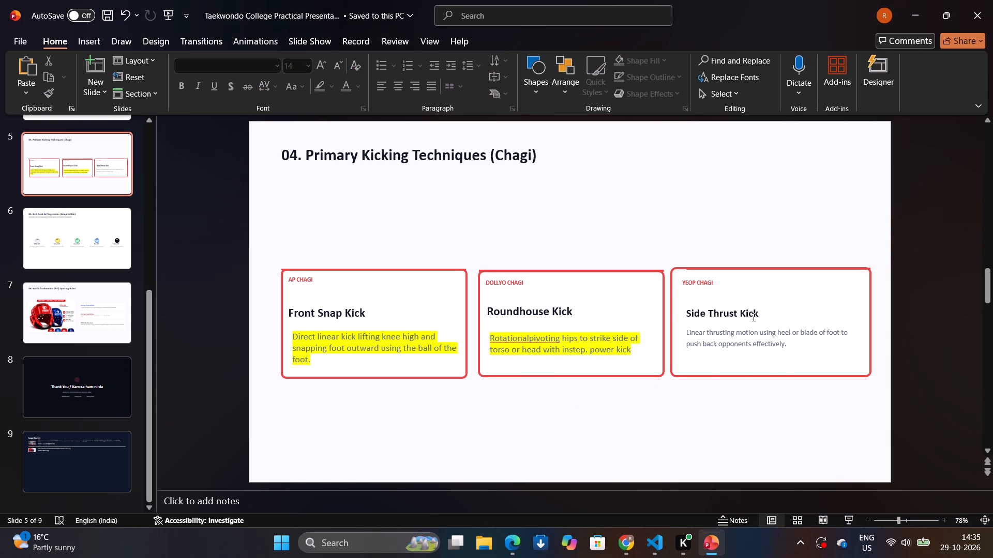
Set the Side Thrust Kick heading to font size 18.
drag(758, 313, 718, 316)
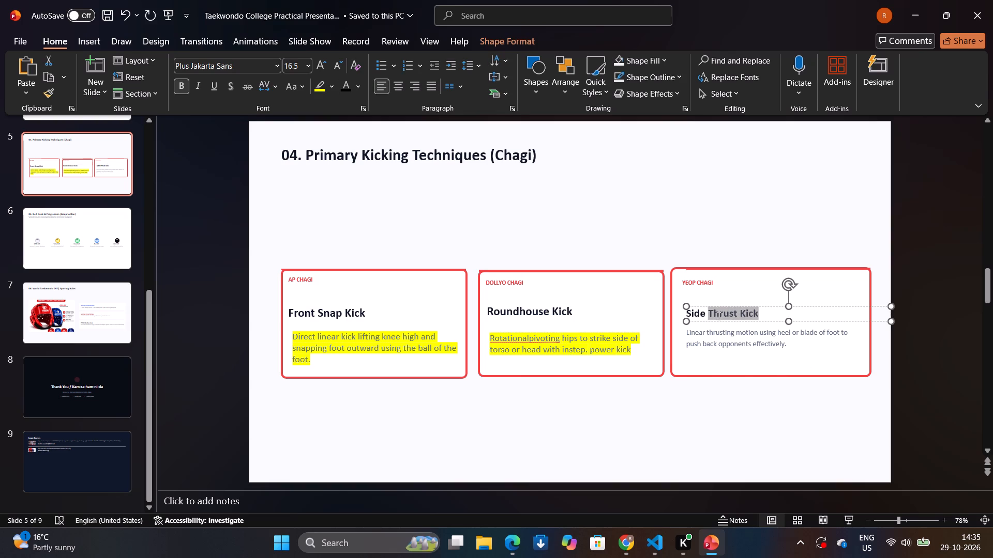
drag(718, 316, 702, 316)
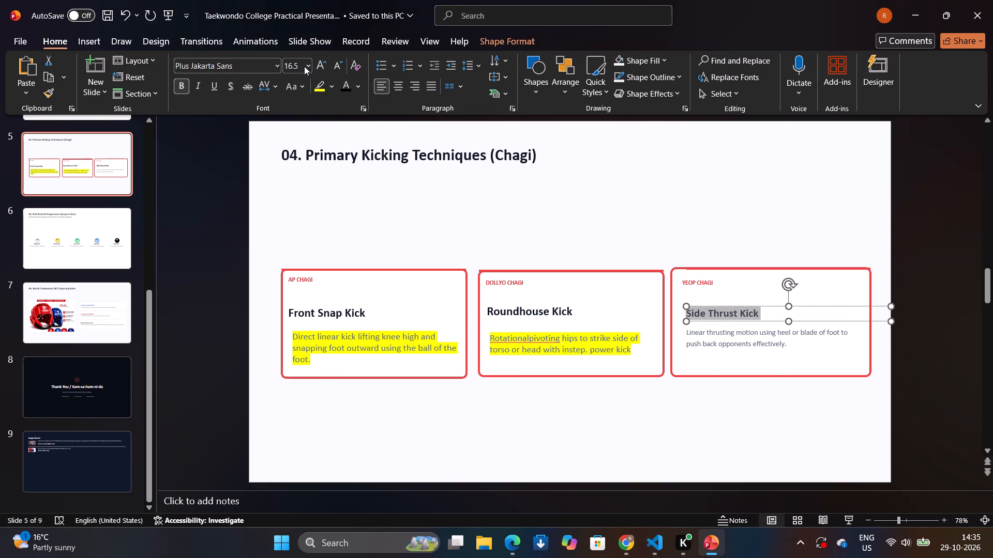
click(304, 66)
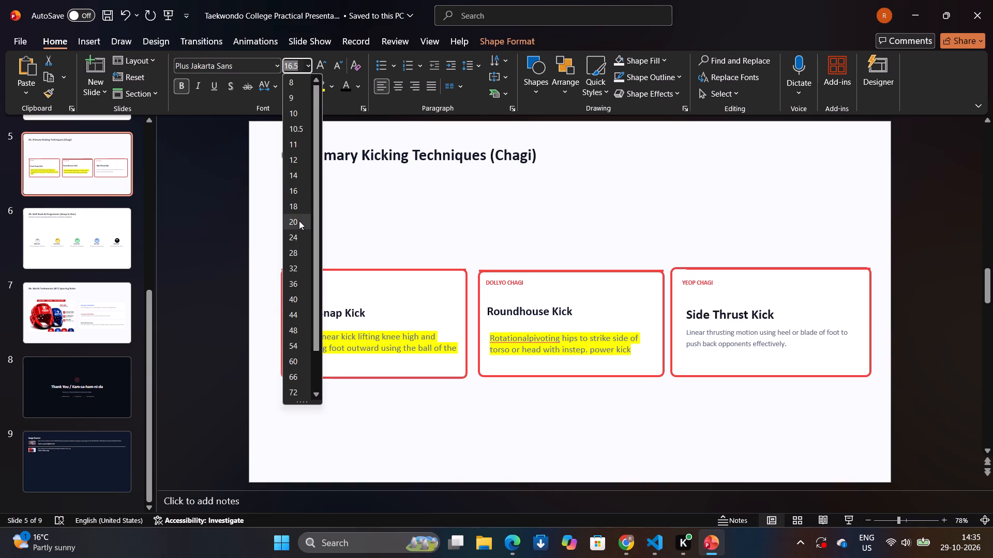
click(302, 202)
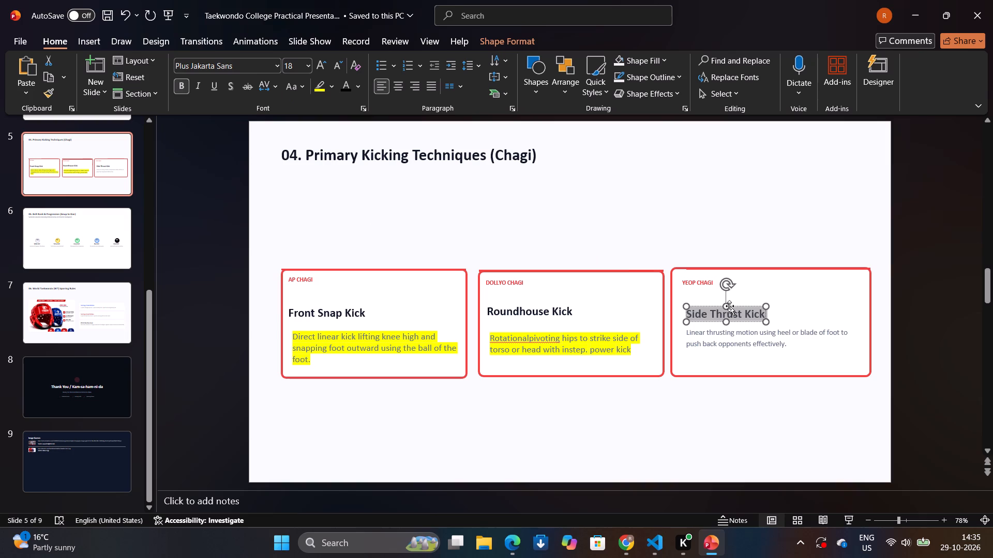
Nudge the YEOP CHAGI label slightly towards its card's left edge and try to align the Side Thrust Kick heading with the other card headings.
drag(729, 306, 728, 300)
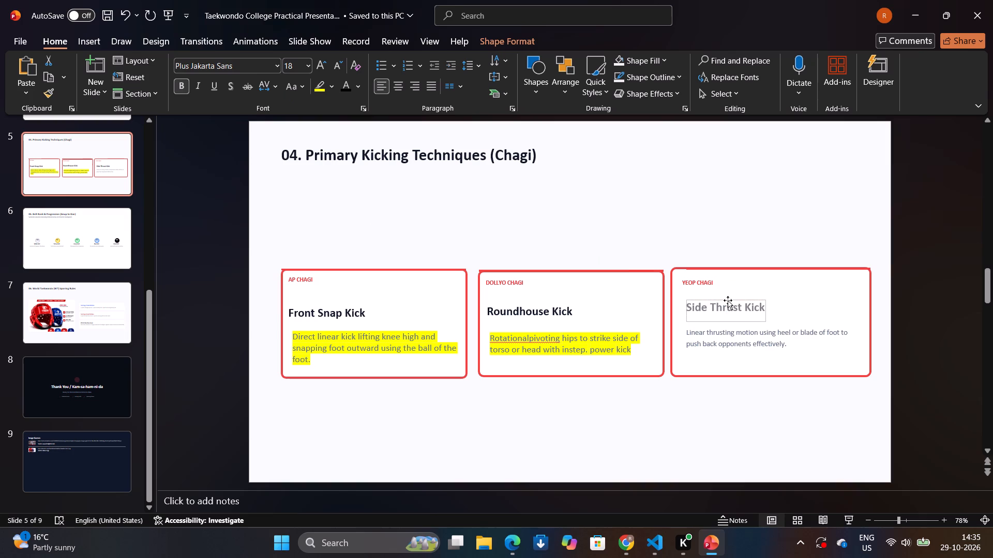
double_click(728, 300)
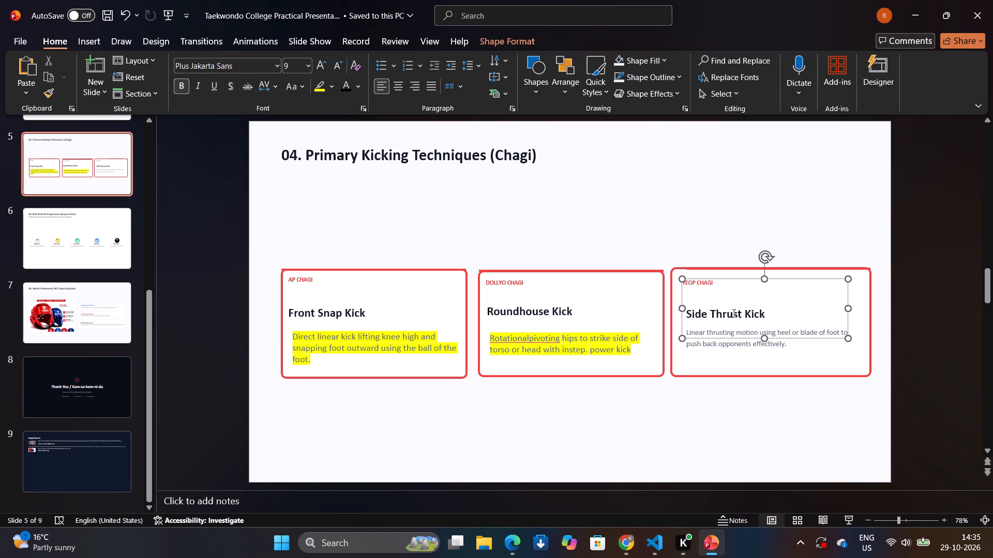
click(733, 314)
click(726, 301)
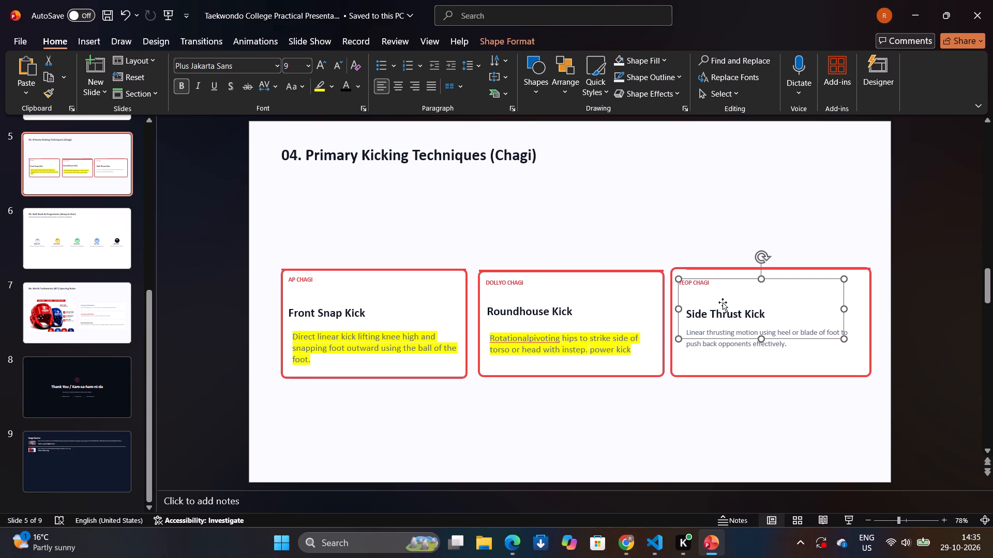
click(733, 315)
drag(729, 306, 732, 305)
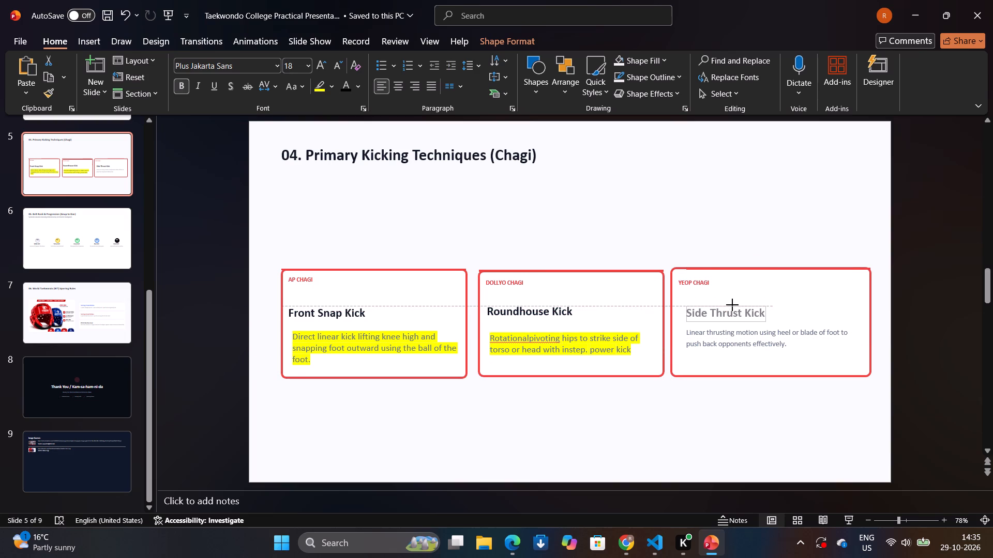
drag(732, 305, 736, 305)
Set the word "heel" in the Side Thrust Kick description to font size 14.
click(742, 342)
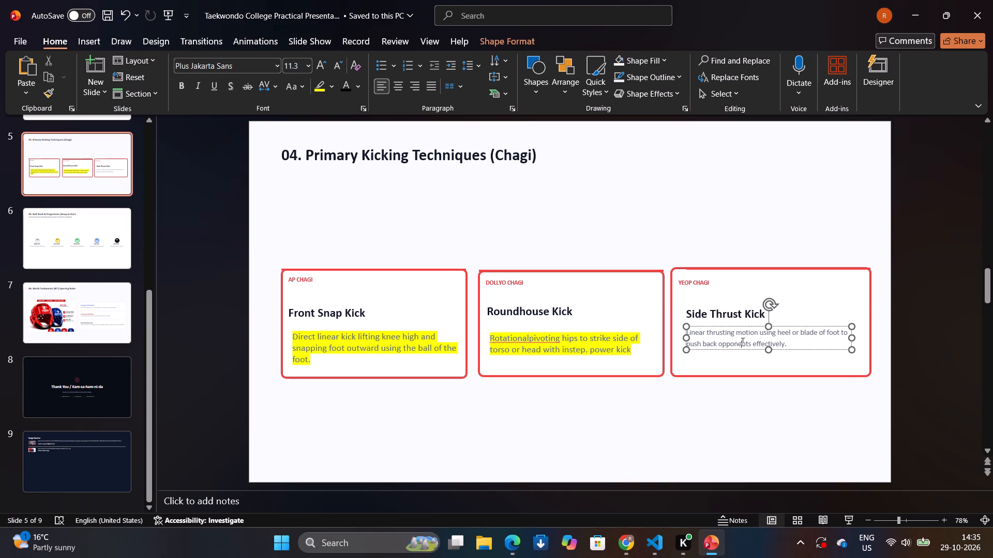
drag(742, 342, 748, 345)
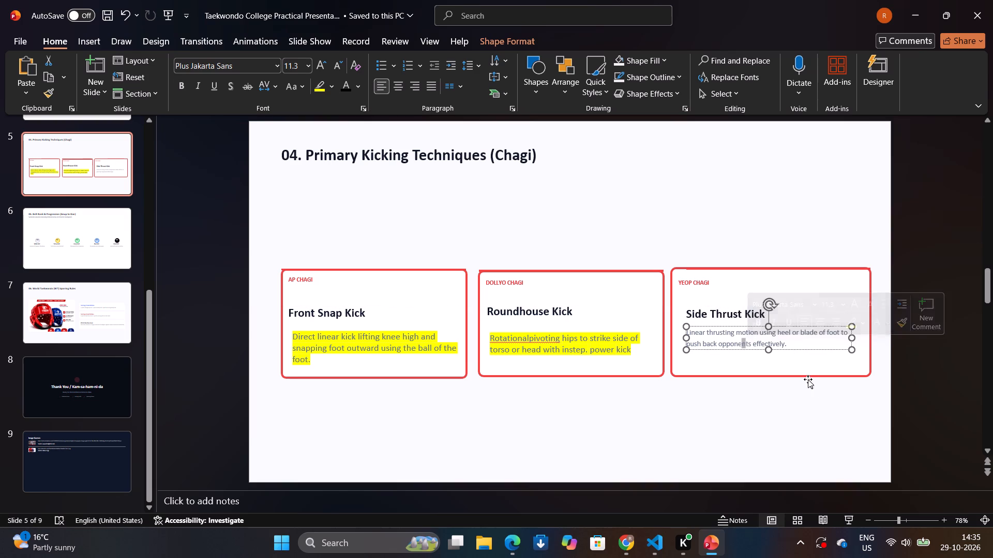
click(805, 358)
click(786, 331)
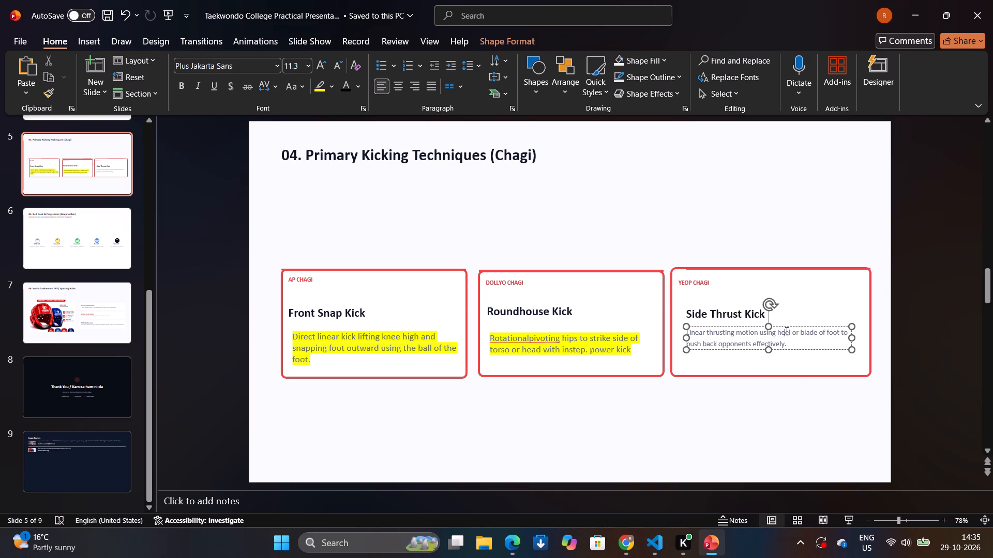
click(308, 64)
click(297, 175)
Highlight the whole Side Thrust Kick description in yellow and deselect the text box.
drag(790, 343, 693, 333)
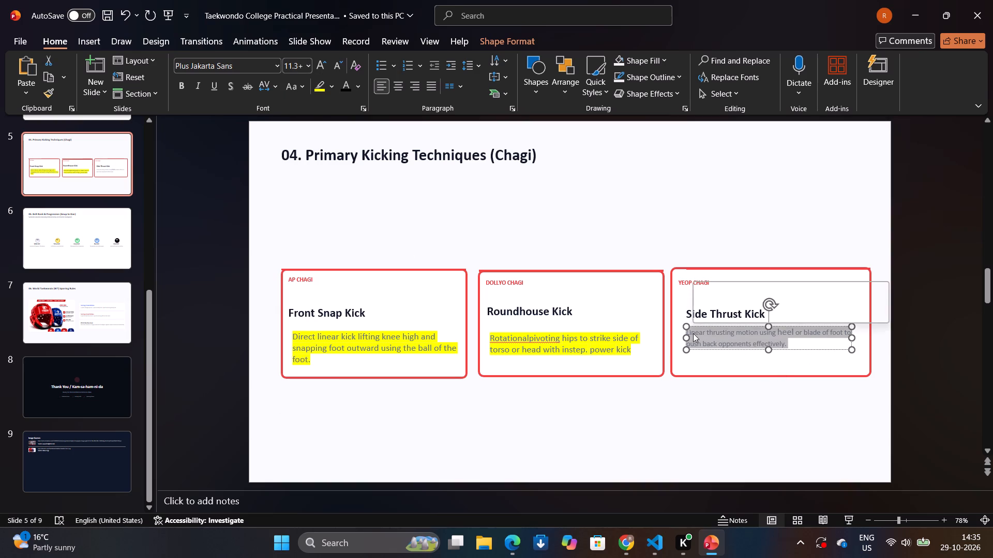
click(320, 84)
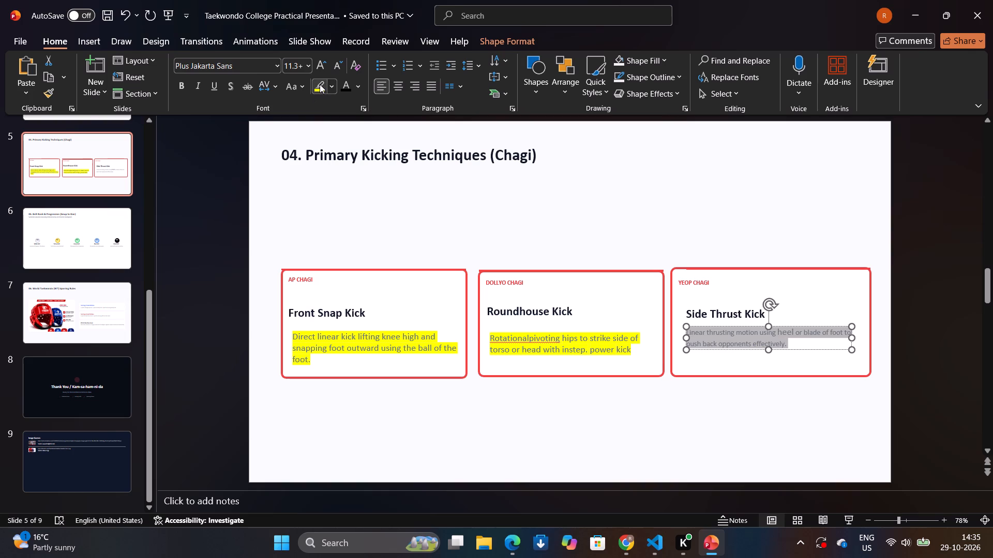
click(676, 410)
On slide 6, Belt Rank & Progression, move the "Systematic evaluation" subtitle down and slightly left, leaving a wider gap beneath the title.
scroll(676, 410, down, 5)
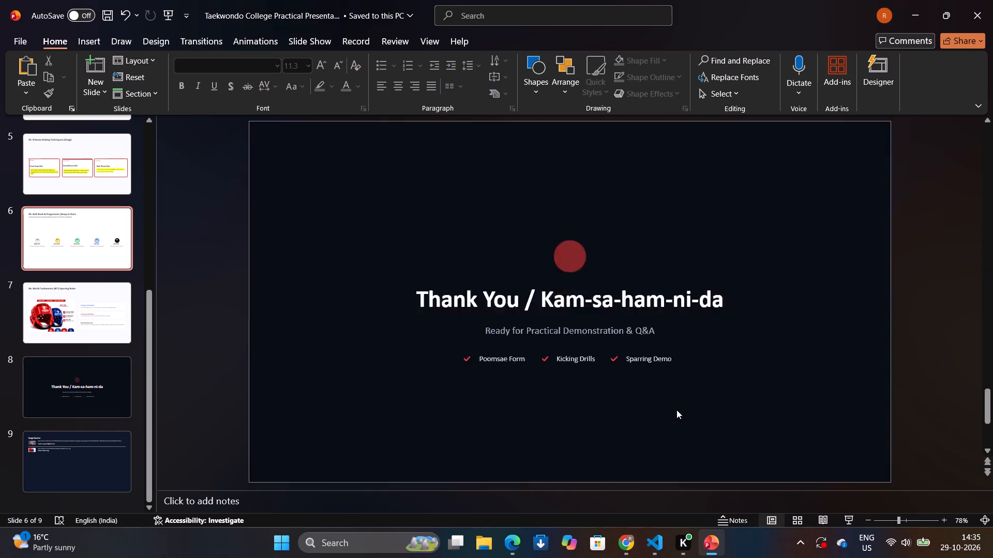
scroll(676, 410, down, 2)
scroll(676, 410, up, 1)
scroll(572, 329, up, 1)
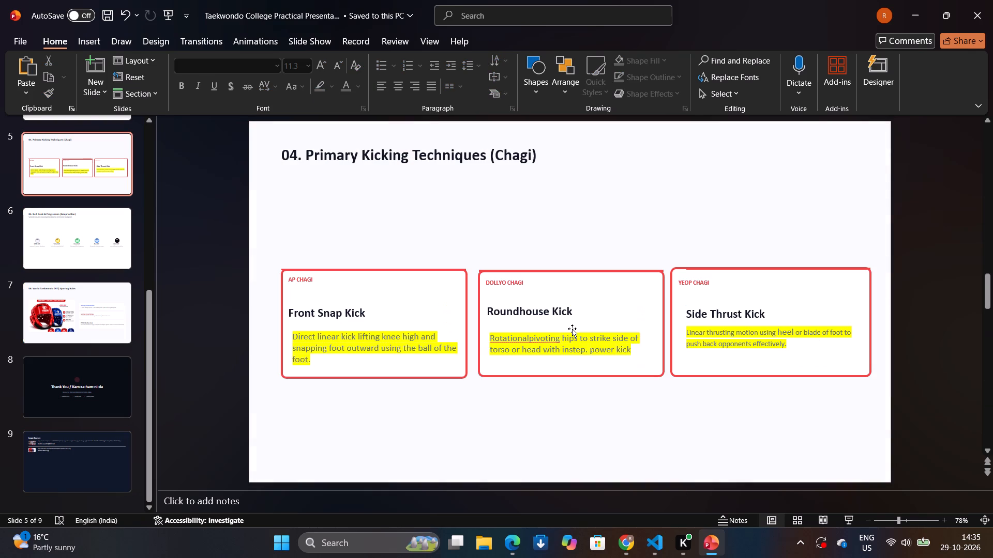
scroll(572, 329, up, 1)
click(121, 253)
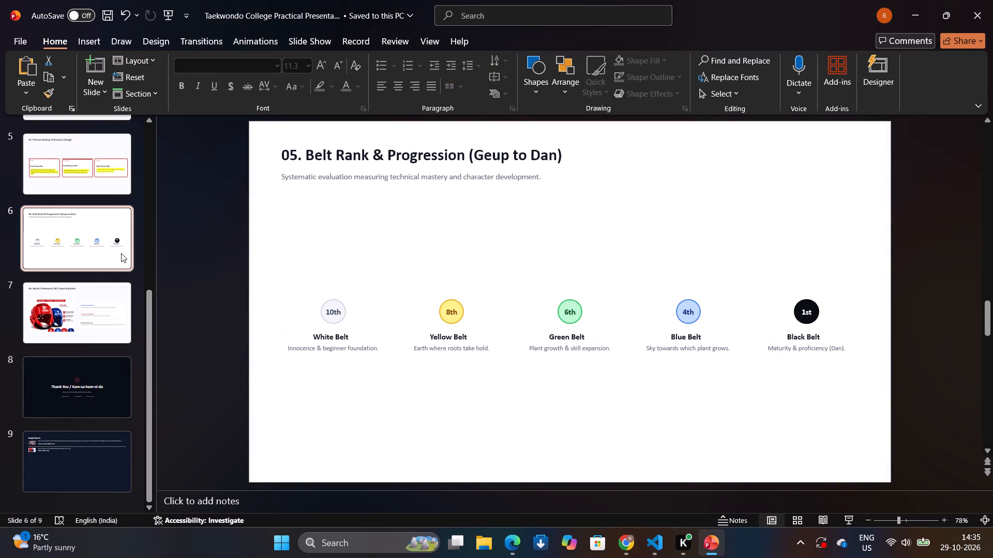
double_click(378, 176)
drag(378, 176, 392, 176)
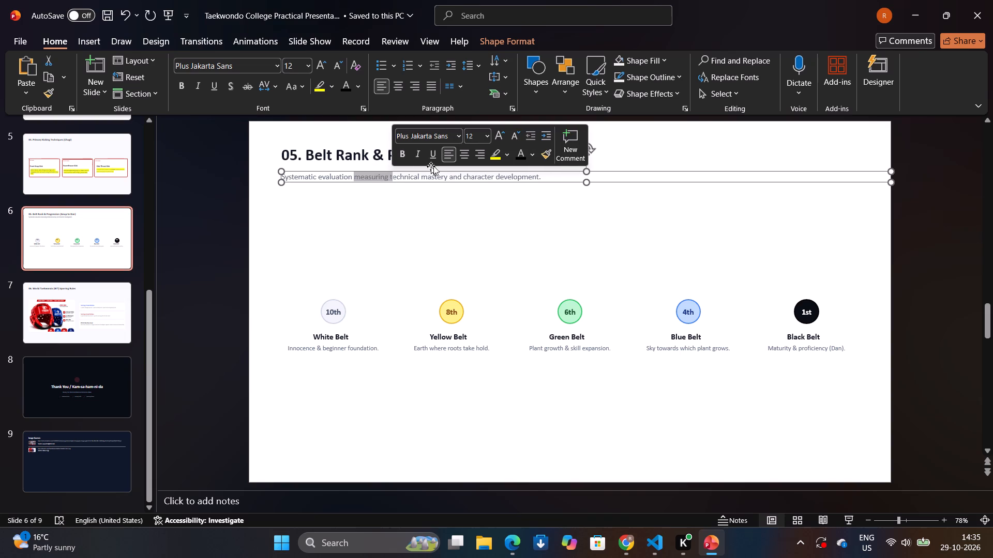
drag(555, 173, 549, 182)
click(549, 182)
drag(549, 182, 532, 182)
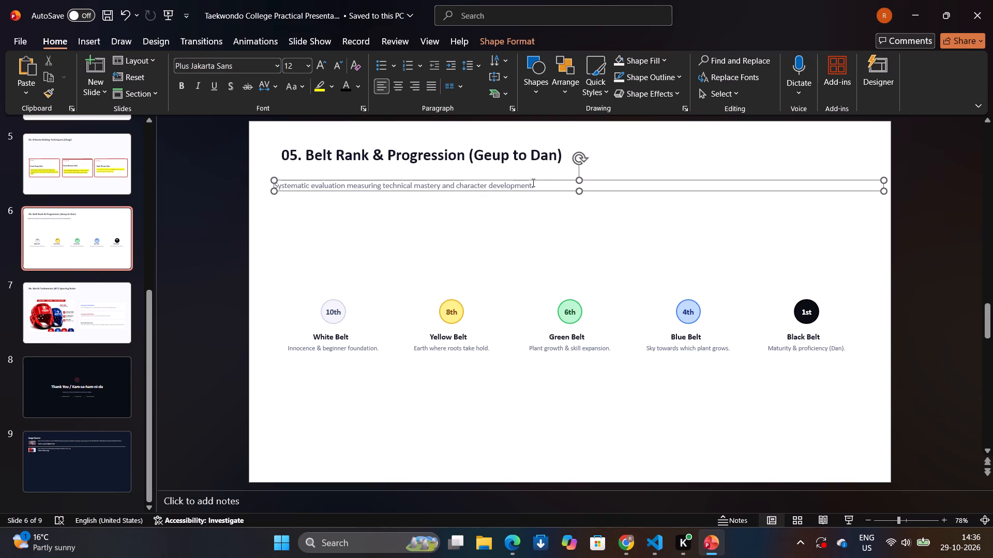
drag(532, 182, 538, 184)
drag(538, 184, 539, 191)
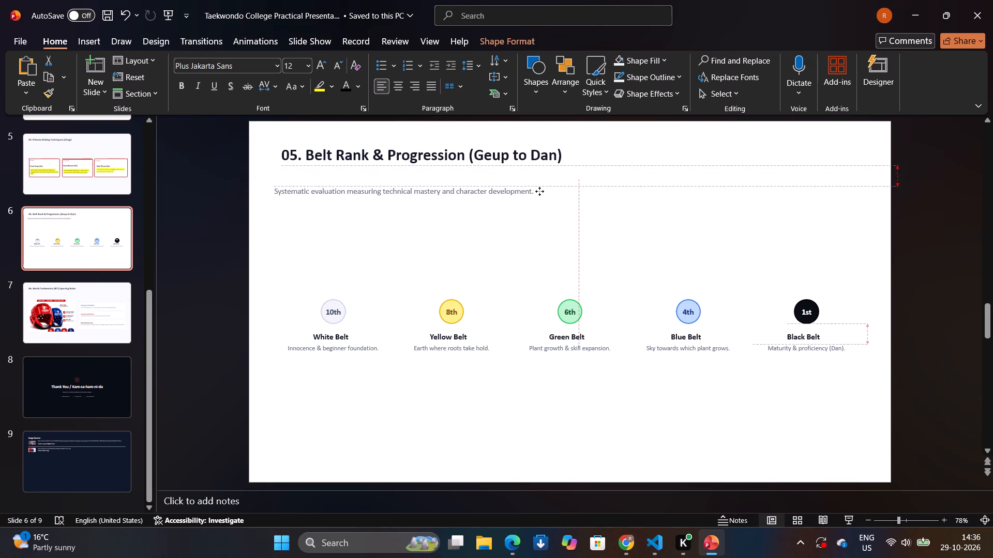
drag(539, 191, 539, 192)
click(539, 192)
click(544, 194)
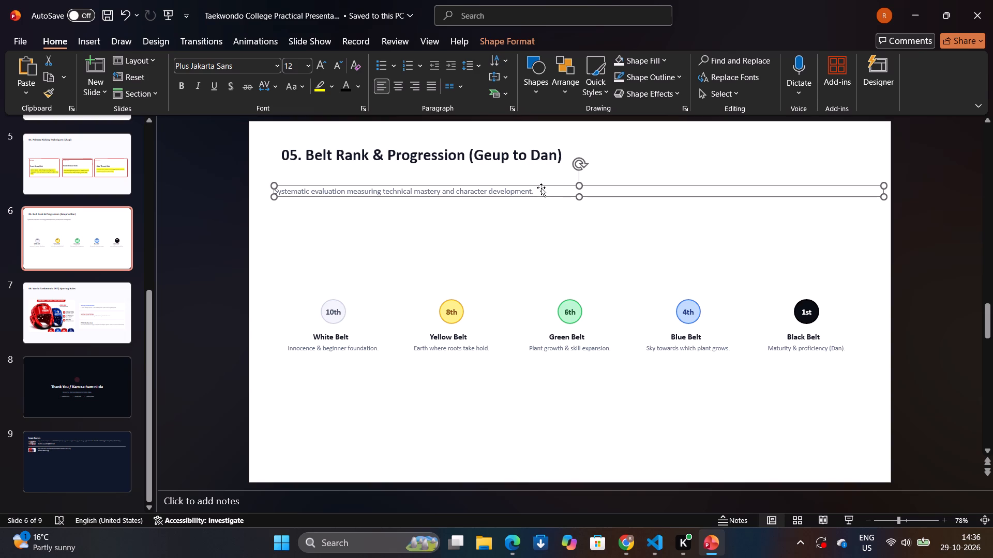
click(541, 188)
drag(541, 188, 534, 185)
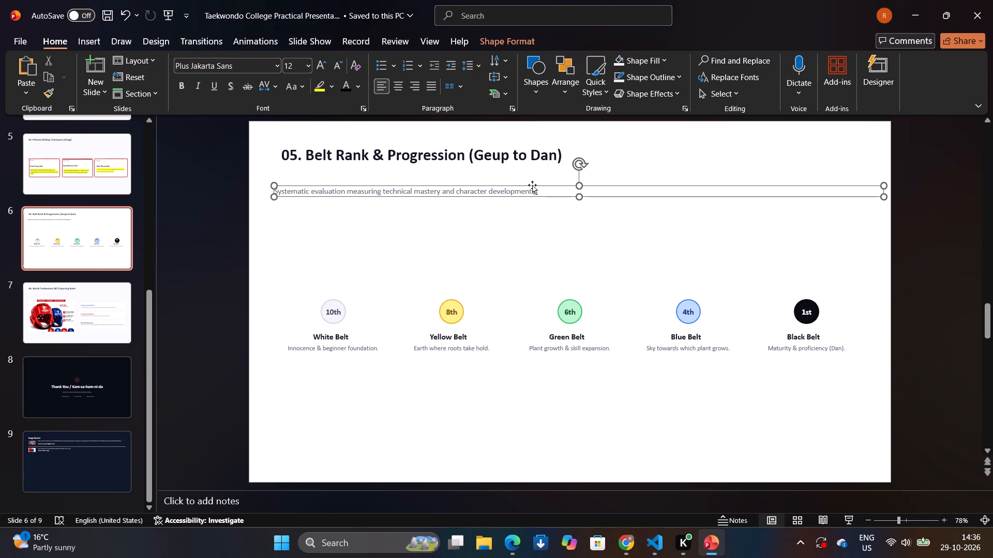
drag(534, 185, 535, 188)
double_click(535, 188)
Highlight the Belt Rank & Progression subtitle in turquoise from "Systematic" through "development".
double_click(533, 191)
drag(533, 191, 291, 181)
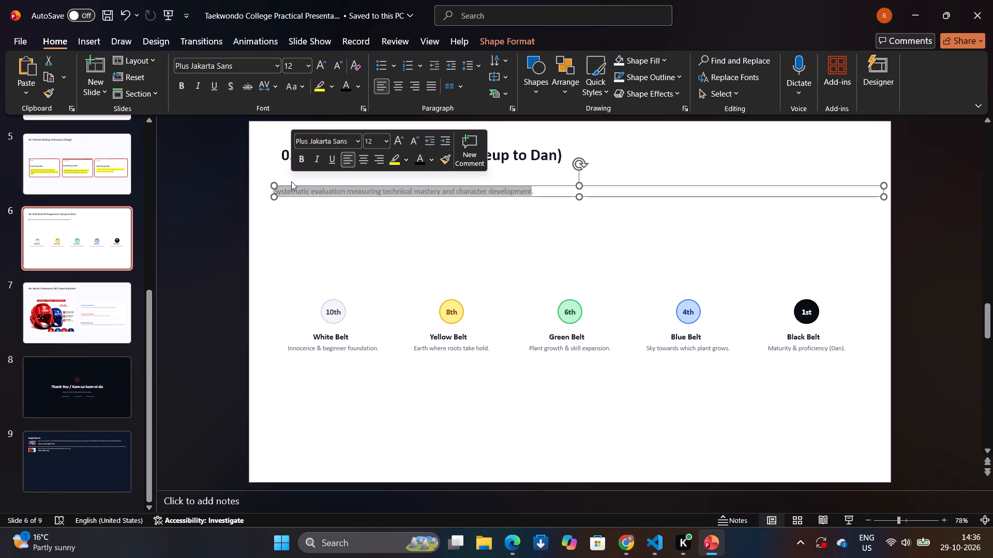
click(407, 159)
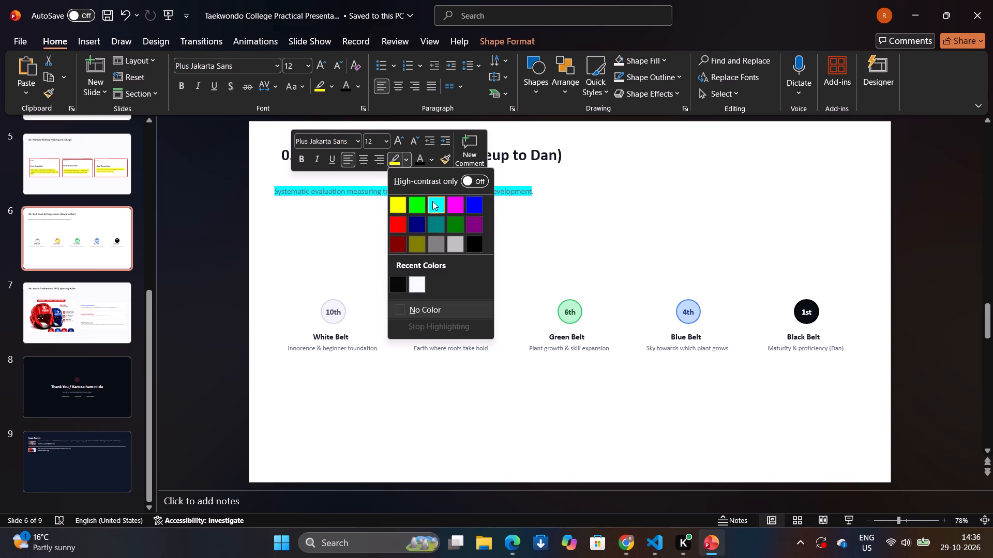
click(440, 205)
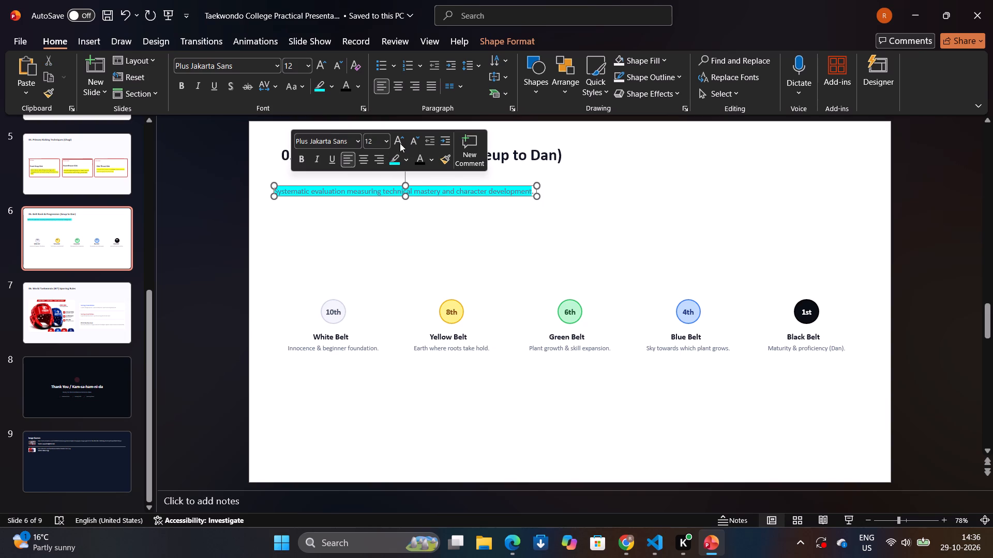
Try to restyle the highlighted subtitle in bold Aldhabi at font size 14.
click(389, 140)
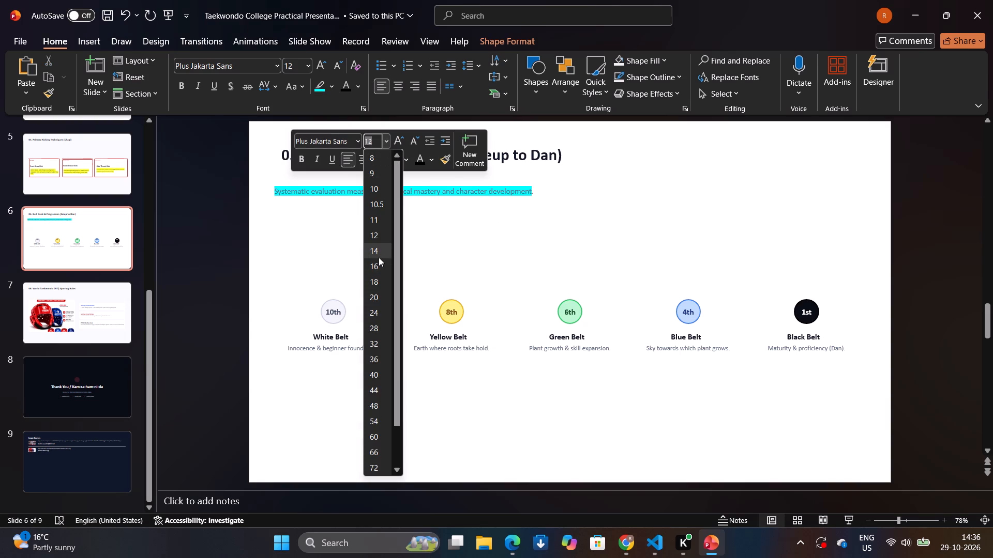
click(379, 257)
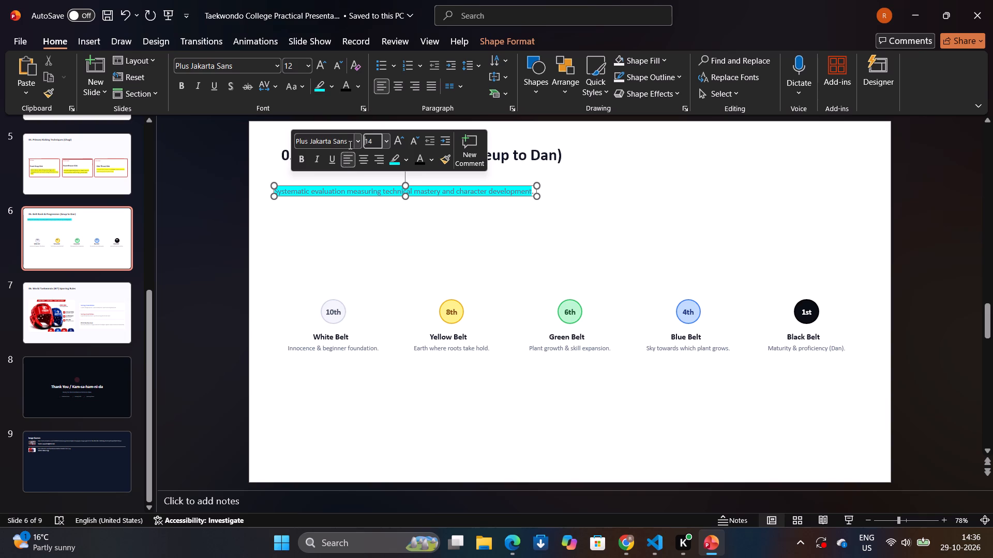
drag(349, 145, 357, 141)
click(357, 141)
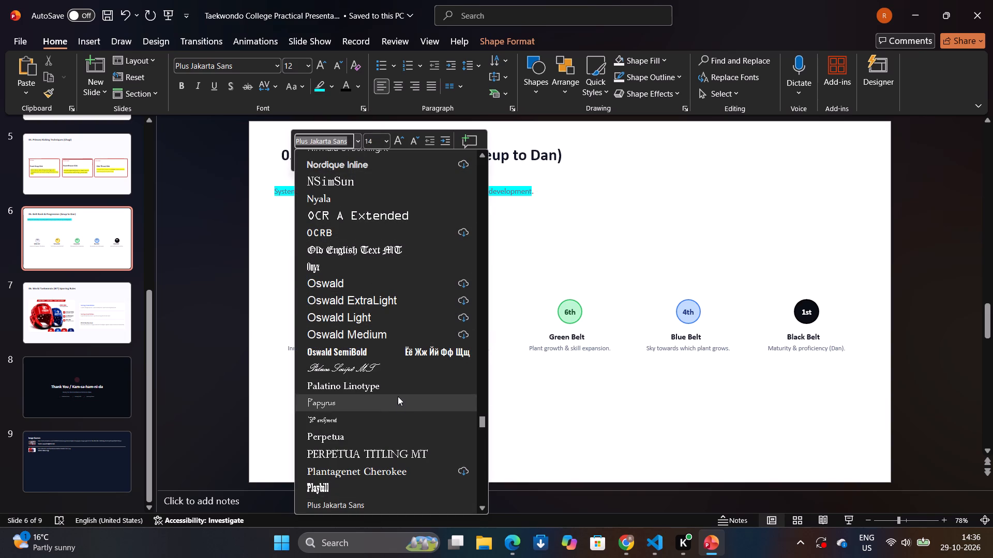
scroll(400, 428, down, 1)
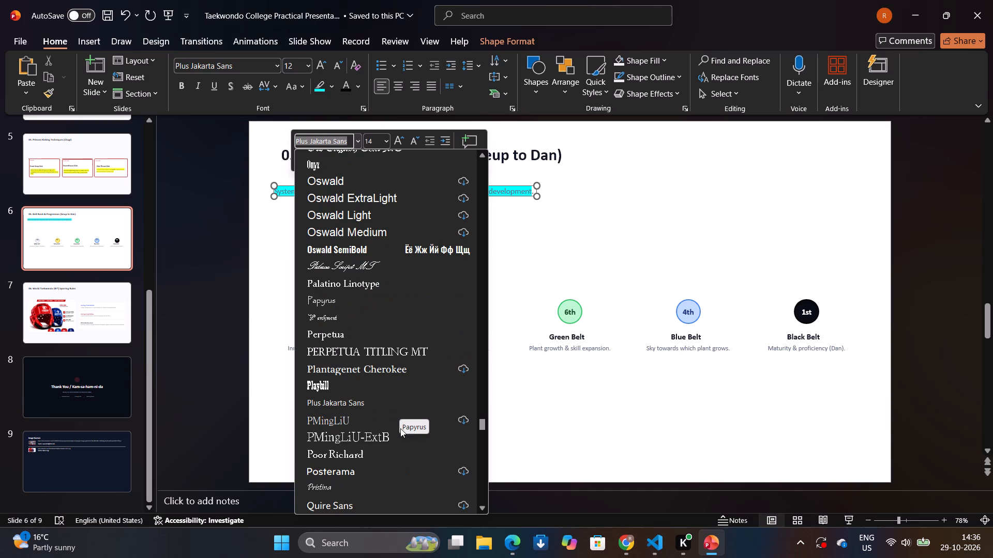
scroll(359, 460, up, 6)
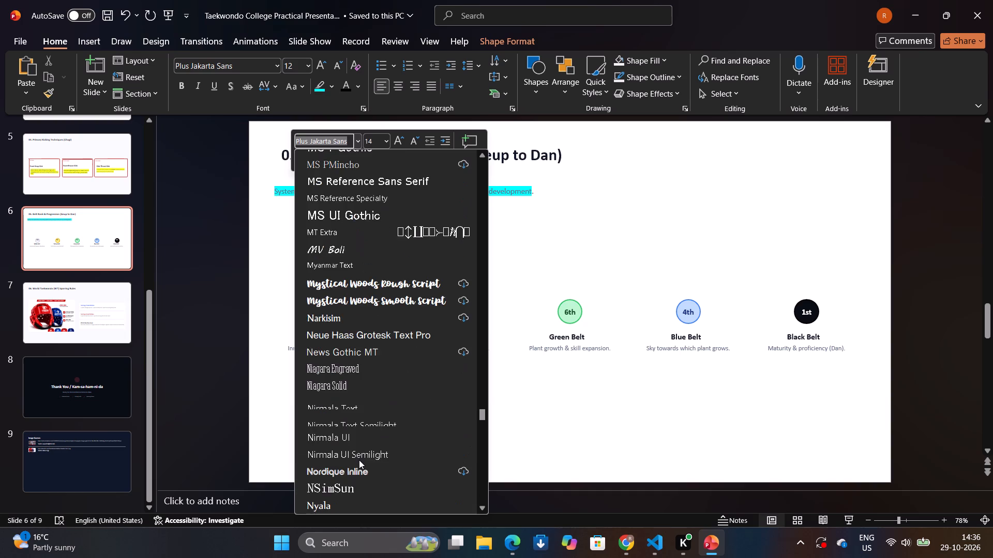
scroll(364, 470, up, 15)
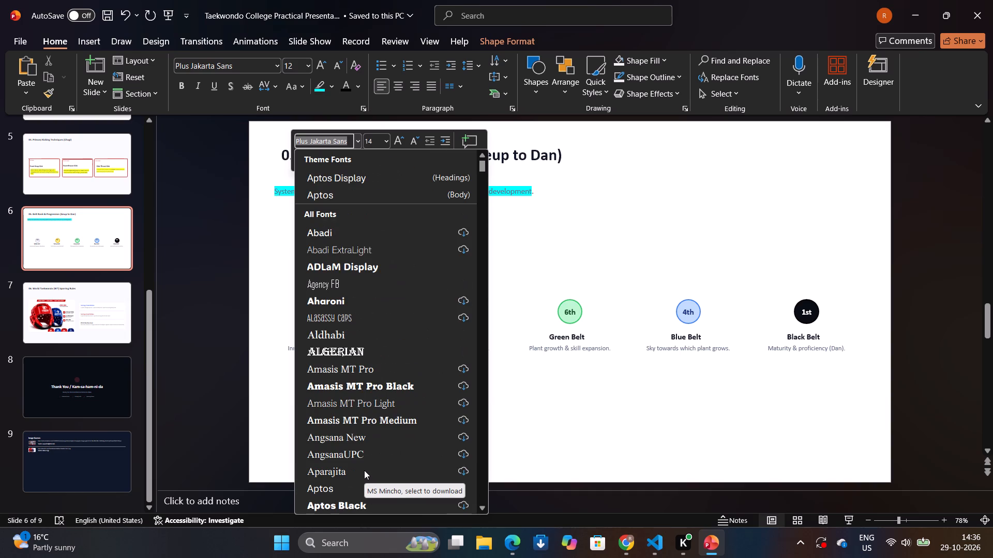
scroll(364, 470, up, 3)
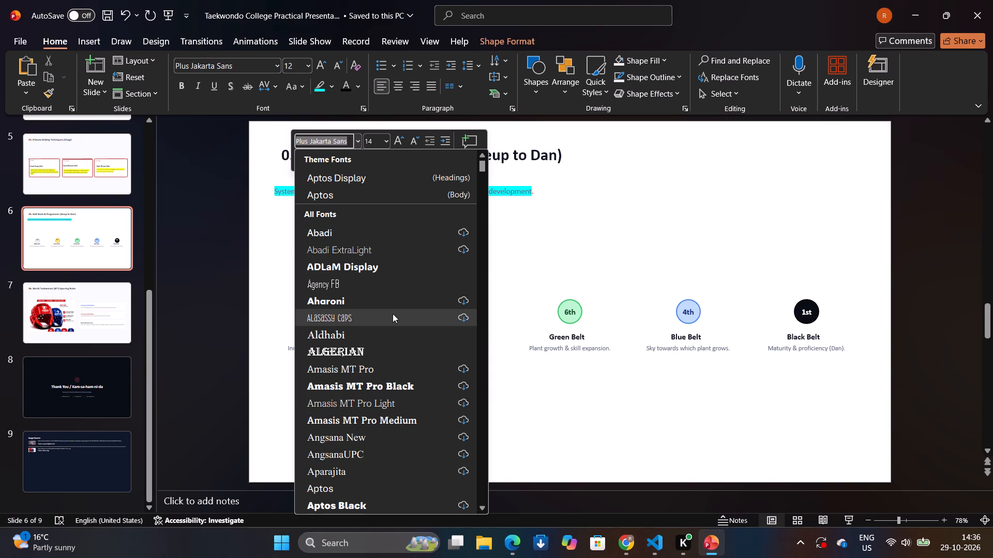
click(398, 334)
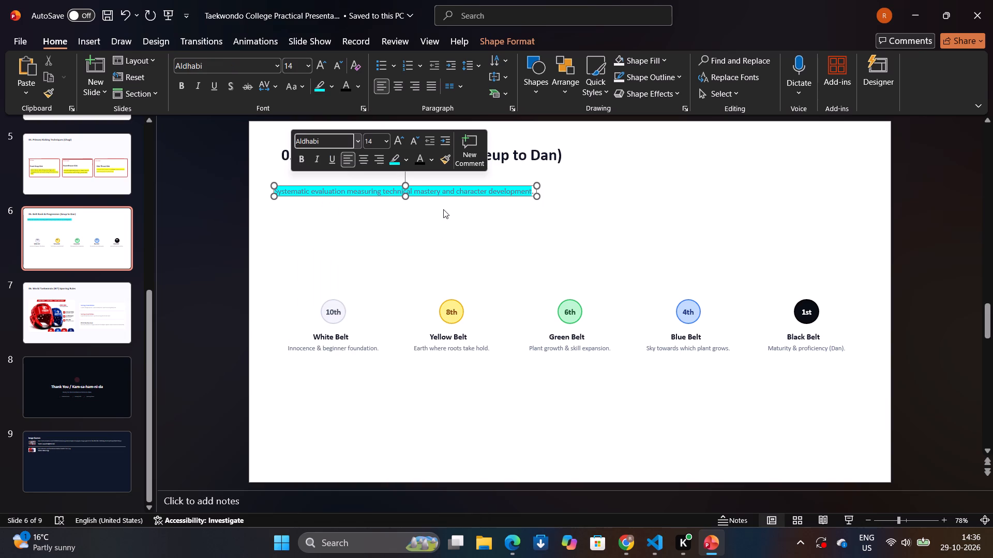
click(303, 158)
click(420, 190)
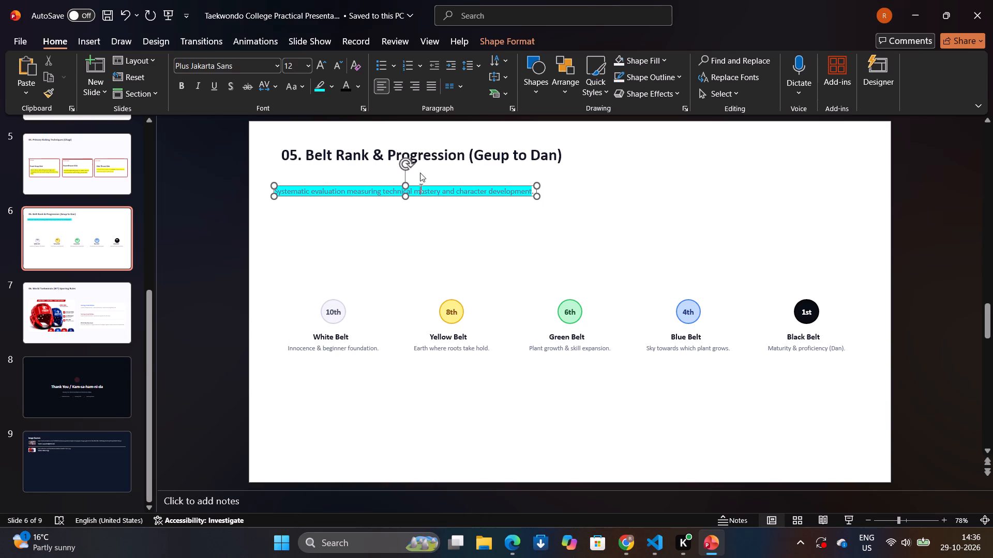
Deselect the subtitle and look through the remaining slides up to the final Image Sources slide.
click(411, 167)
click(446, 266)
scroll(584, 298, down, 4)
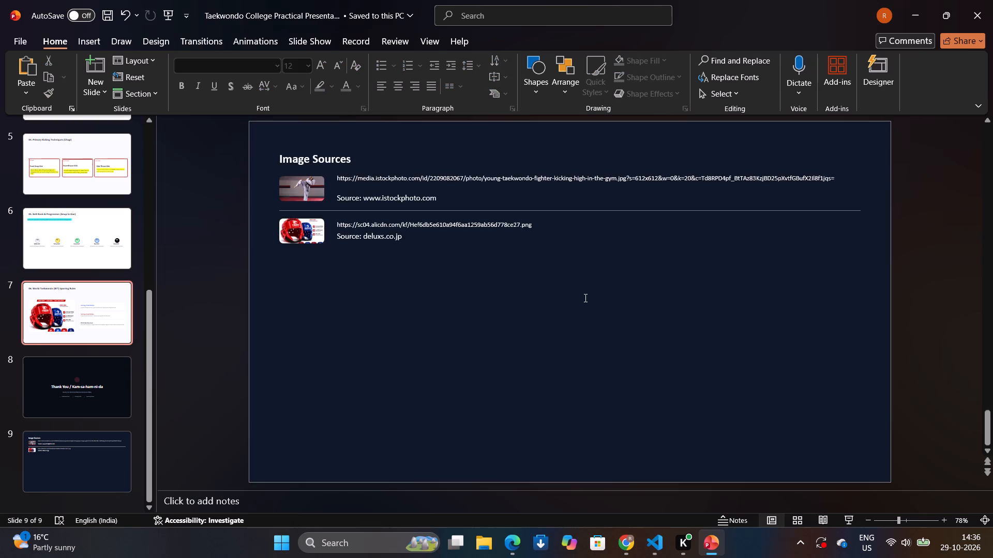
scroll(584, 298, down, 8)
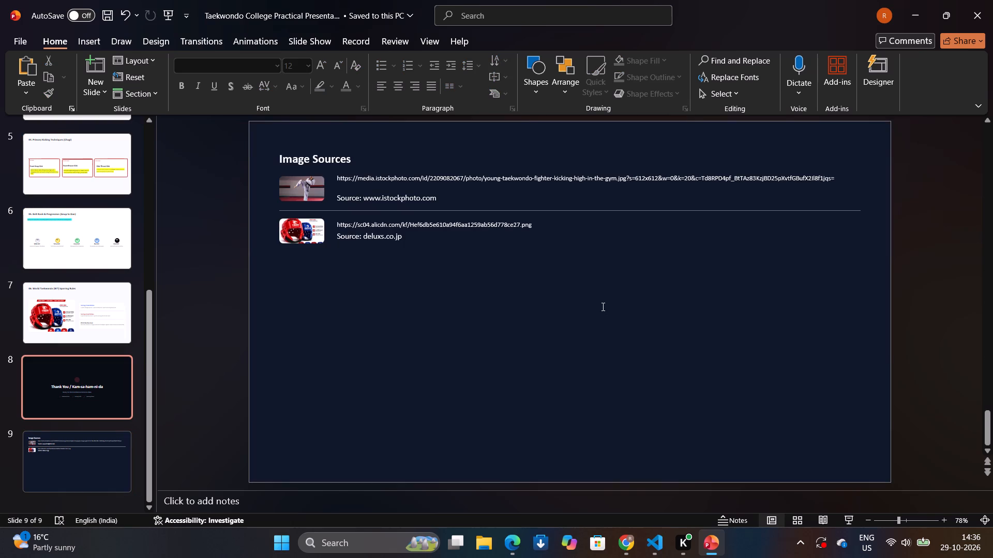
scroll(602, 306, down, 4)
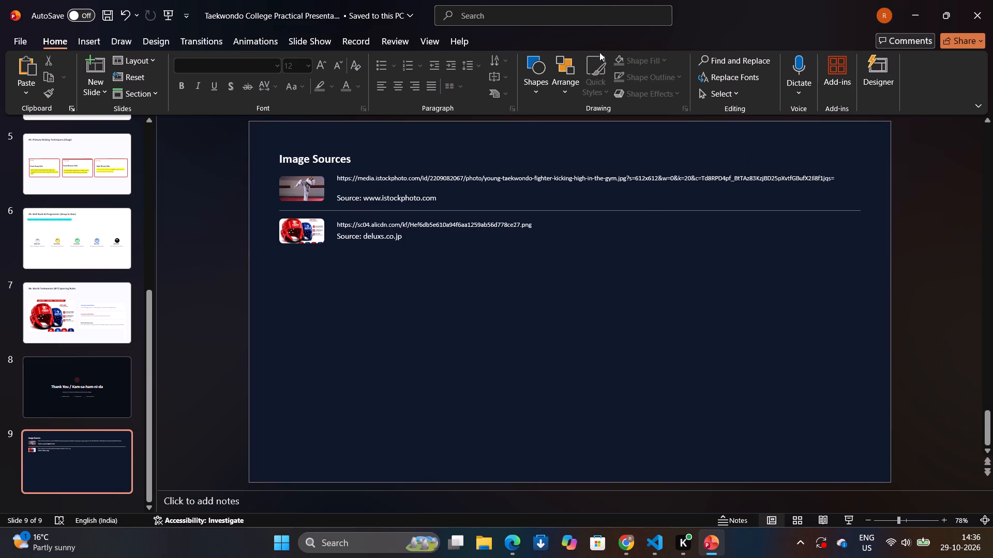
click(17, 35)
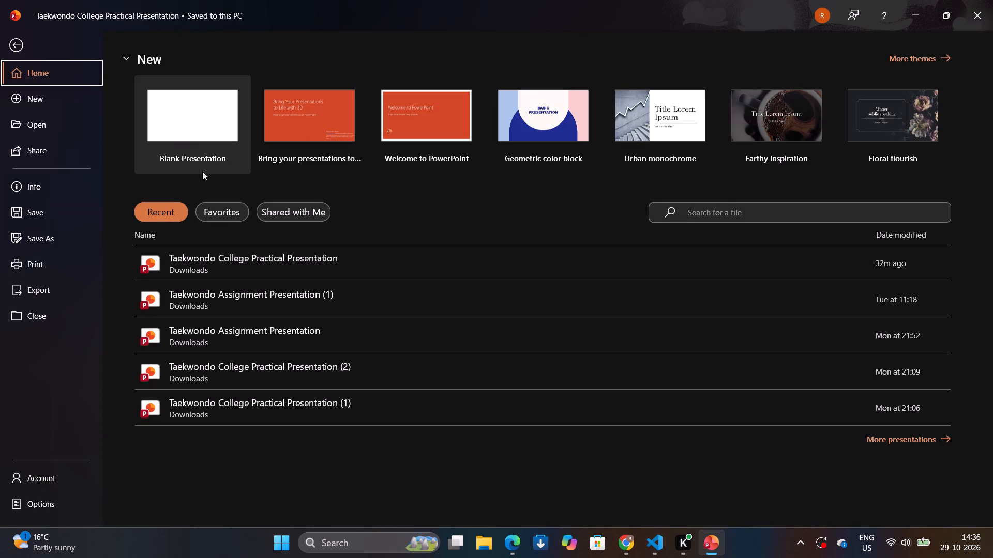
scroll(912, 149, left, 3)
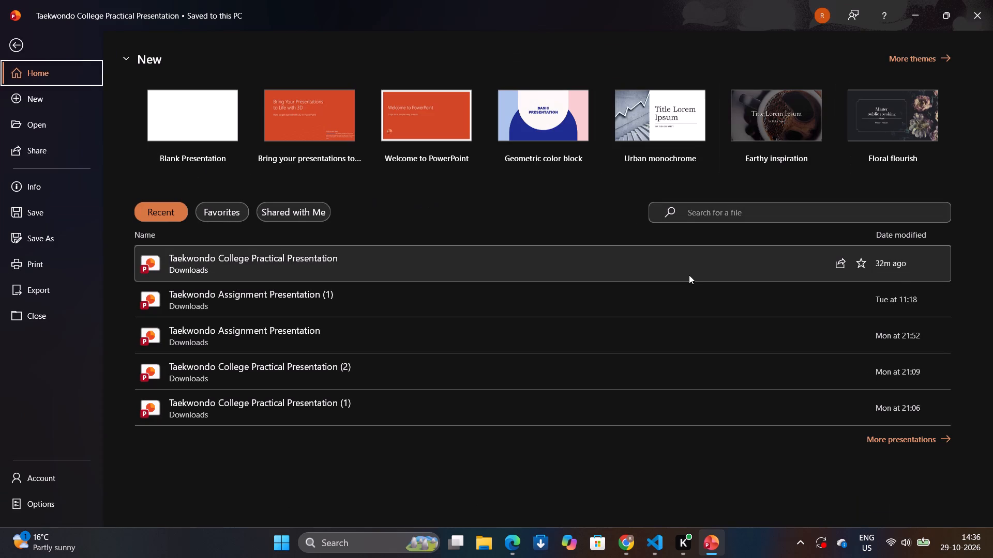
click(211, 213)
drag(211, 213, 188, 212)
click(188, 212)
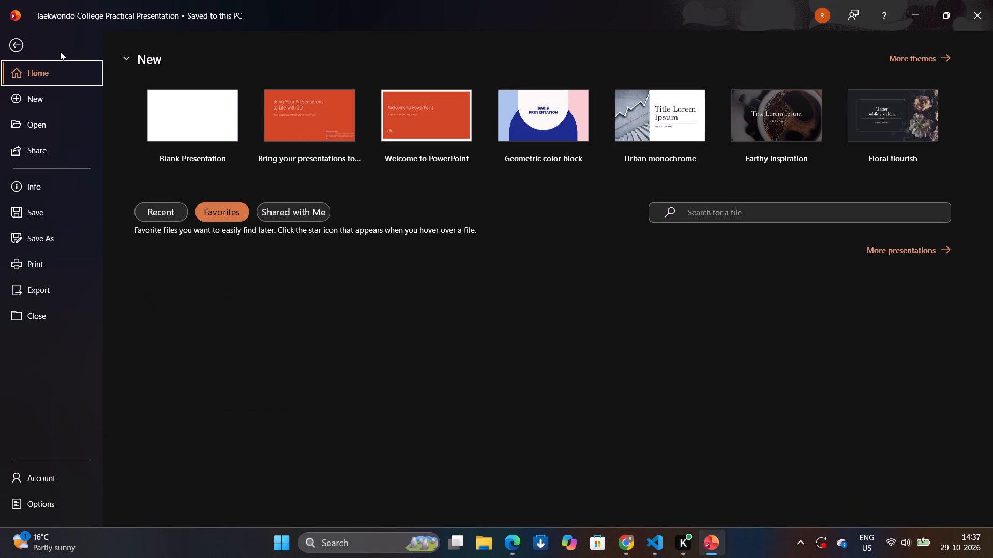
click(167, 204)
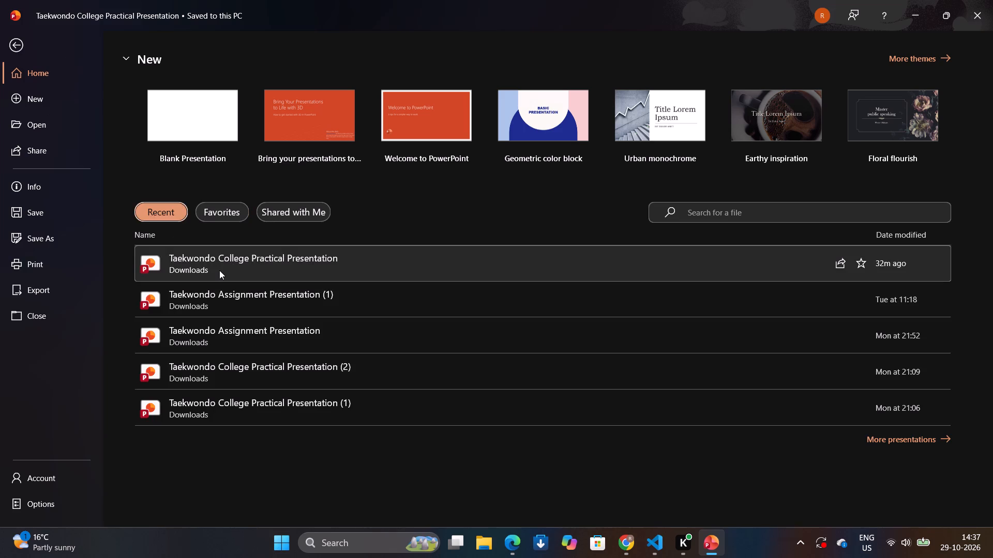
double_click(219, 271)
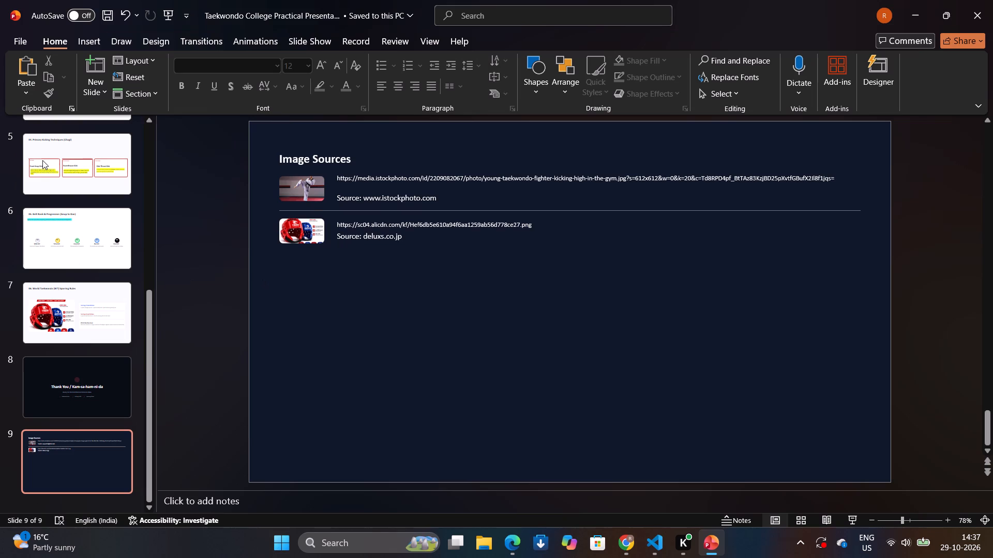
Review the restyled slides from Primary Kicking Techniques and the closing slide back to the TAEKWONDO title slide.
click(42, 160)
scroll(576, 386, right, 1)
scroll(576, 386, up, 1)
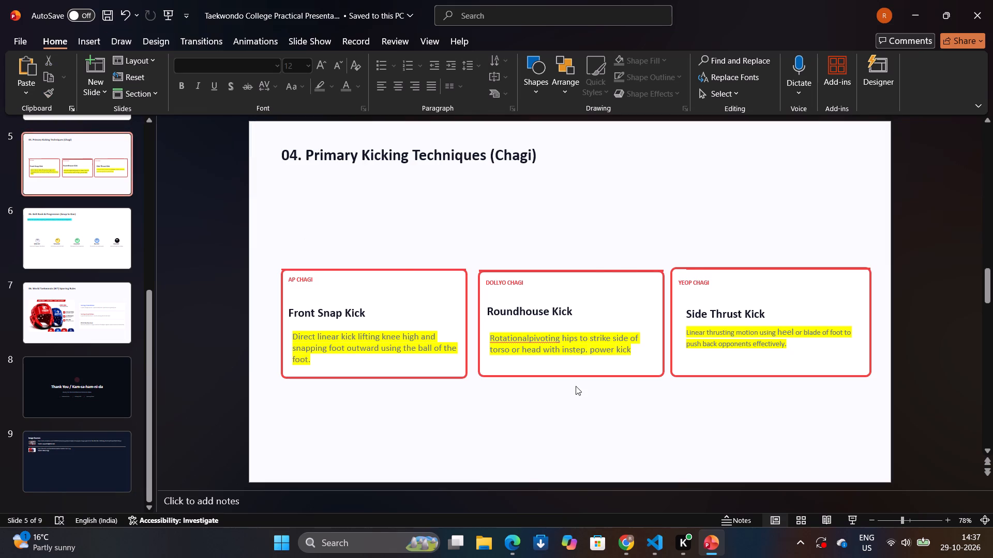
scroll(576, 386, up, 2)
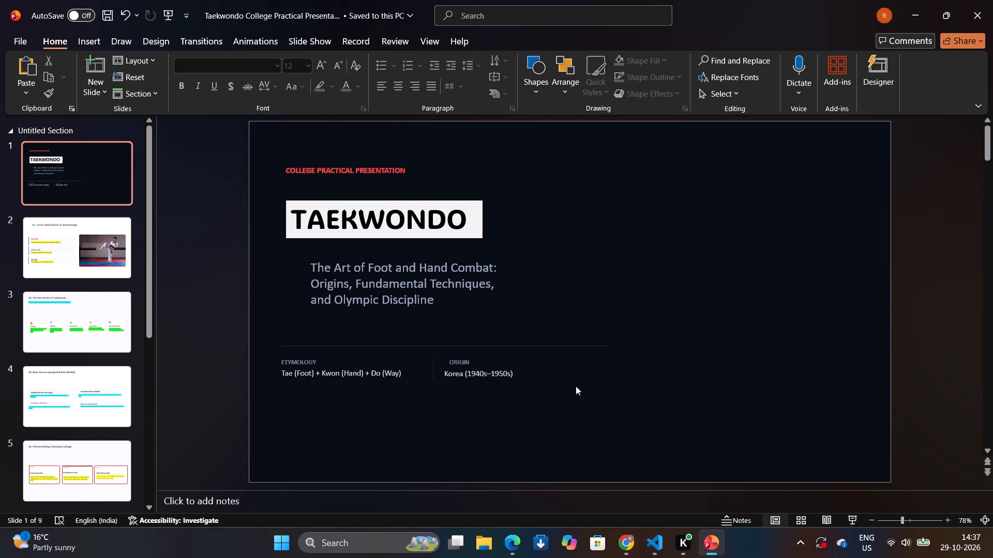
scroll(576, 386, down, 1)
scroll(576, 386, up, 1)
scroll(577, 271, down, 4)
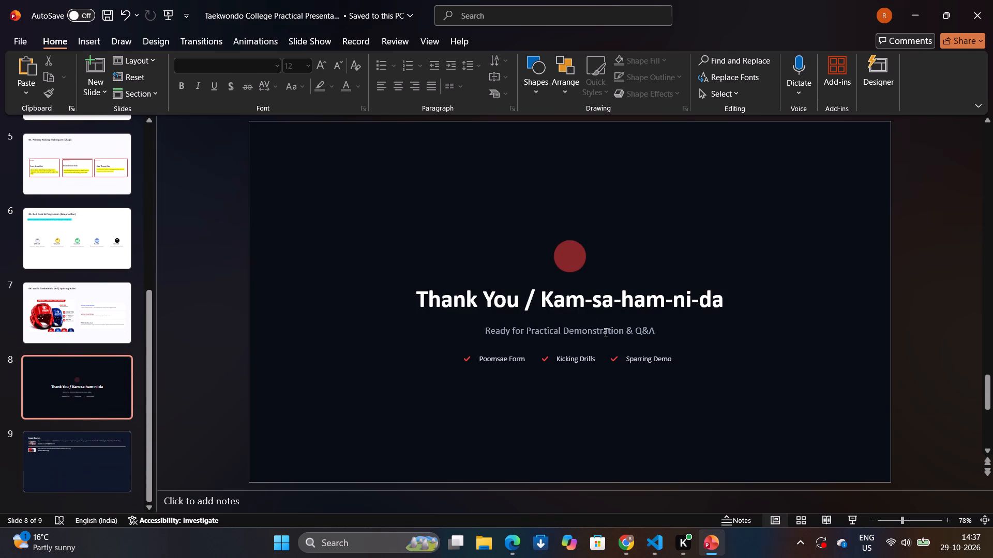
scroll(605, 332, up, 7)
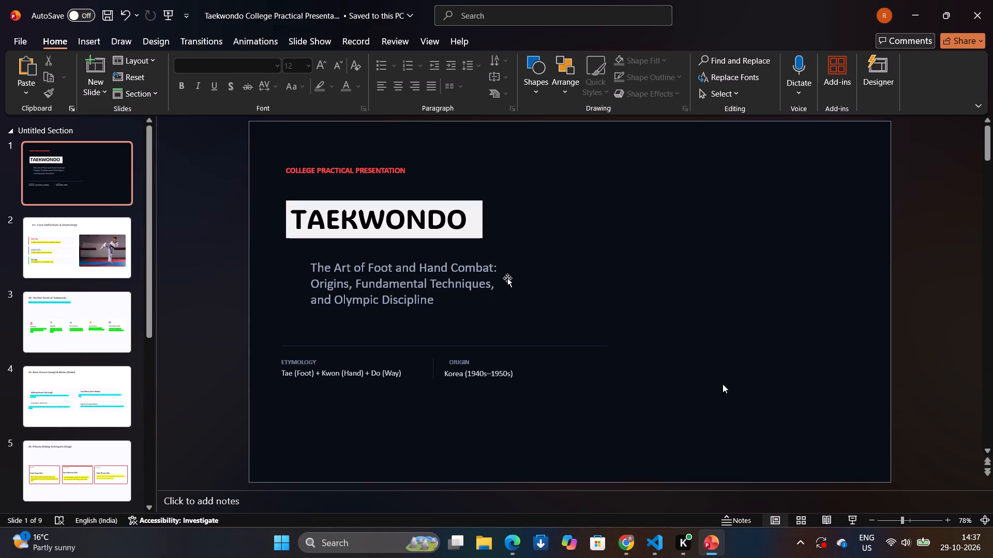
click(745, 220)
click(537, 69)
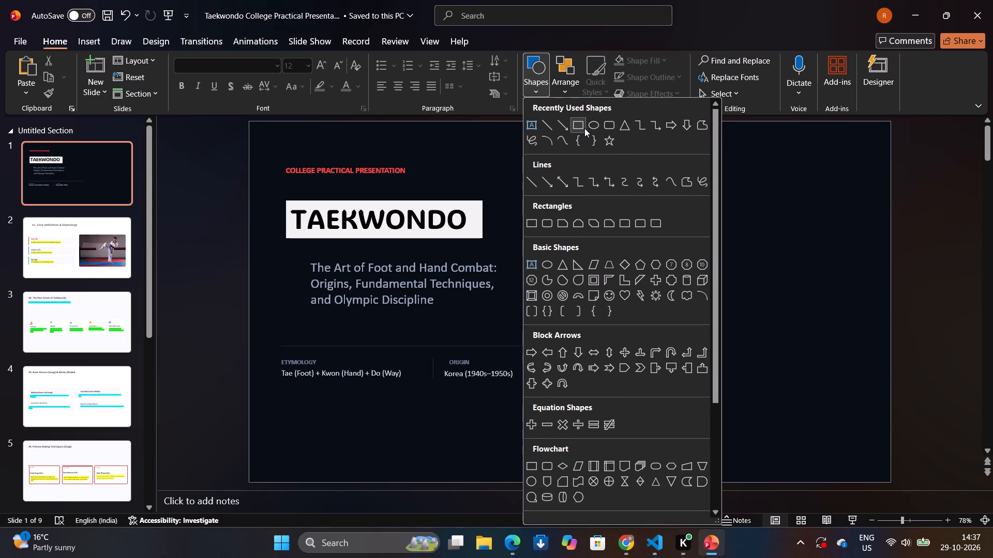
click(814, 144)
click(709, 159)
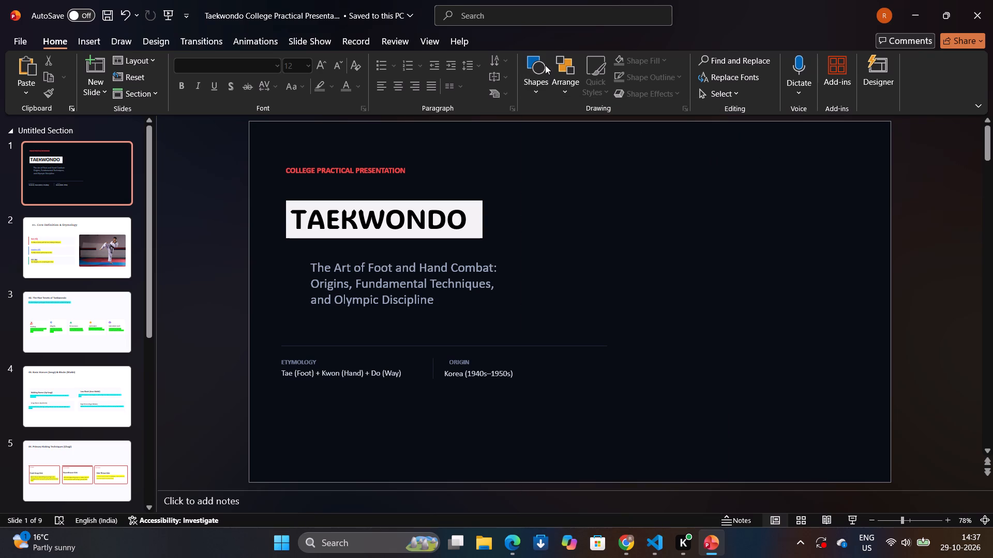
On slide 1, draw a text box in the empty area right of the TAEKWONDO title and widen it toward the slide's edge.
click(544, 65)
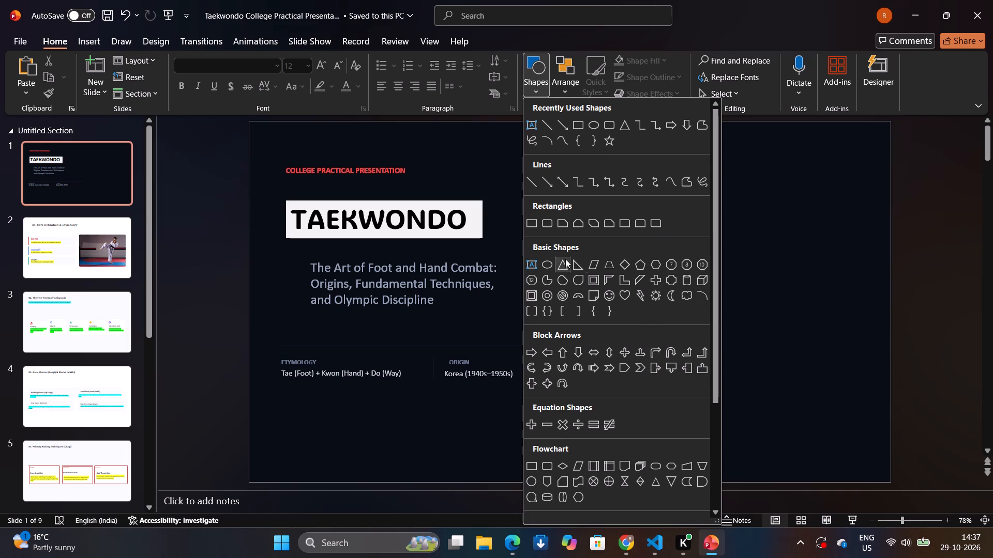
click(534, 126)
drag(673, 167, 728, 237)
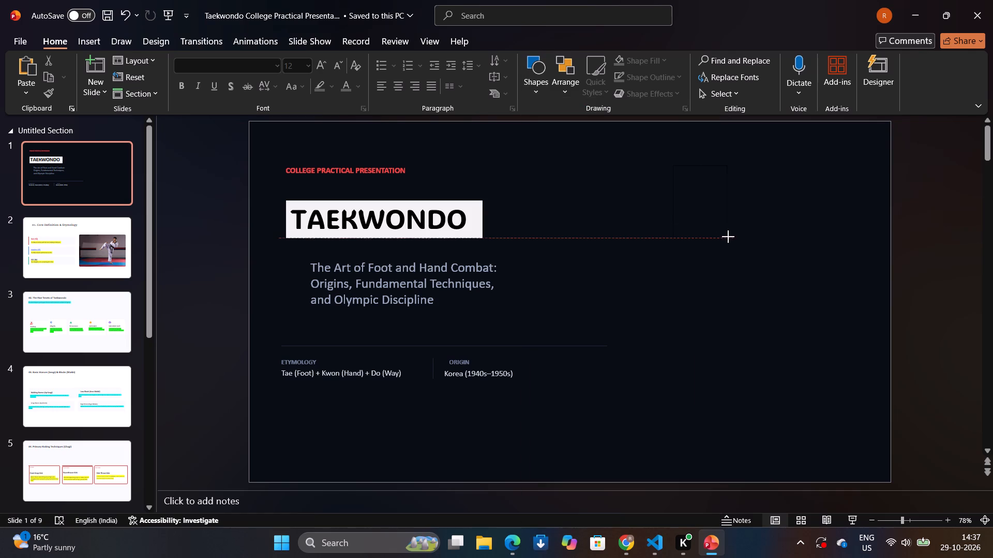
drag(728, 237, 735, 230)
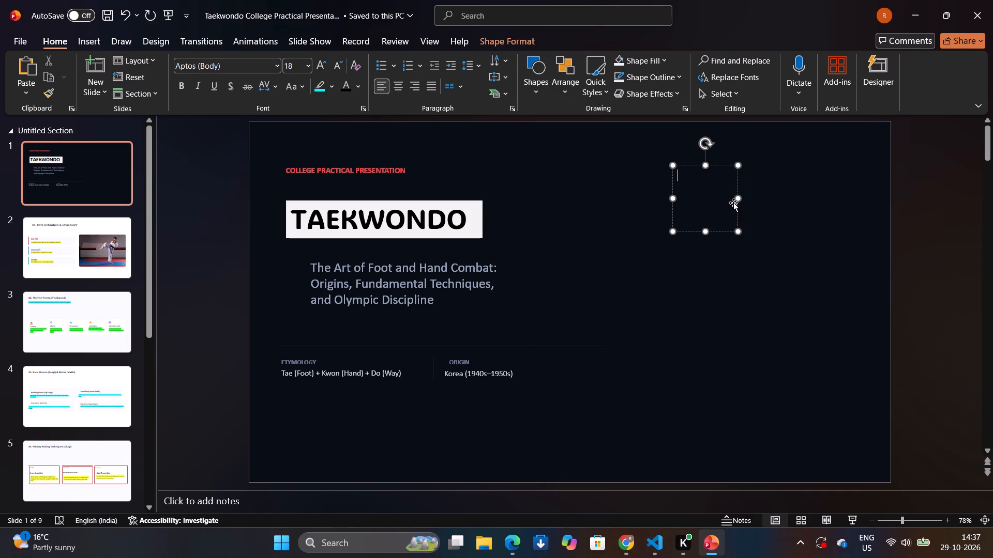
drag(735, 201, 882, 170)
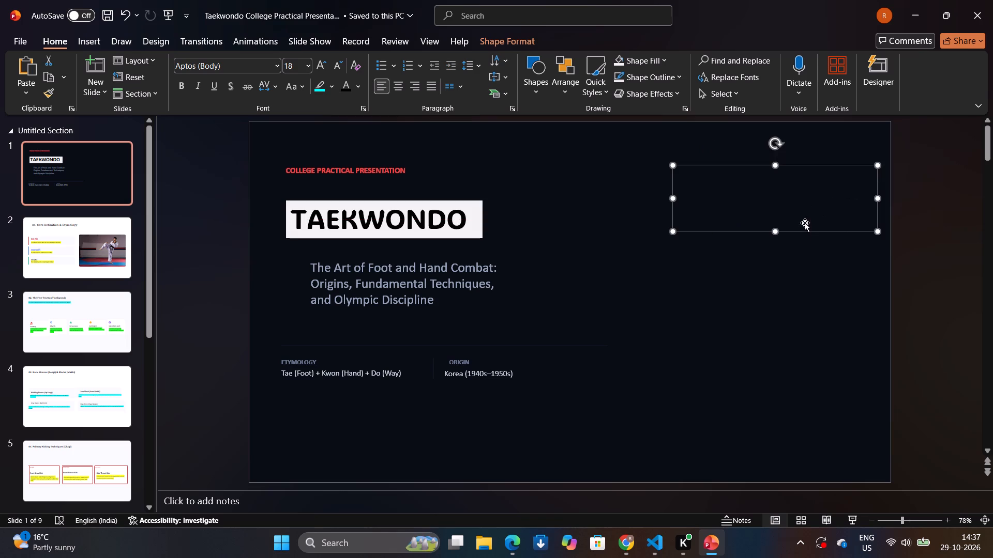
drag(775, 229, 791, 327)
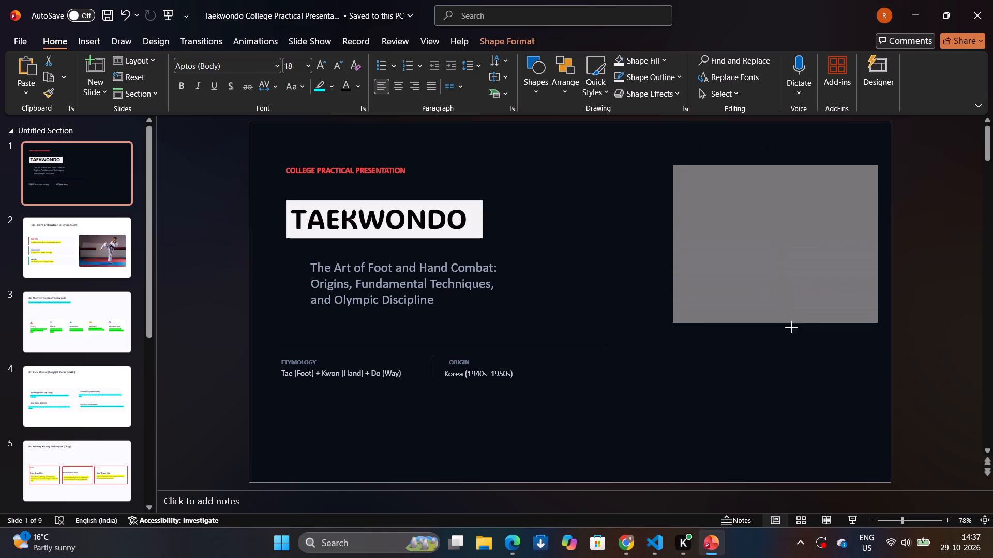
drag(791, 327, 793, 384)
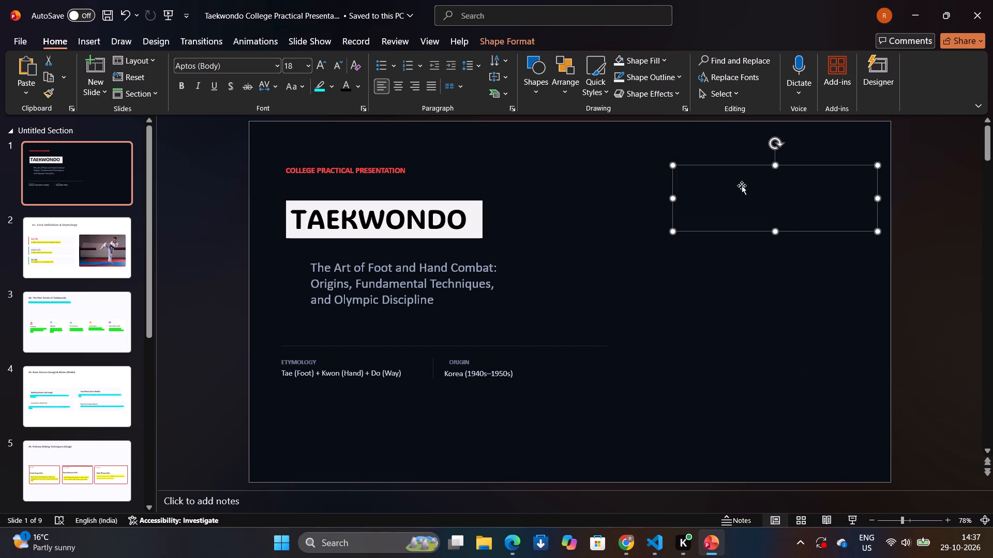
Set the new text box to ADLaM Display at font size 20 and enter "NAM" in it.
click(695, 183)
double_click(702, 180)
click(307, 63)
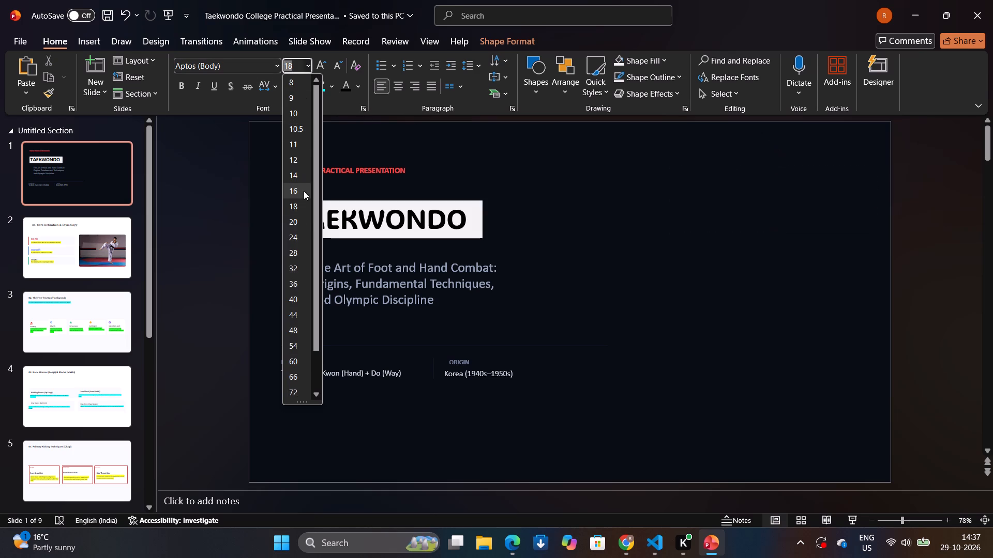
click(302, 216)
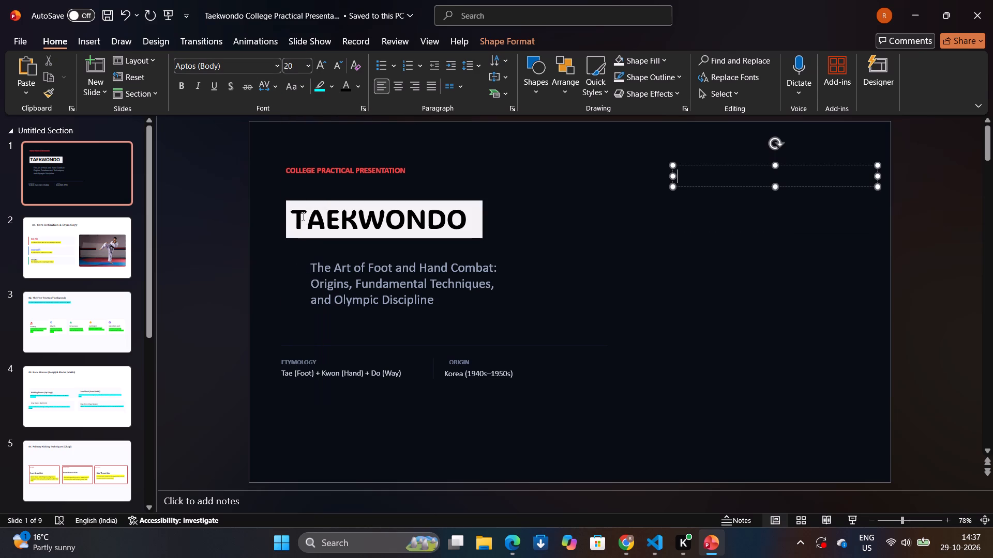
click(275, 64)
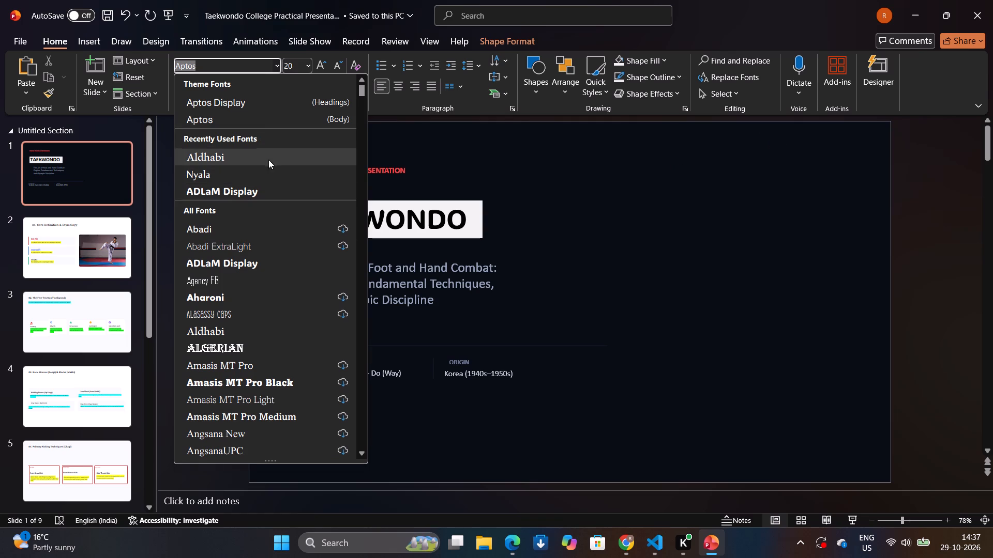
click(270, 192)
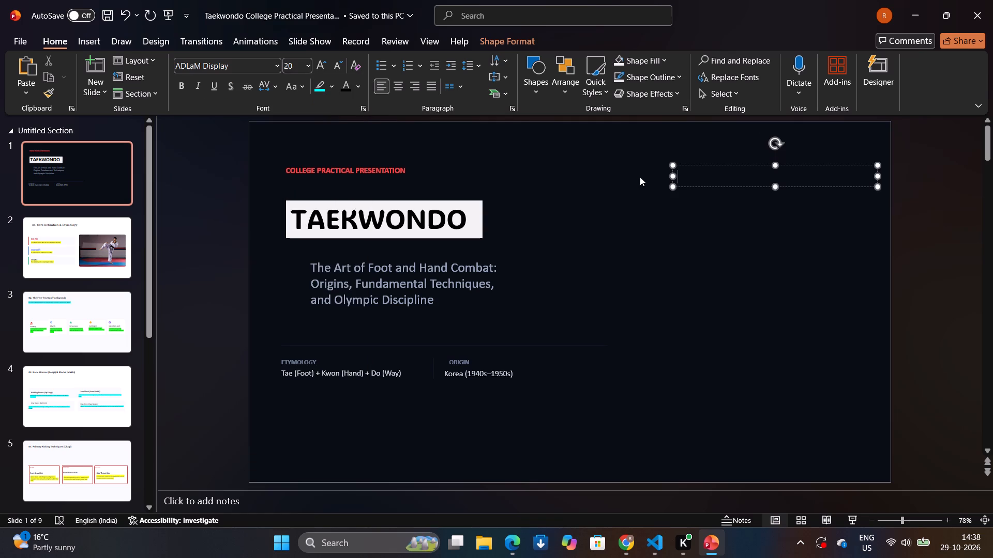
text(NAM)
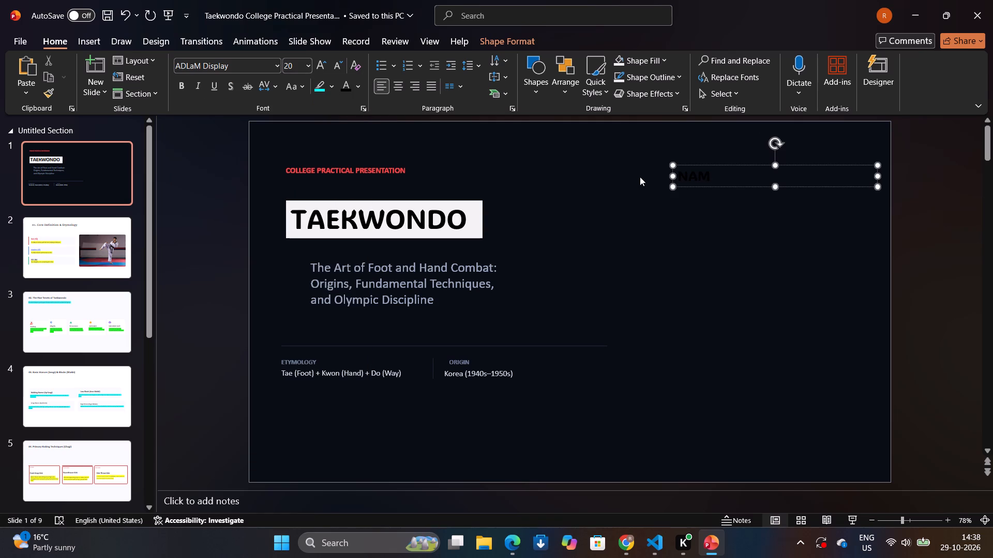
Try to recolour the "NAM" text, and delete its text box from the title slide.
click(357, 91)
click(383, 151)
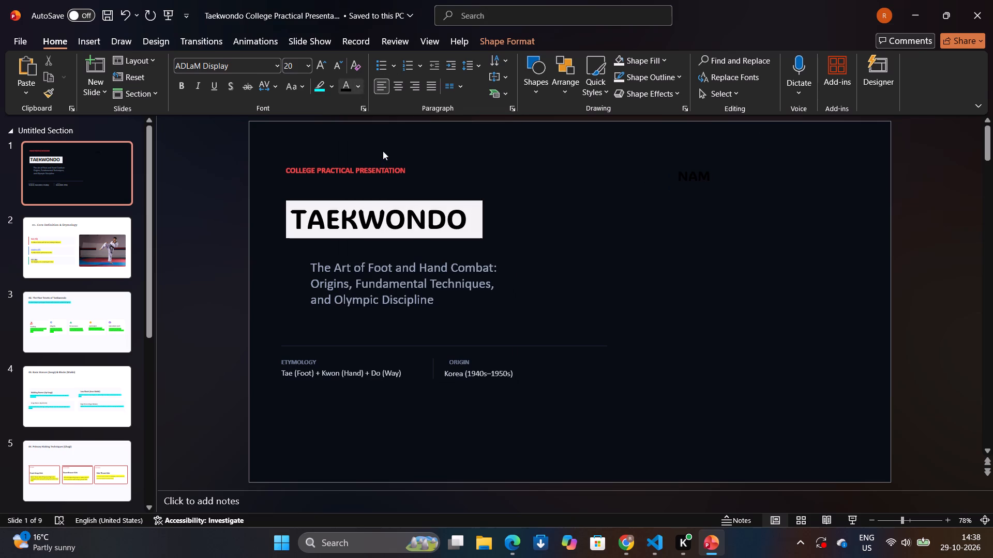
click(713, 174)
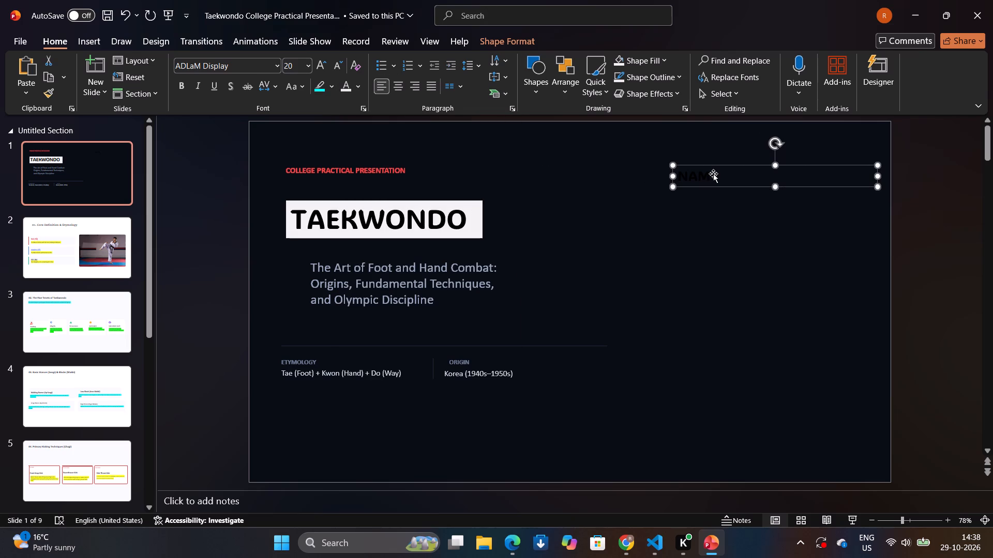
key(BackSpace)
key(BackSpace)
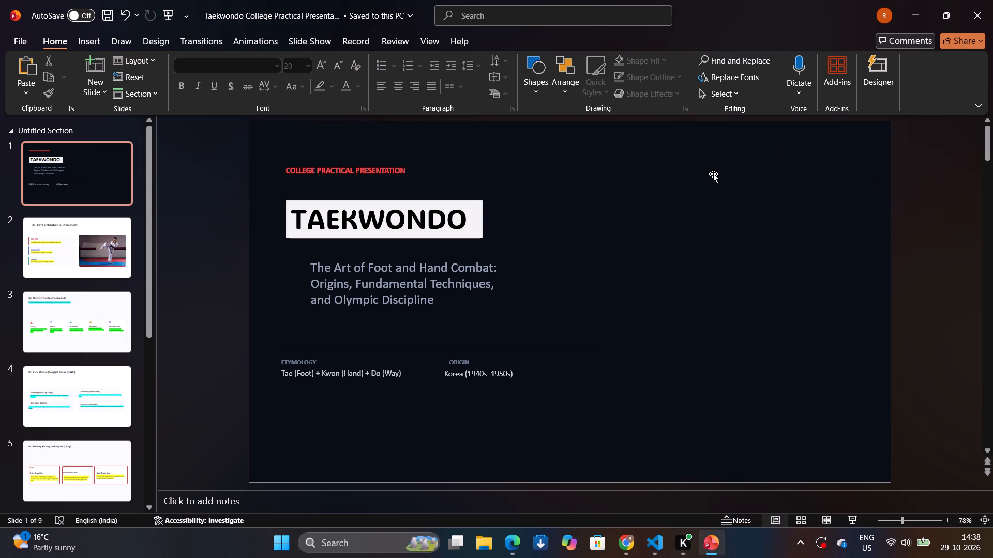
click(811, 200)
Draw a tall text box in the title slide's empty right-hand area, beside the TAEKWONDO title, and select it for text entry.
click(543, 94)
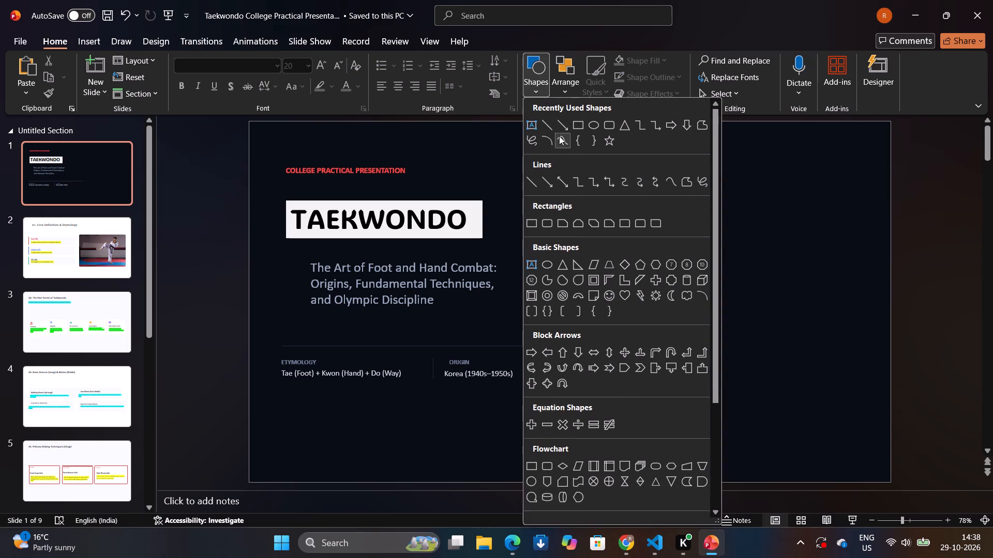
click(533, 130)
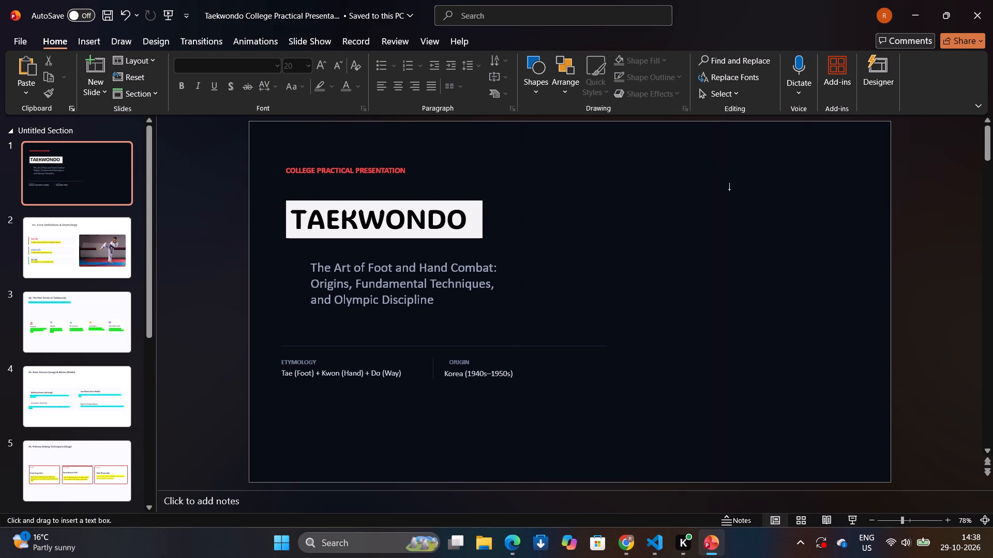
click(730, 190)
drag(730, 190, 696, 193)
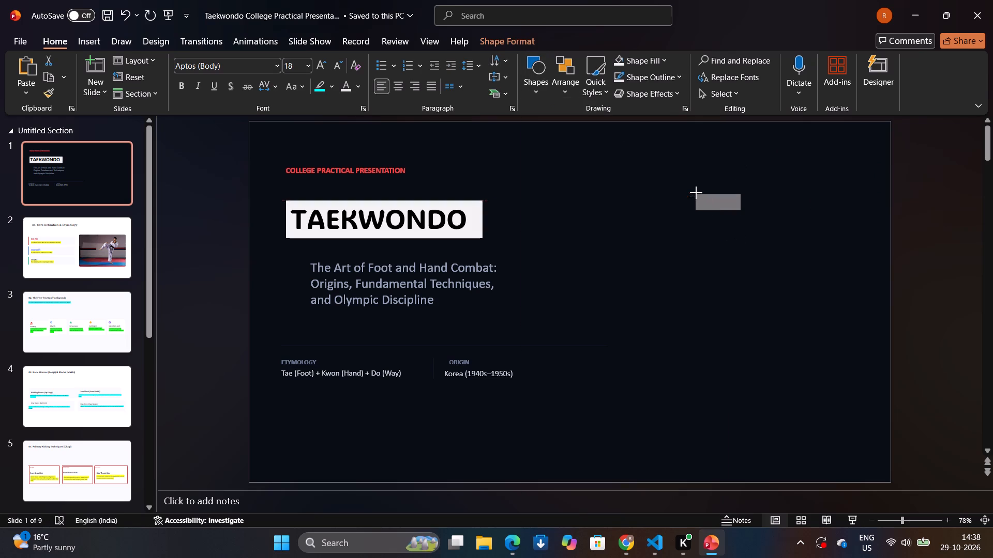
drag(696, 193, 876, 336)
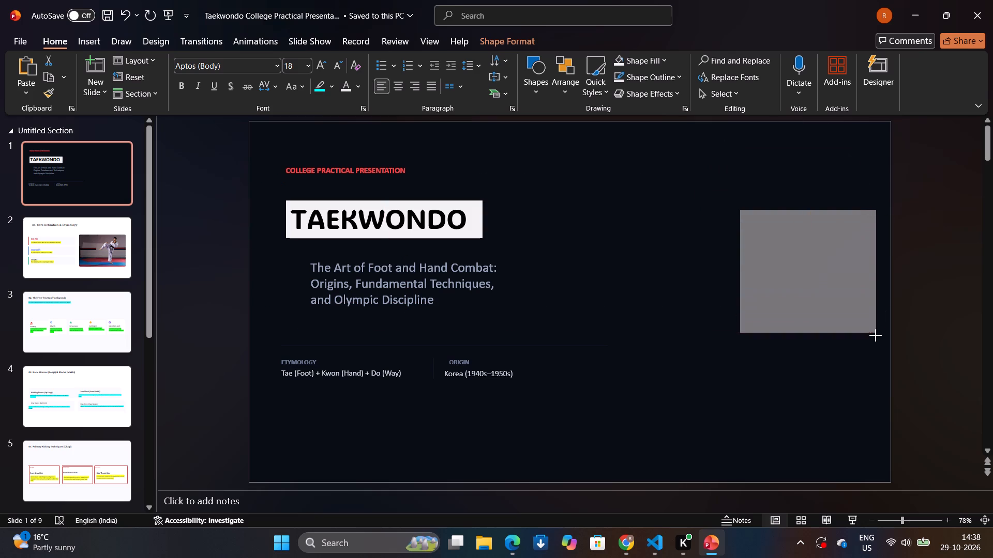
drag(876, 336, 885, 385)
click(757, 229)
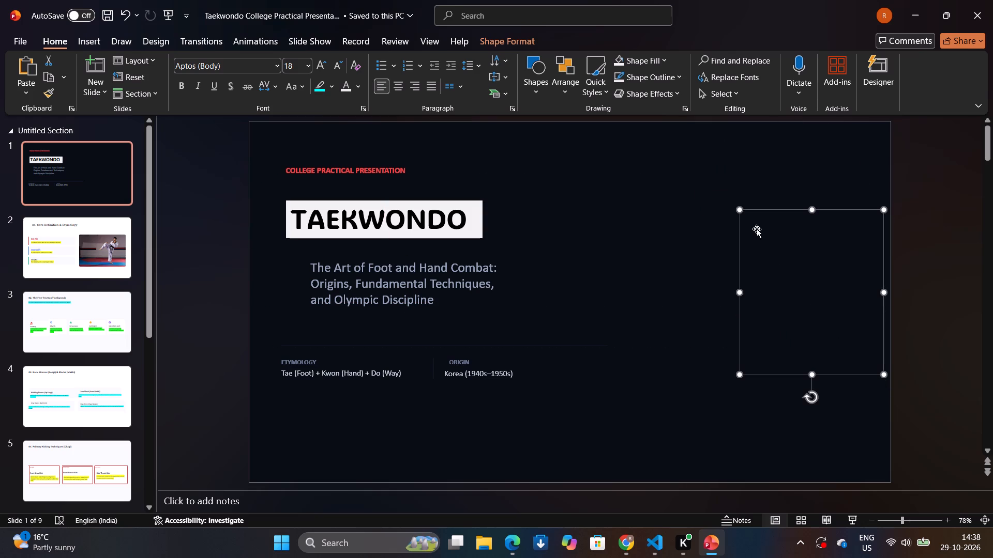
double_click(757, 229)
right_click(757, 229)
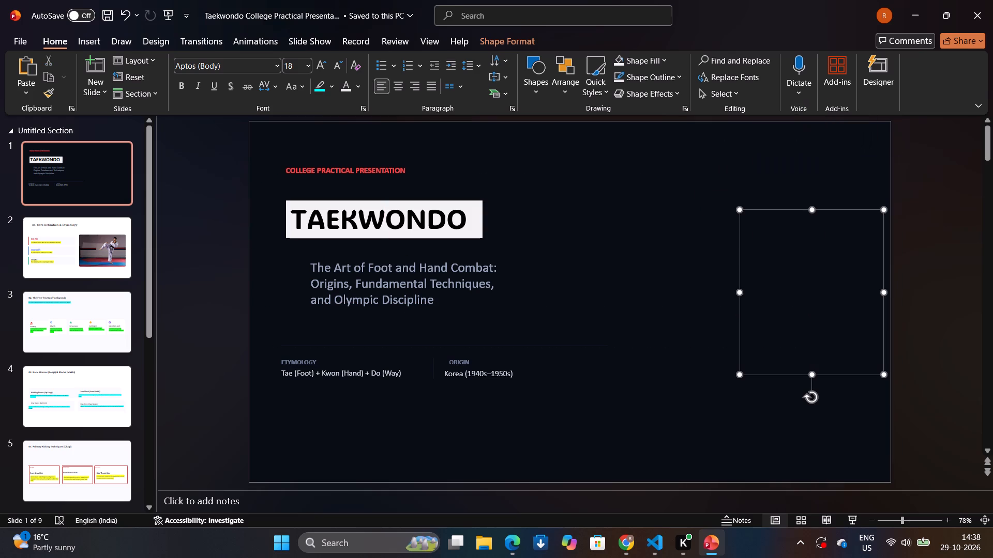